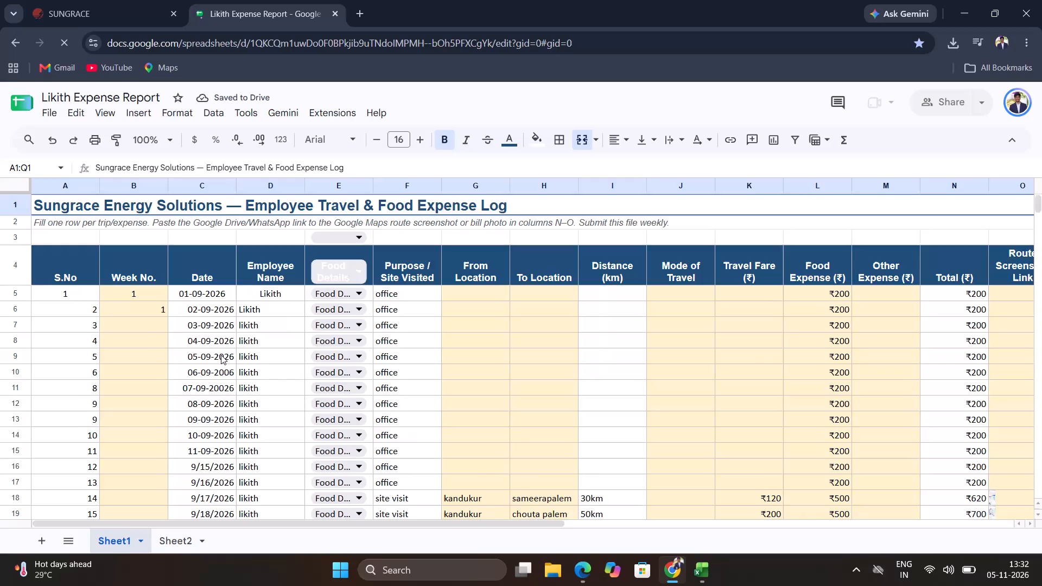
Examine the existing expense log rows in Sheet1 and the partly filled first entry in Sheet2.
scroll(221, 354, "down", 8)
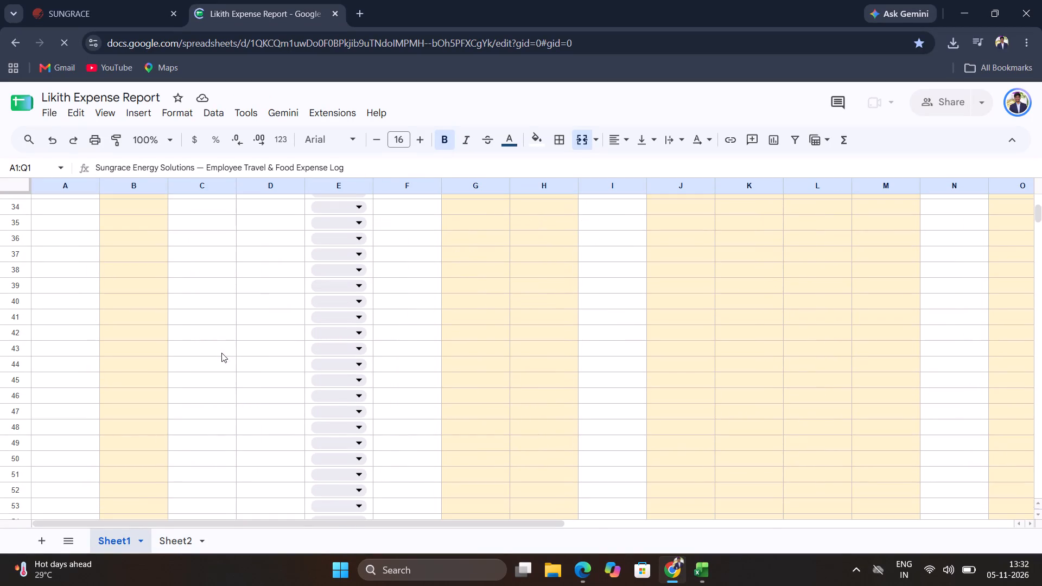
left_click(187, 545)
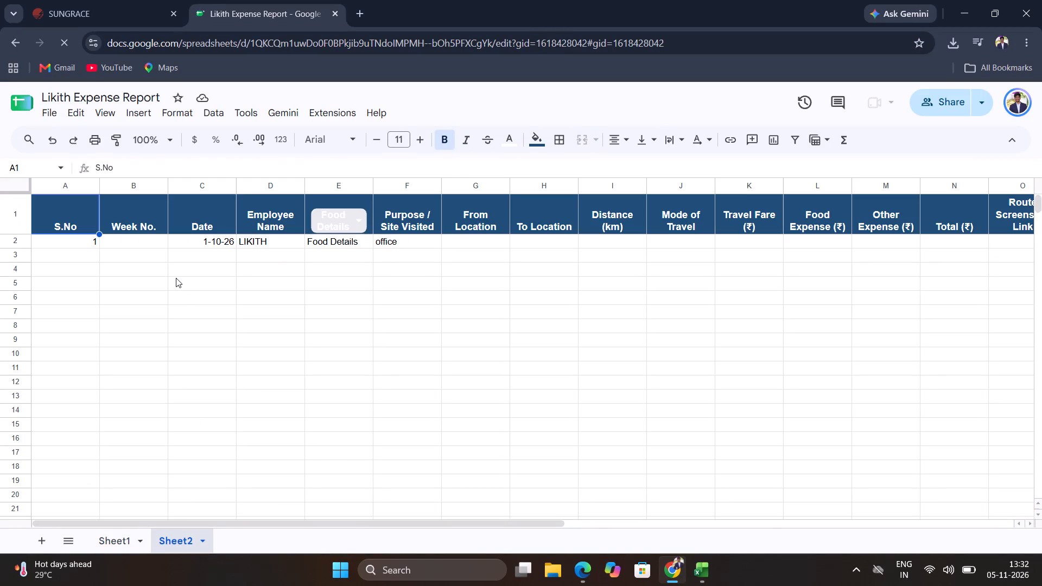
scroll(176, 278, "up", 2)
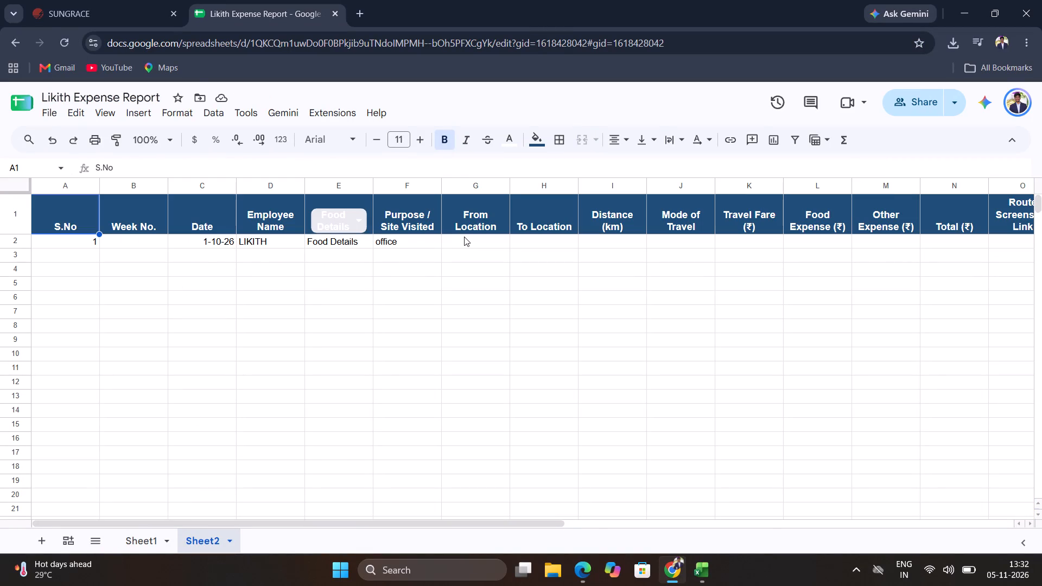
left_click(466, 238)
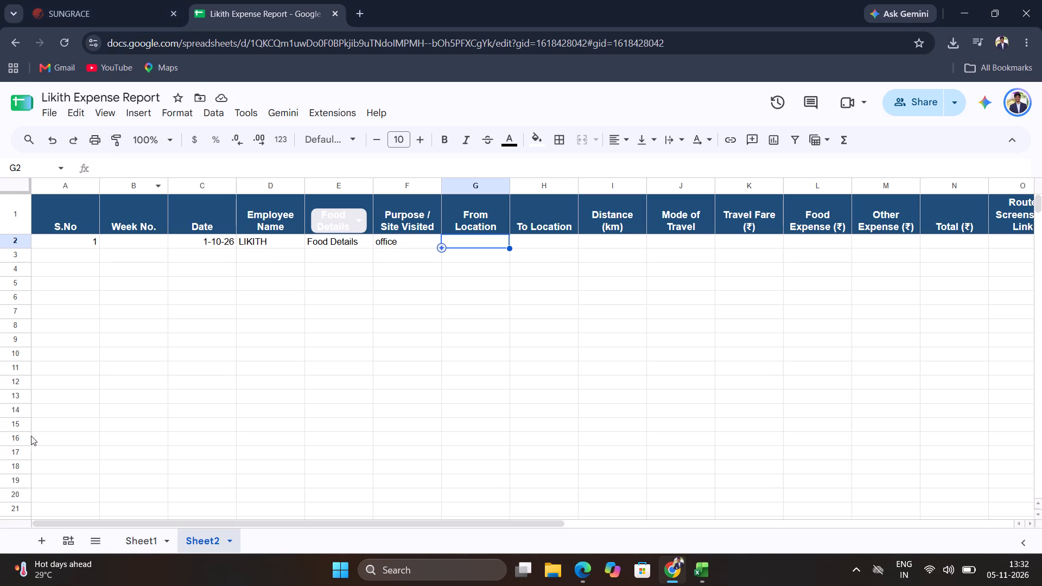
double_click(144, 539)
scroll(258, 230, "up", 2)
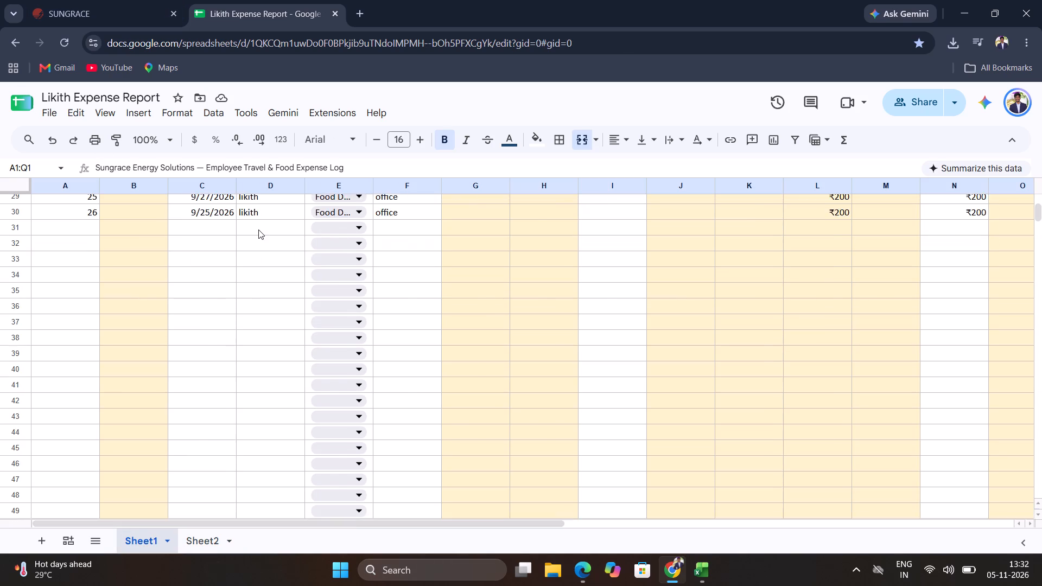
scroll(258, 230, "up", 7)
scroll(258, 230, "down", 2)
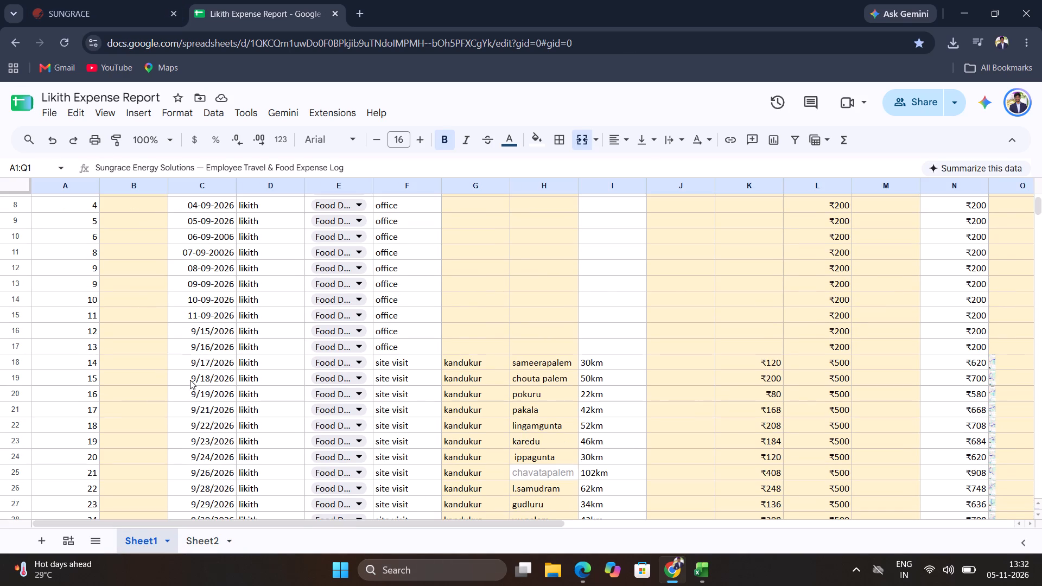
In Sheet2, enter 200 as the Food Expense for the first entry, in row 2.
left_click(209, 546)
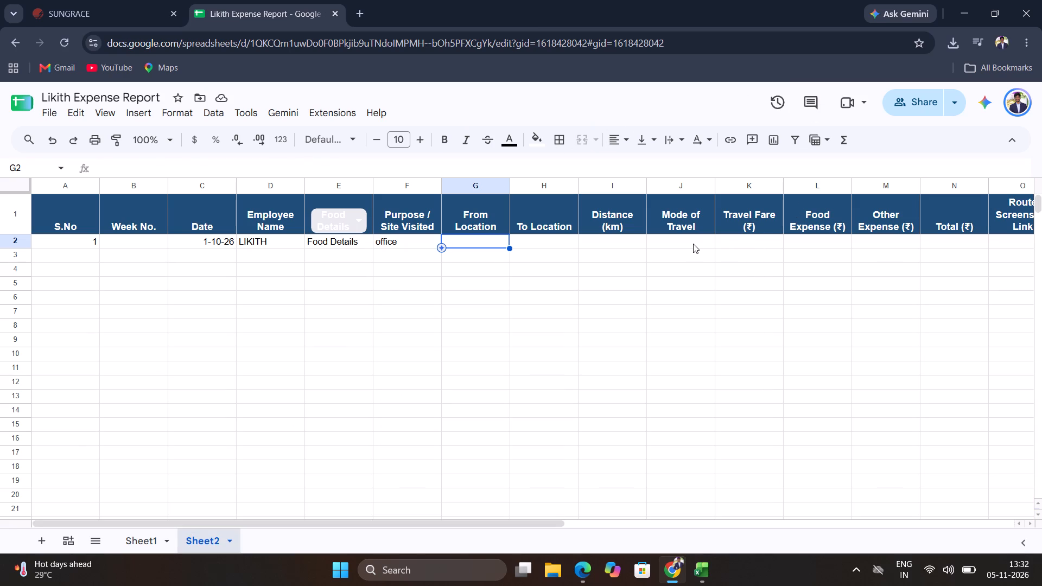
left_click(808, 237)
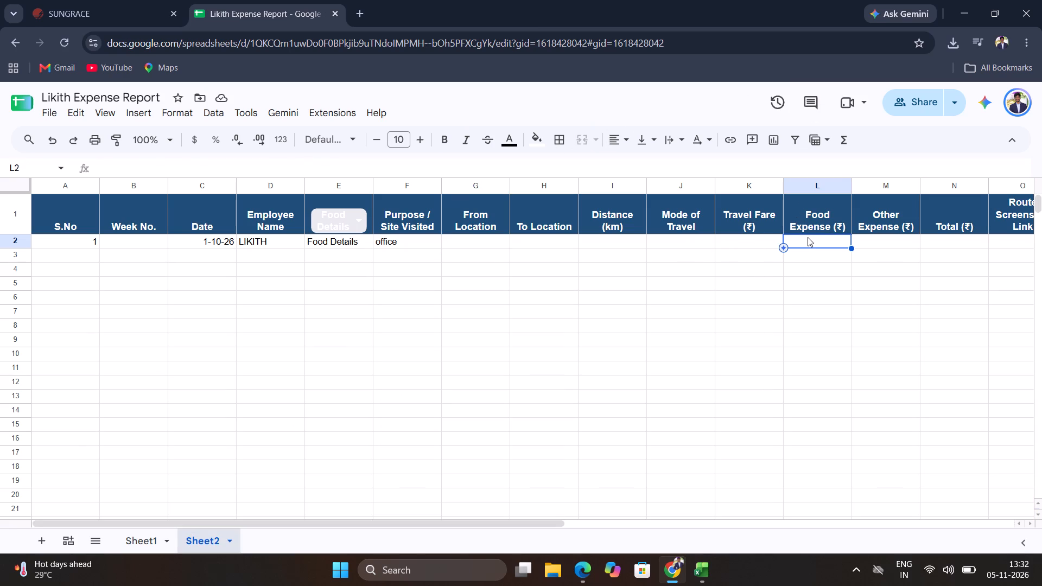
type("200")
scroll(811, 236, "up", 1)
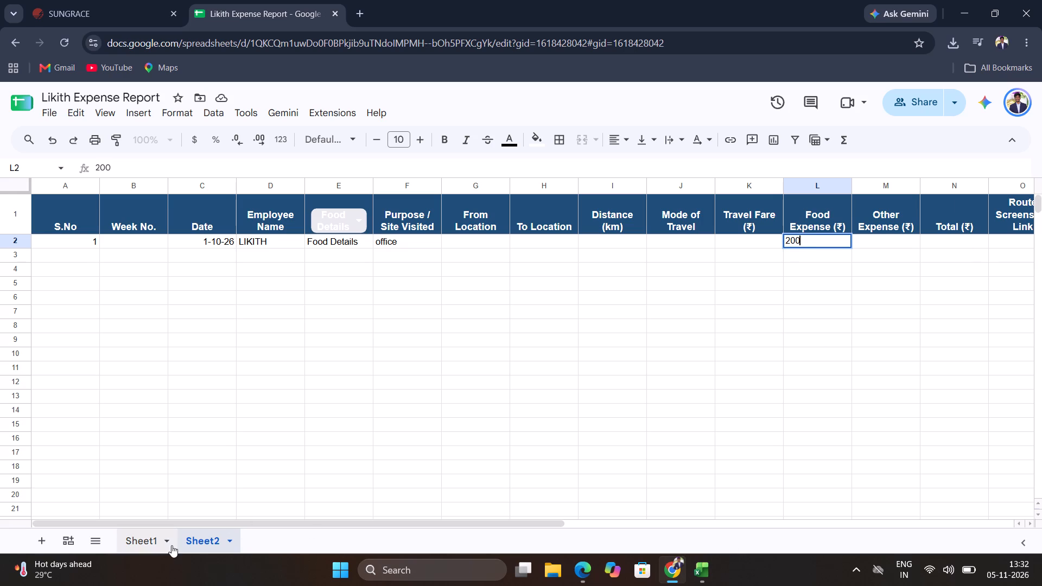
Review the header row and the filled-in expense rows in Sheet1 for reference.
left_click(148, 543)
scroll(789, 330, "up", 4)
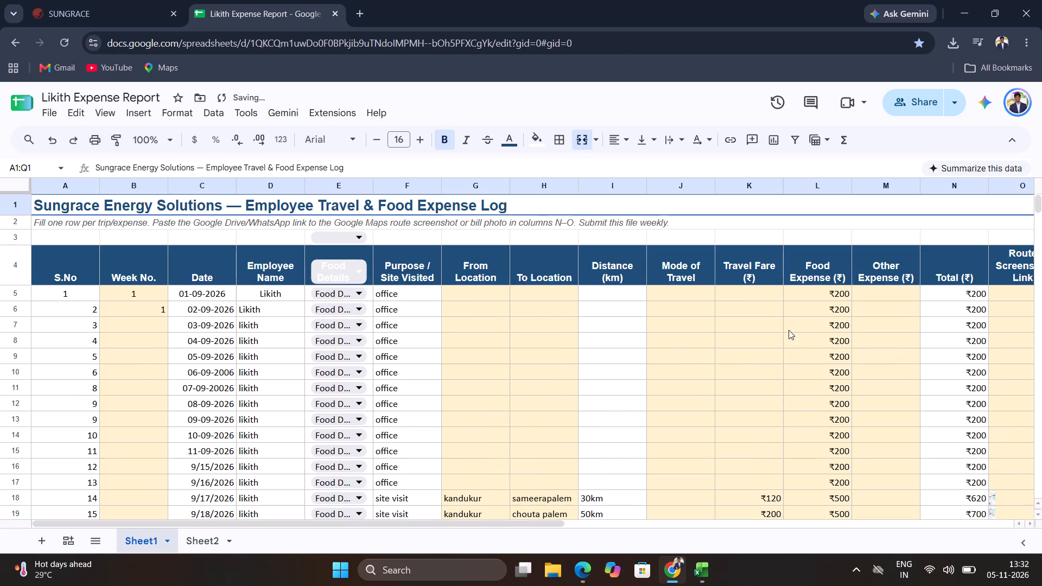
left_click(12, 262)
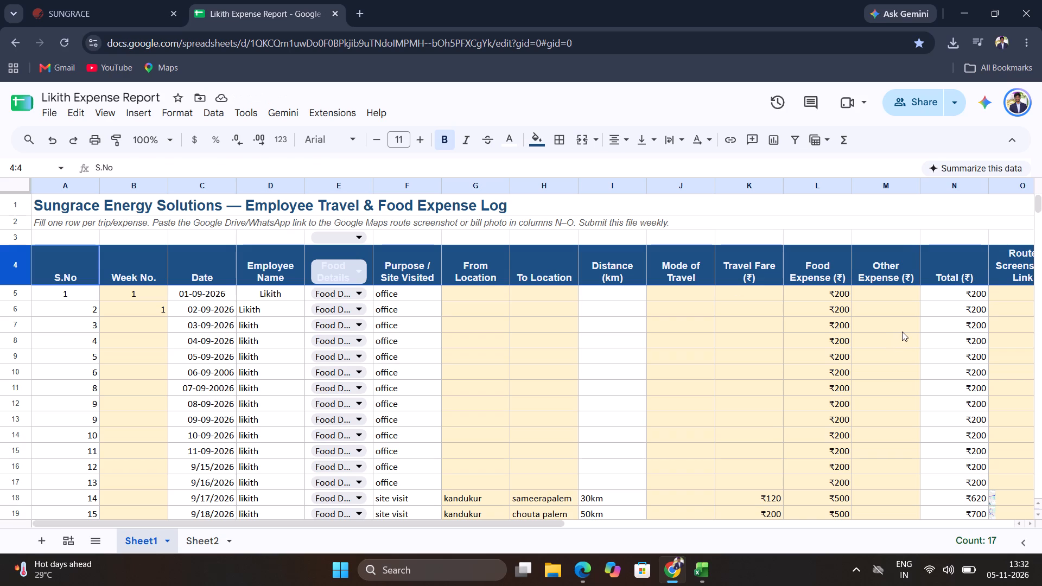
scroll(816, 340, "down", 4)
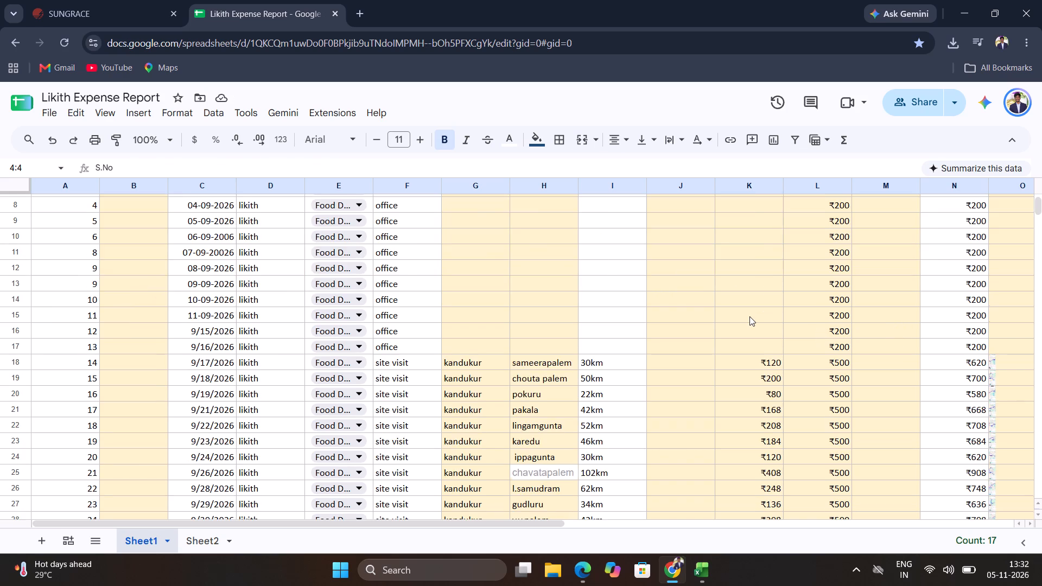
scroll(749, 316, "down", 8)
scroll(750, 313, "up", 4)
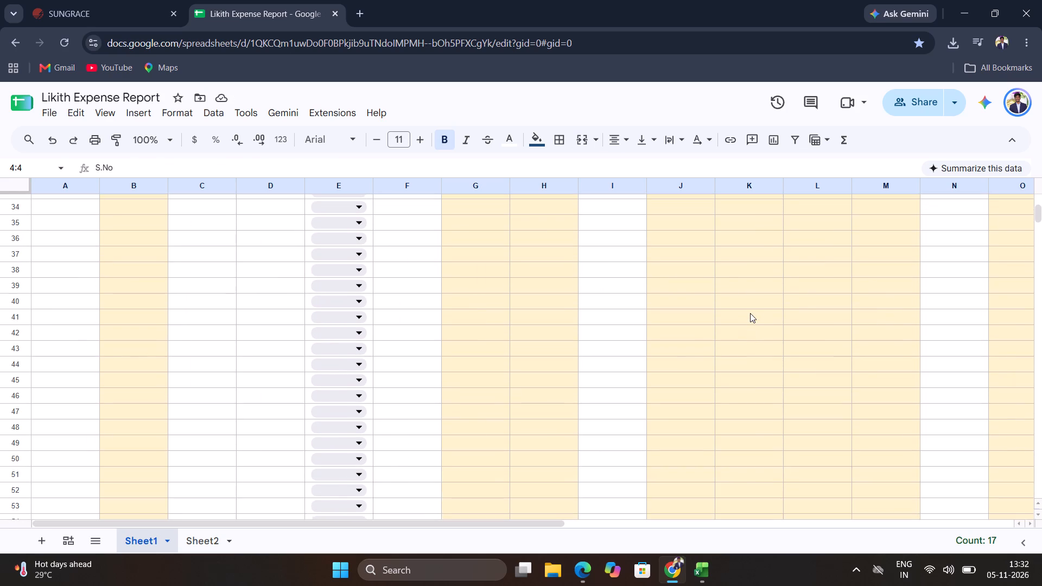
scroll(750, 313, "up", 8)
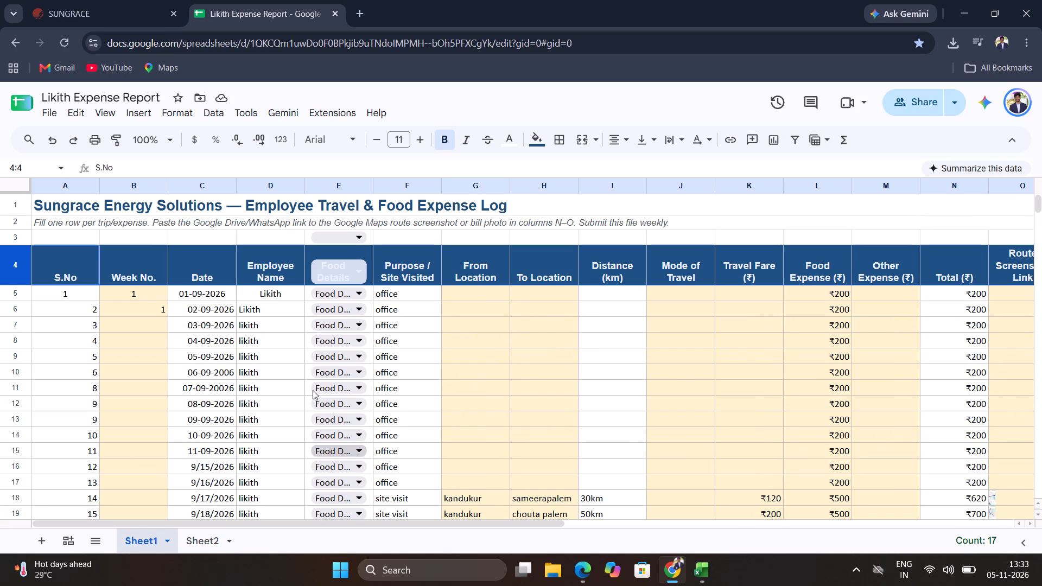
In Sheet2, enter 200 as the Total for the first entry, in row 2.
left_click(207, 544)
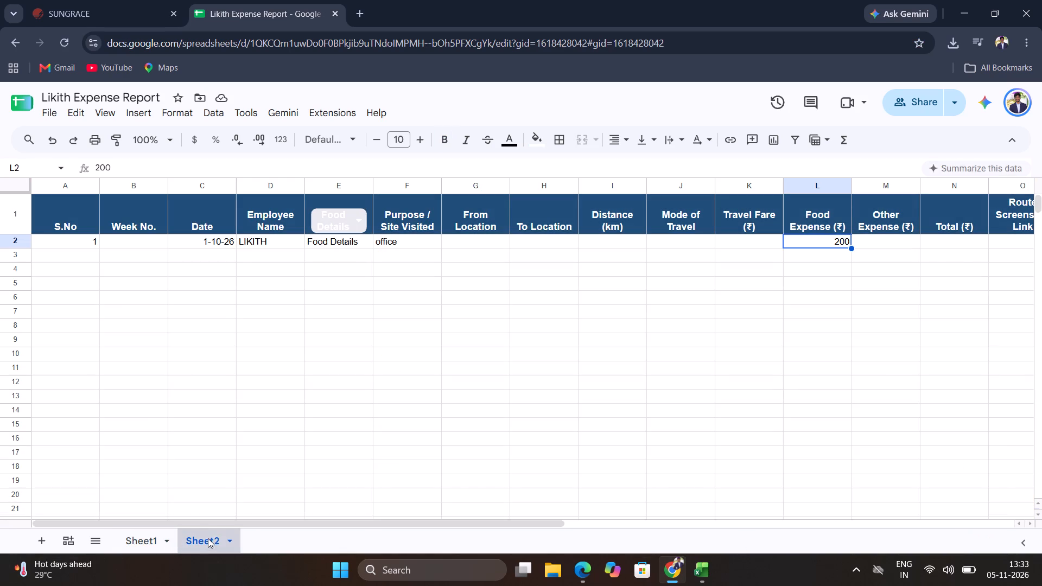
left_click(957, 245)
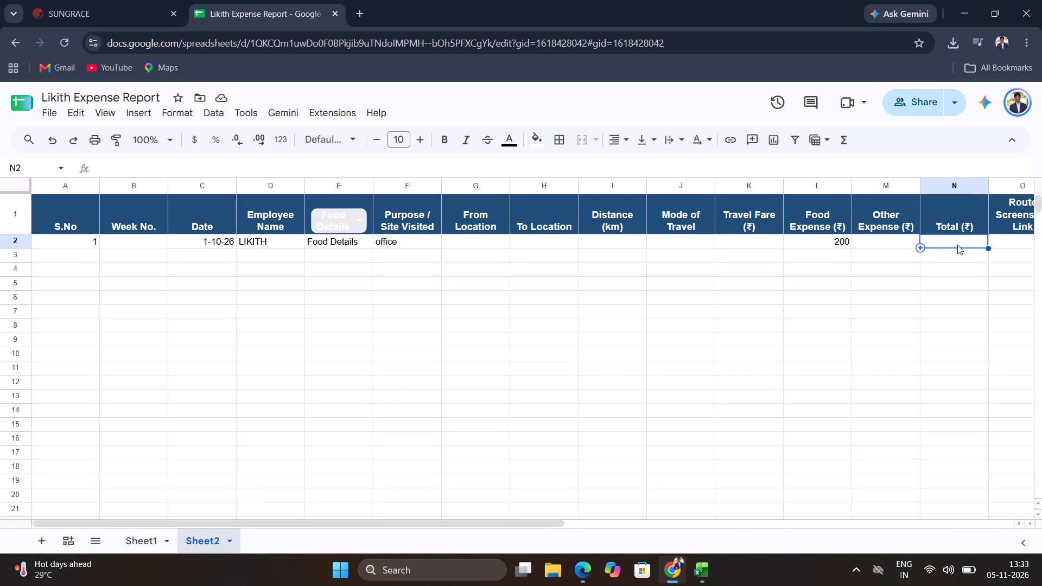
type("200")
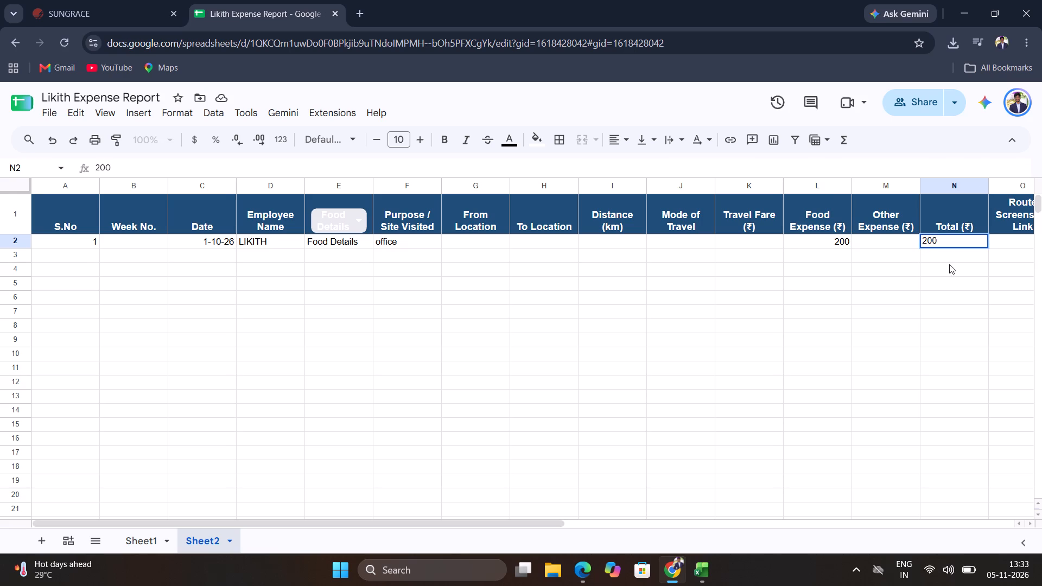
scroll(964, 295, "down", 1)
scroll(866, 355, "down", 5)
scroll(749, 383, "down", 3)
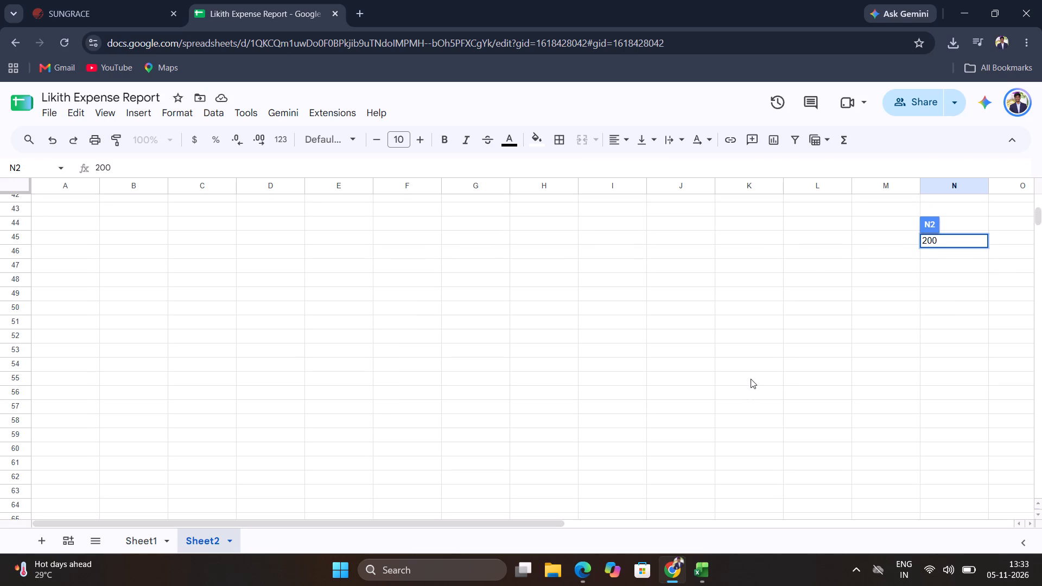
key("Return")
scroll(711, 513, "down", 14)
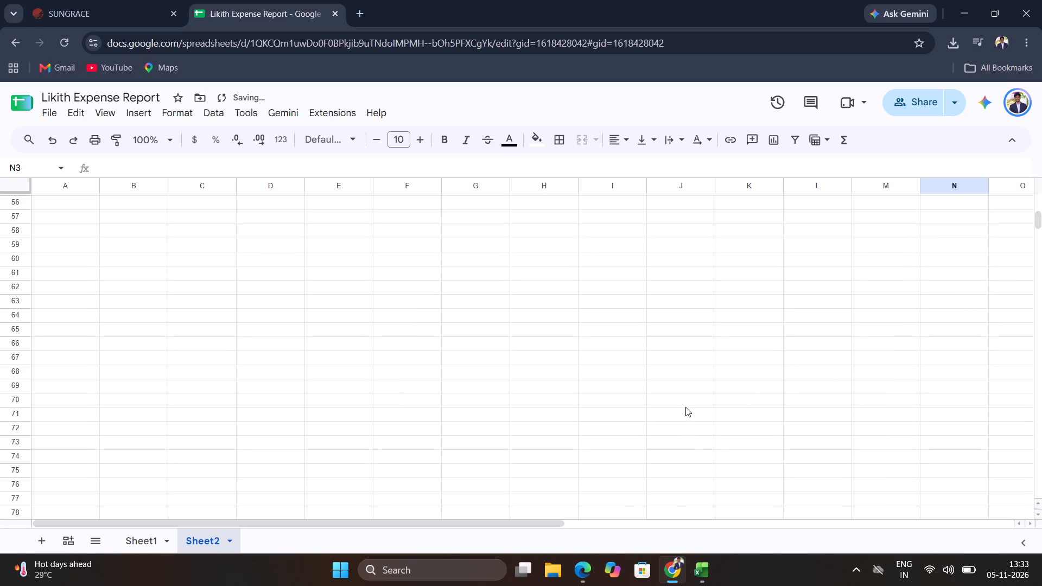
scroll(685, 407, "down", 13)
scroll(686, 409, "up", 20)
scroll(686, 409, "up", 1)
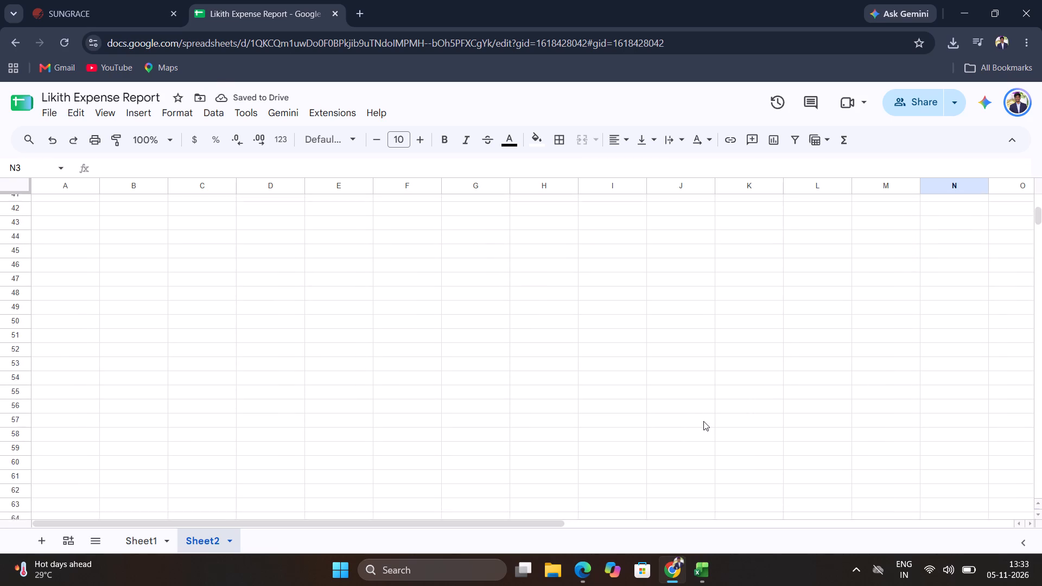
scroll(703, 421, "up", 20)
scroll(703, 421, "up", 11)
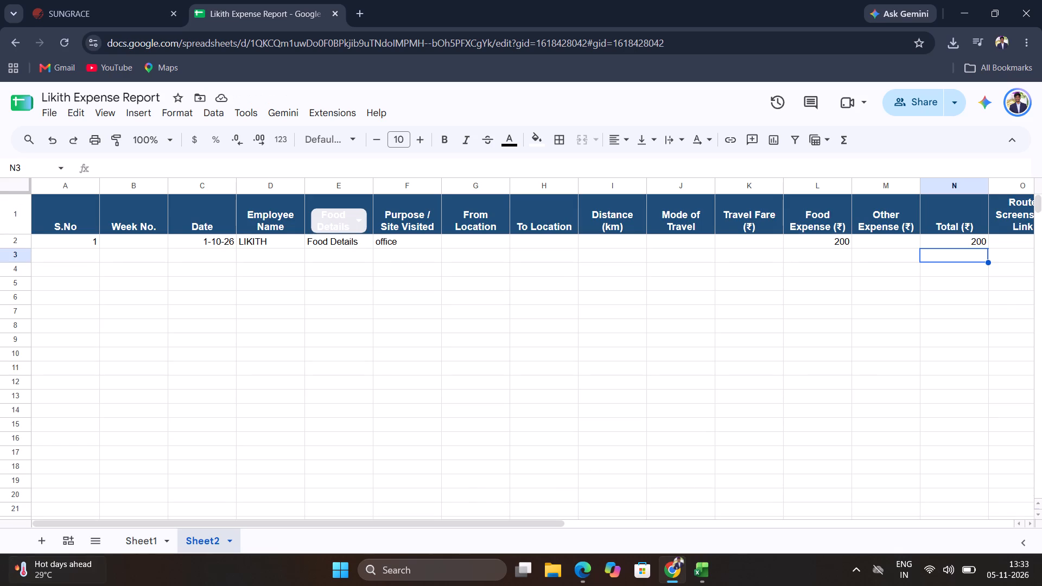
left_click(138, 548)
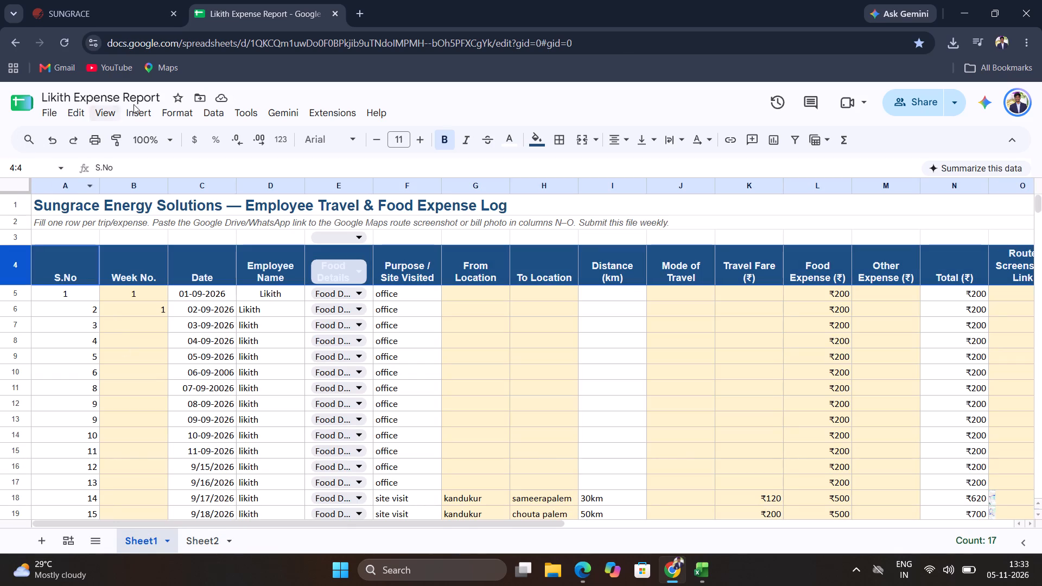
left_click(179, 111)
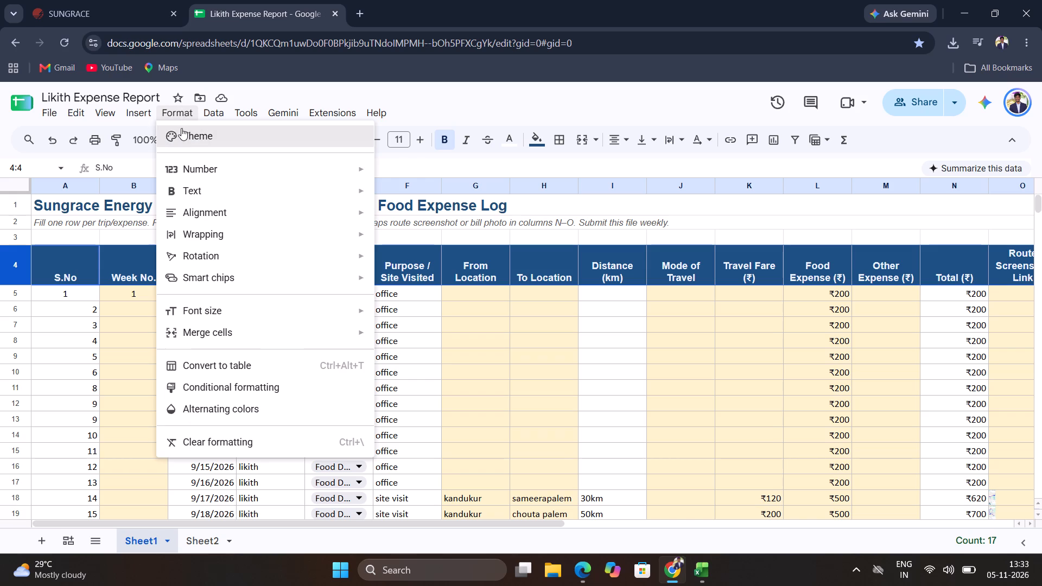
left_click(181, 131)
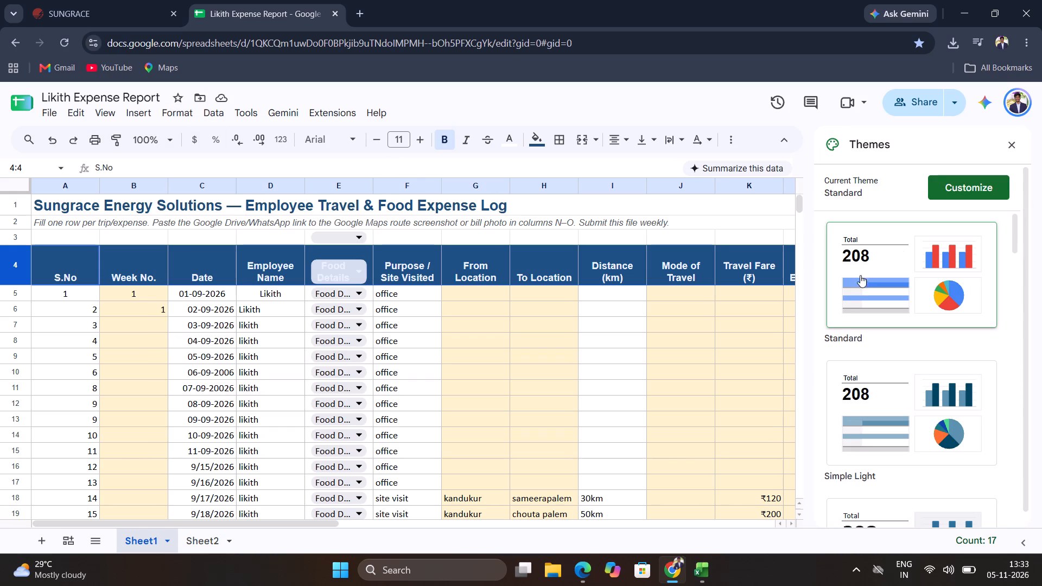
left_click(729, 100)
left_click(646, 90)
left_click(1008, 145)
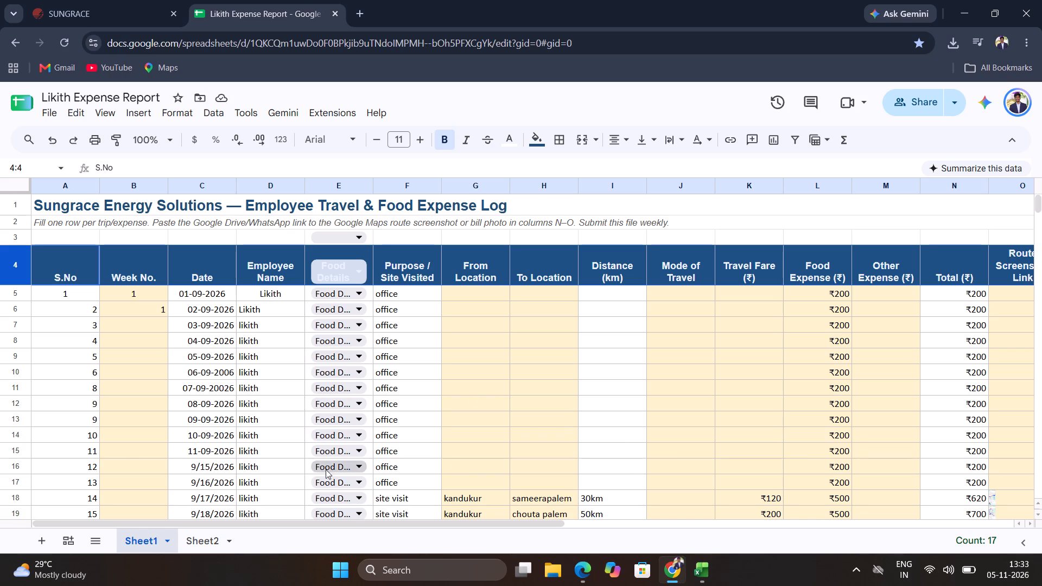
In Sheet2, start a new entry in row 3 with serial number 2.
left_click(218, 538)
left_click(86, 244)
left_click_drag(86, 251, 86, 255)
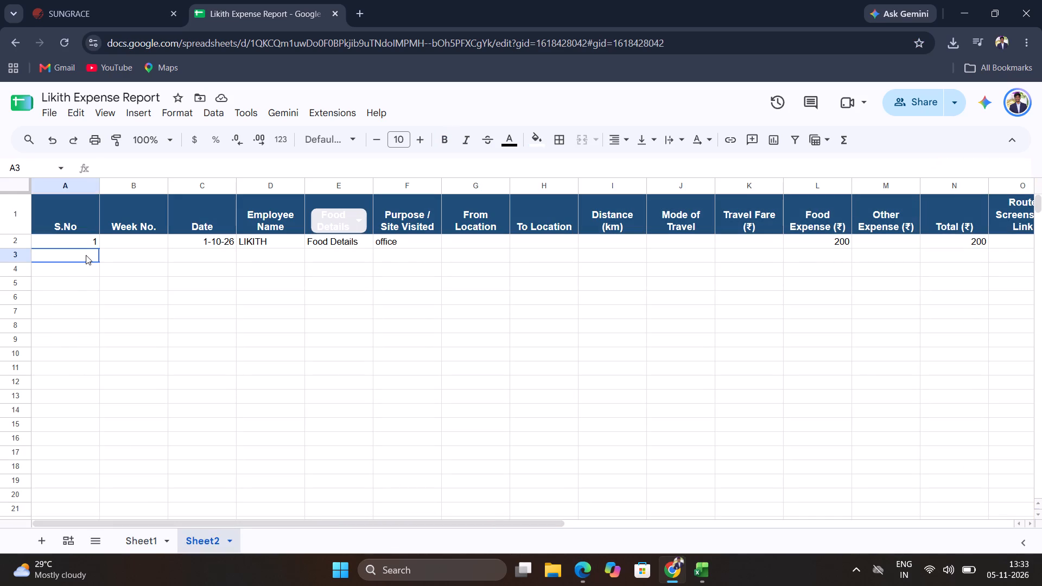
left_click_drag(86, 255, 87, 259)
key("2")
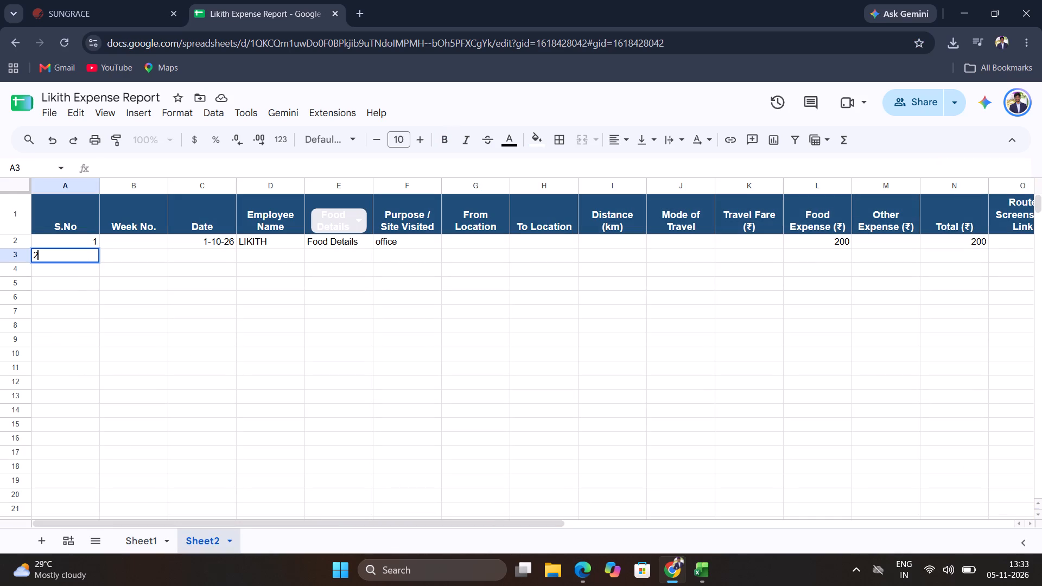
key("Right")
Enter the date 2-10-26 for the second entry, in row 3.
key("Right")
key("Right")
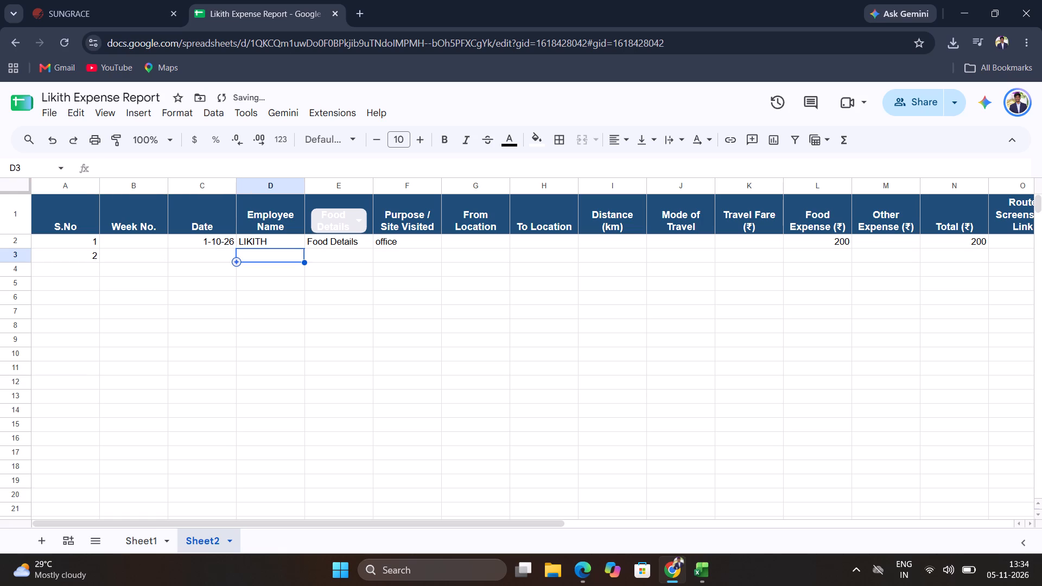
key("Left")
key("2")
type("-10*")
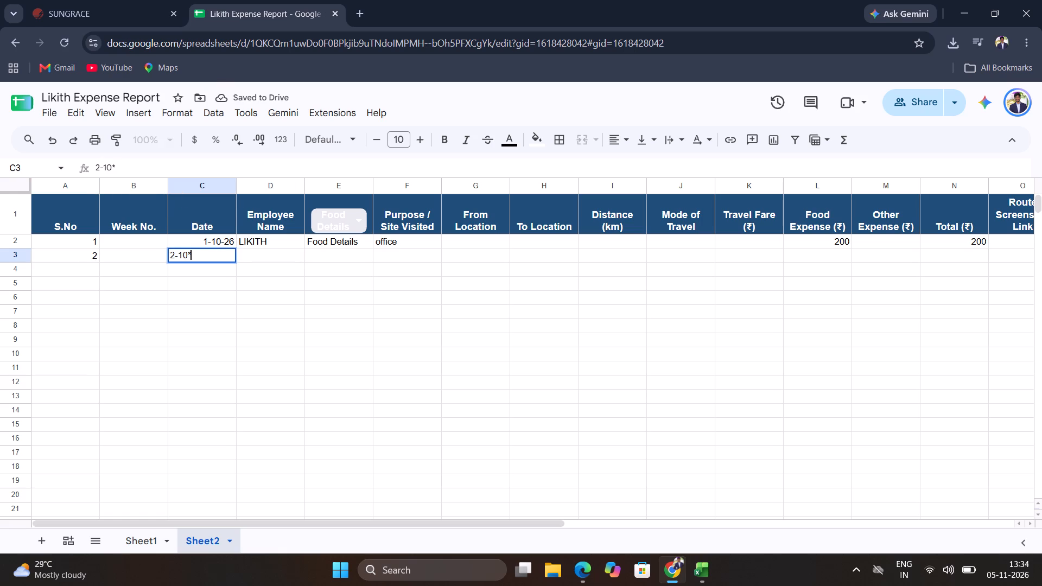
key("BackSpace")
type("-20")
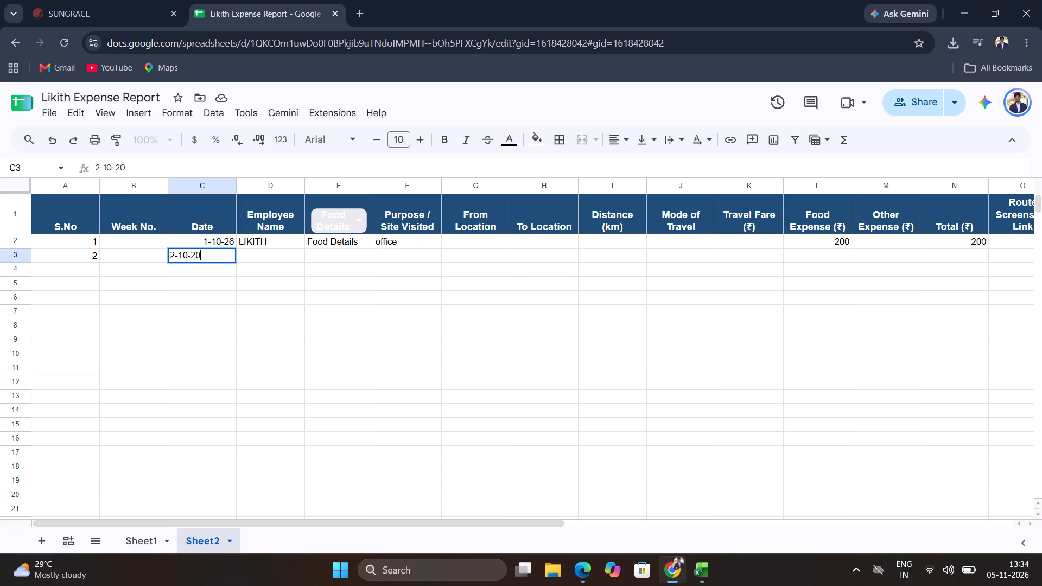
key("BackSpace")
key("6")
key("Right")
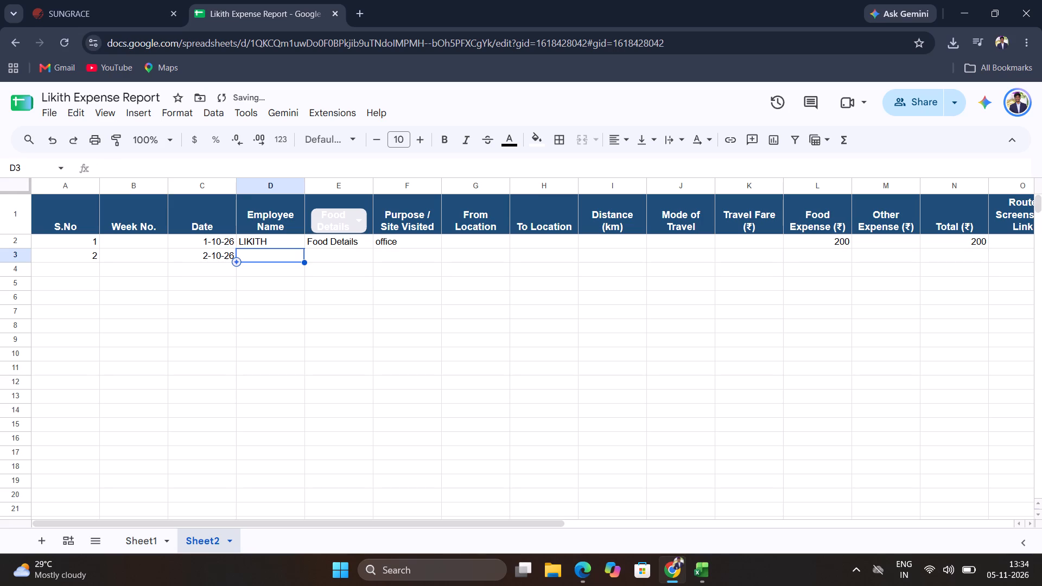
Enter LIKITH as the Employee Name for the second entry, in row 3.
type("lik")
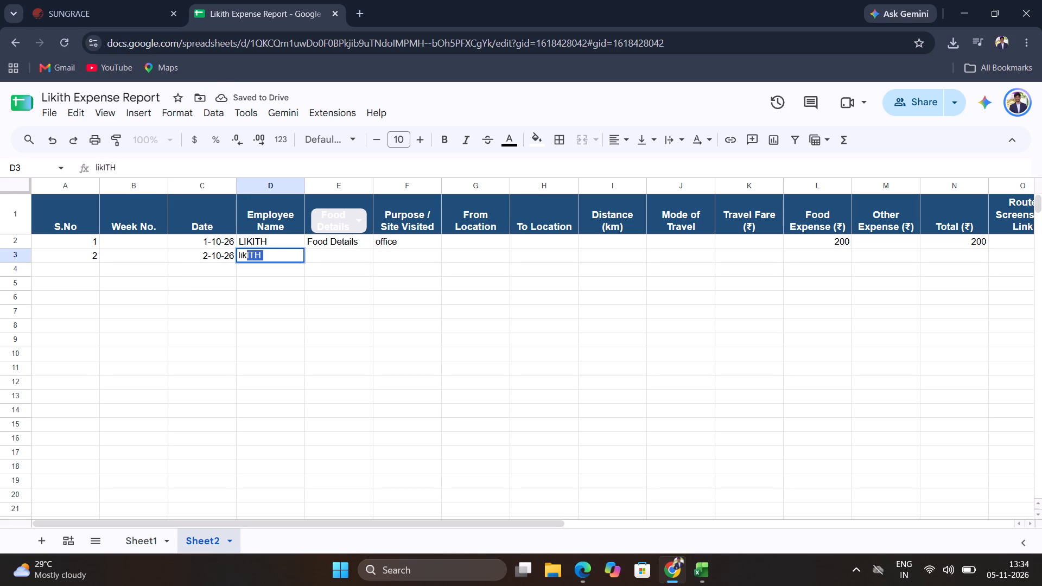
key("y")
key("BackSpace")
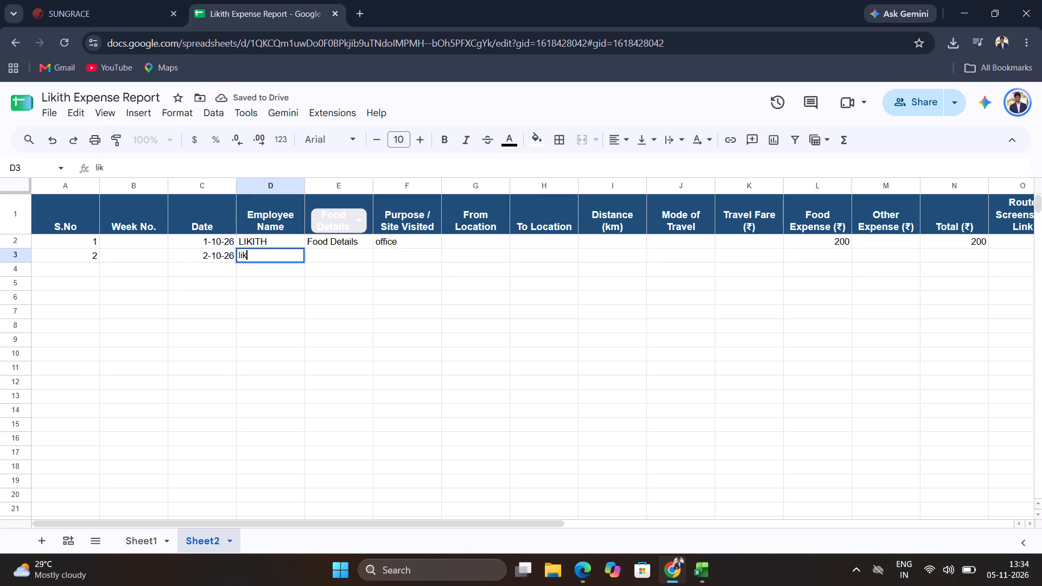
key("i")
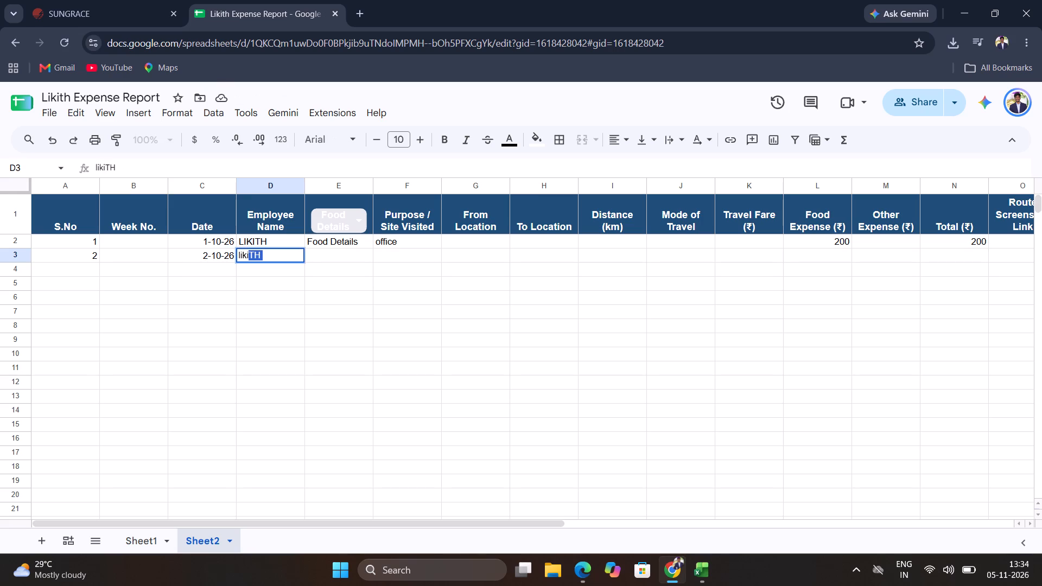
type("th")
Enter Food Details in column E for the second entry, in row 3.
left_click(347, 258)
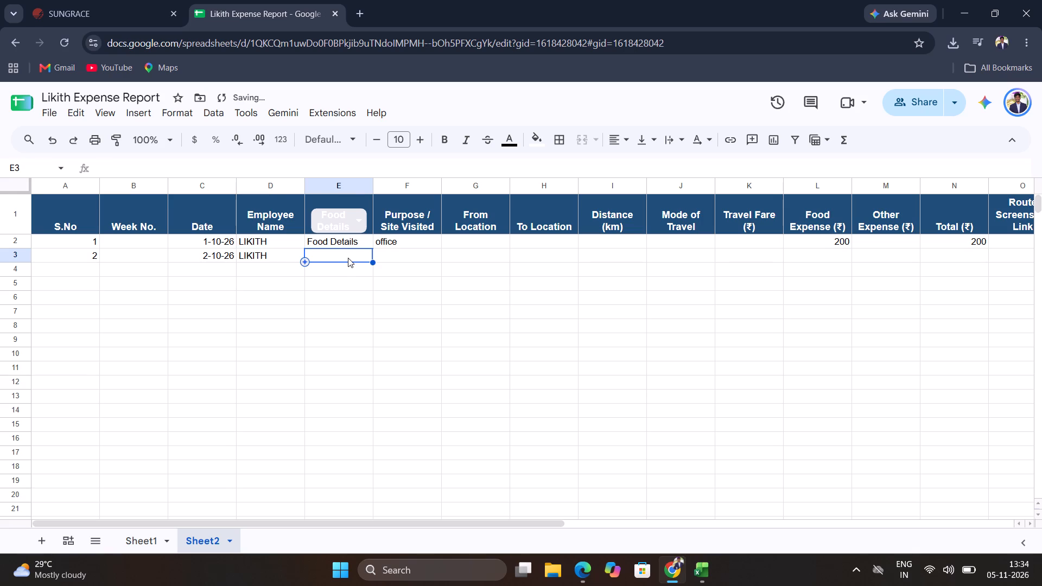
key("f")
type("oo")
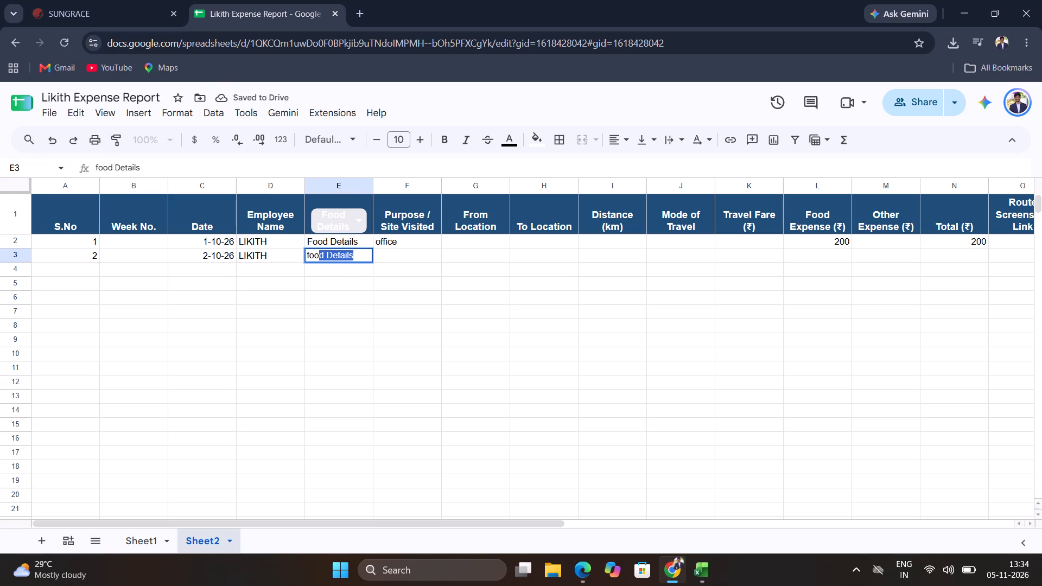
key("d")
key("Return")
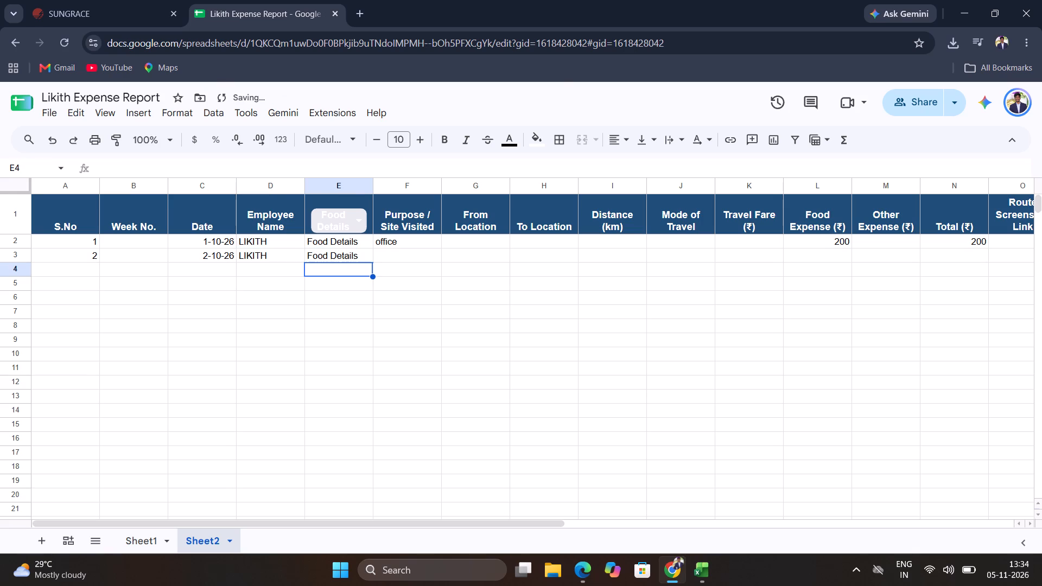
Enter site as the Purpose / Site Visited for the second entry, in row 3.
left_click(404, 260)
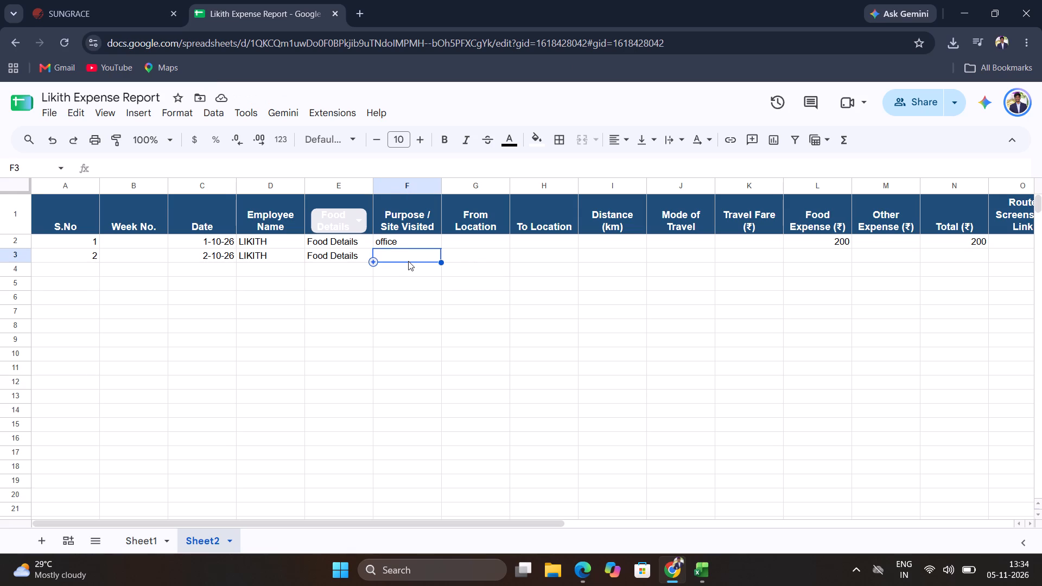
type("site")
key("space")
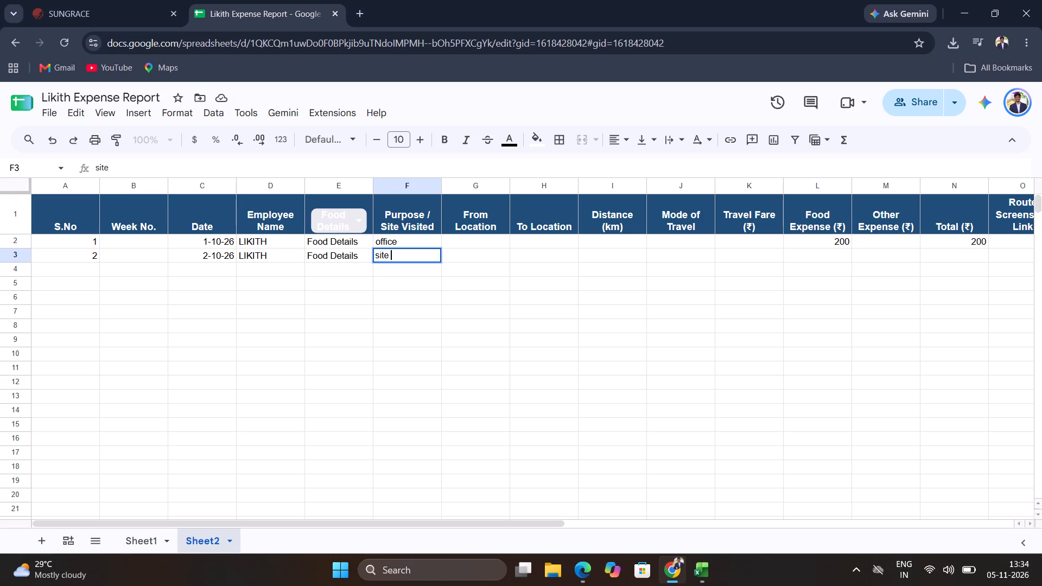
key("Right")
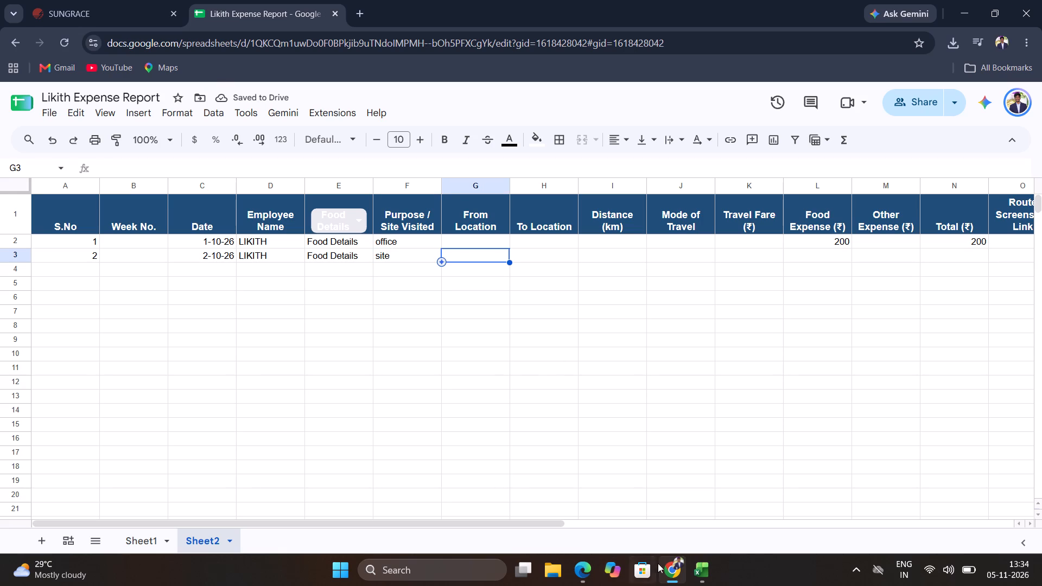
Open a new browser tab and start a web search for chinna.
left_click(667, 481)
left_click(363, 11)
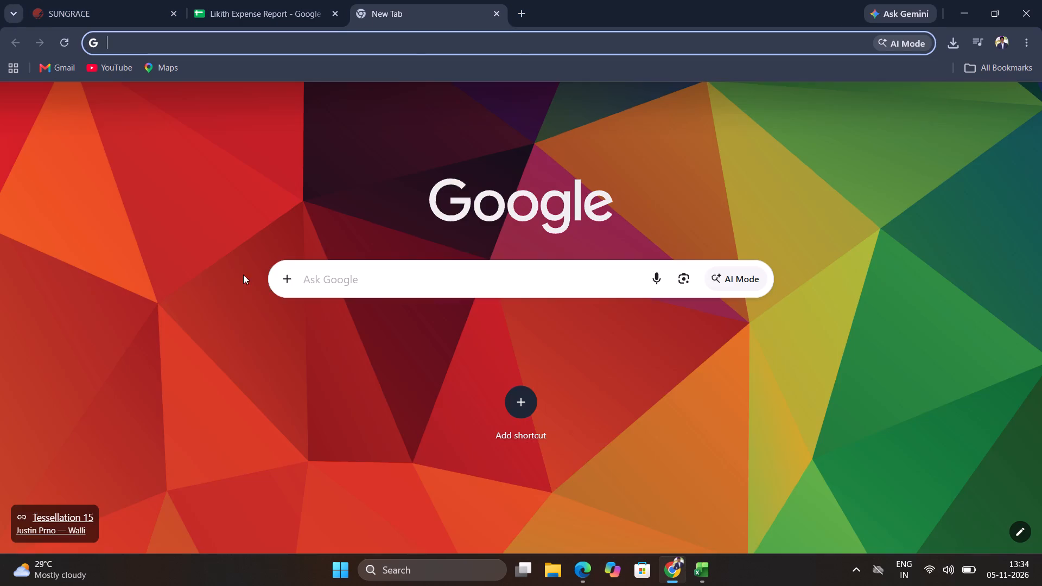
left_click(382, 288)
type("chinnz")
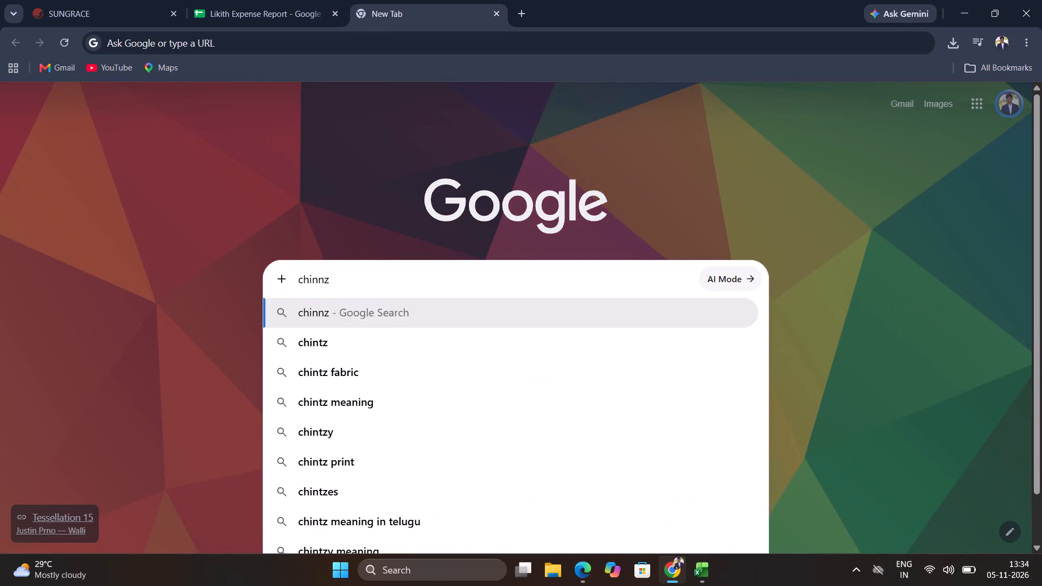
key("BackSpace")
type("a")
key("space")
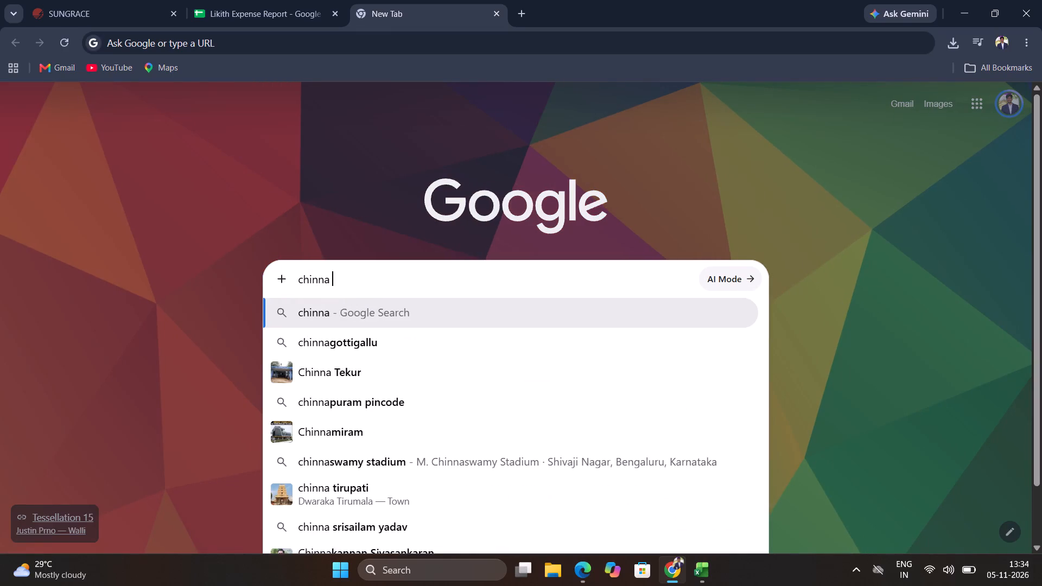
In the SUNGRACE portal, close the report downloads dialog and filter the installations by section GUDLURU and distribution 09-CHINALATRAPI.
left_click(117, 0)
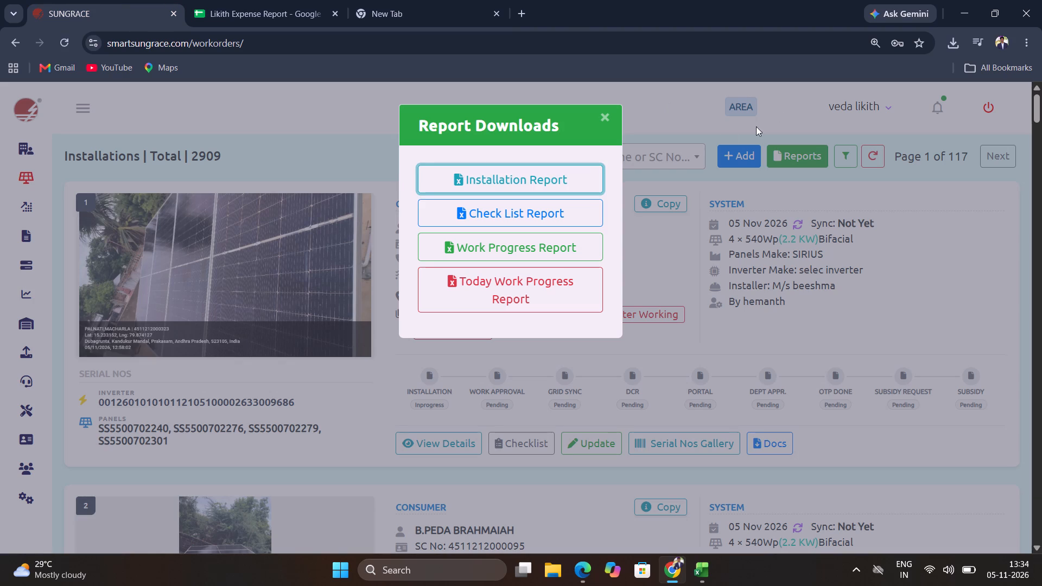
left_click(602, 114)
left_click(734, 106)
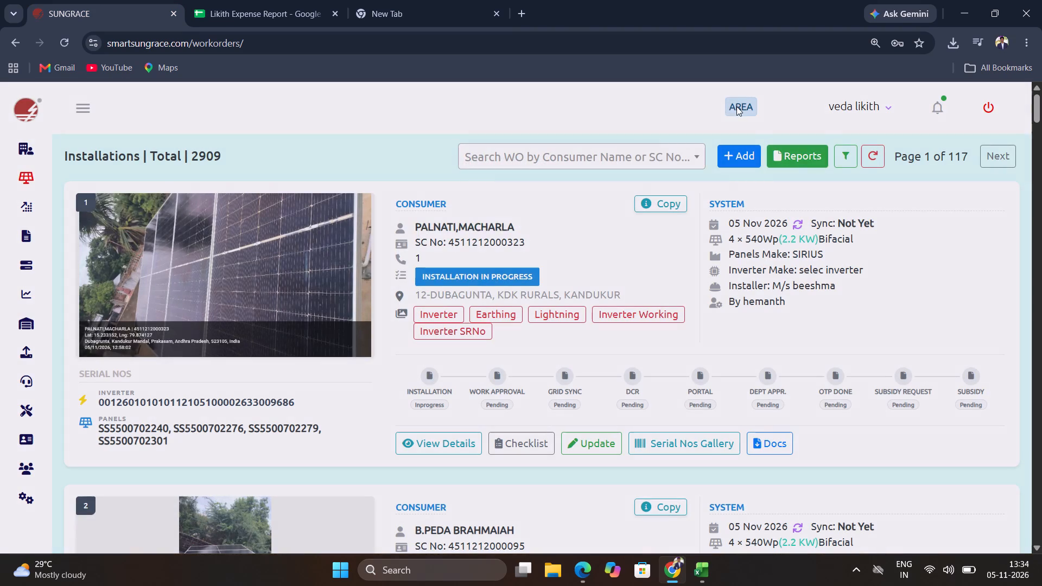
left_click(491, 233)
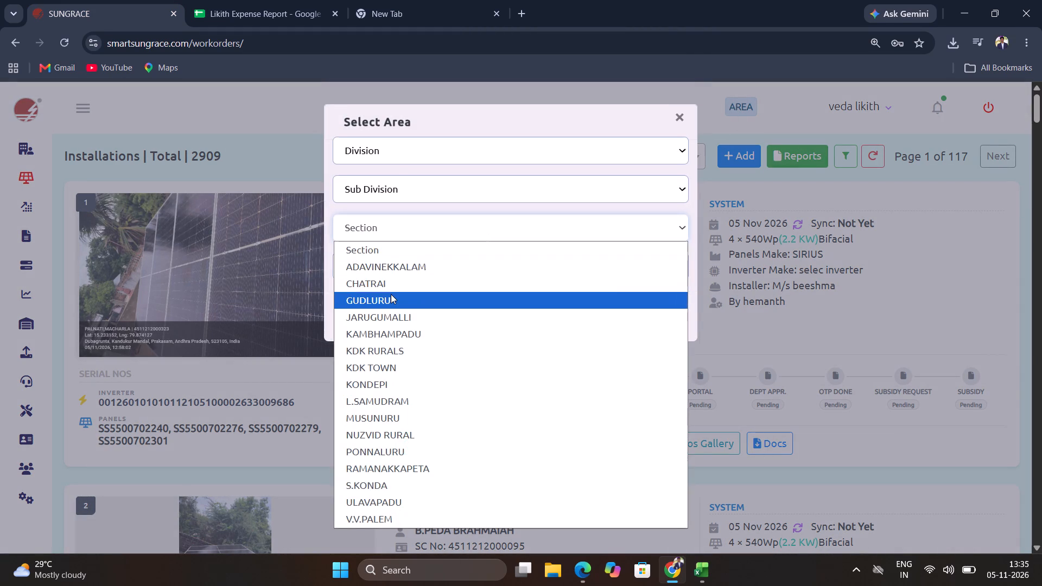
left_click(391, 294)
left_click(397, 266)
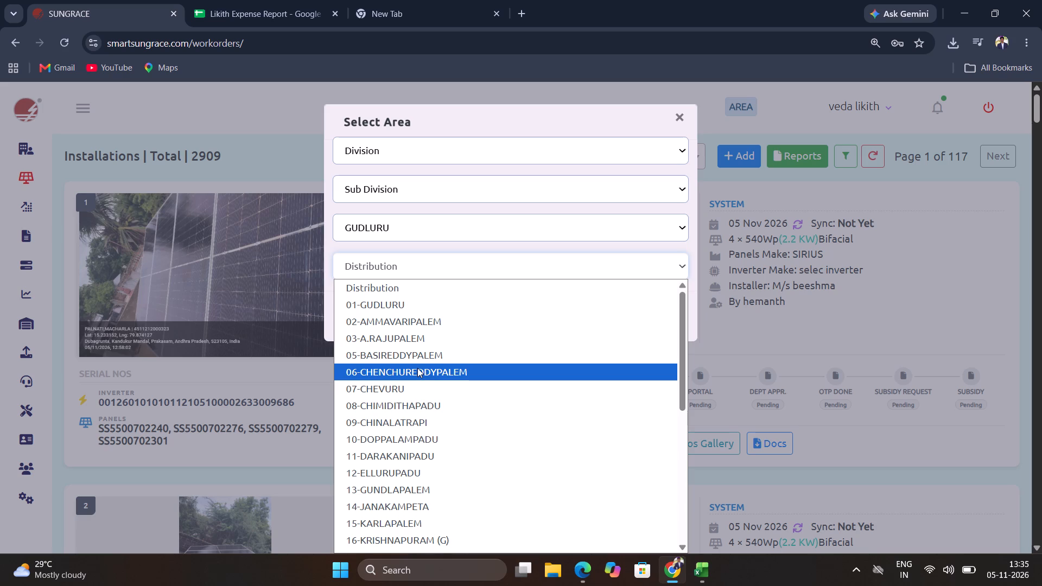
scroll(416, 366, "down", 1)
scroll(421, 347, "up", 2)
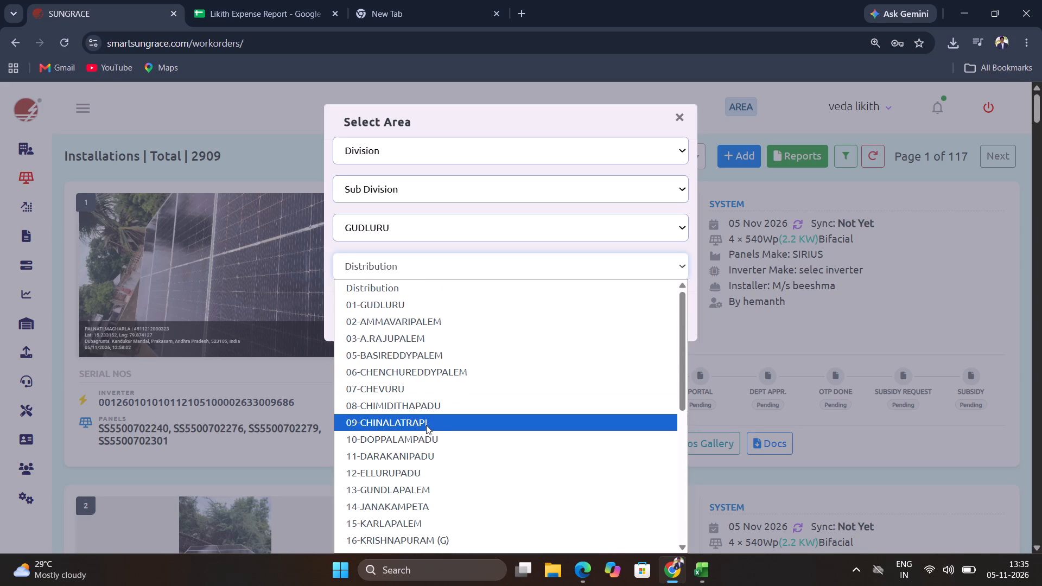
left_click_drag(434, 418, 423, 427)
left_click(423, 427)
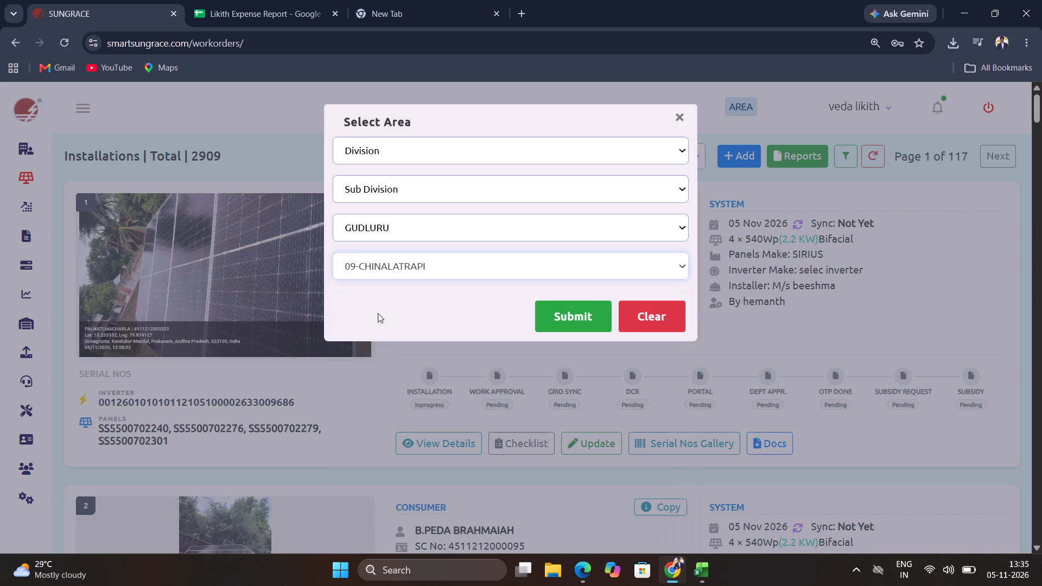
left_click(593, 318)
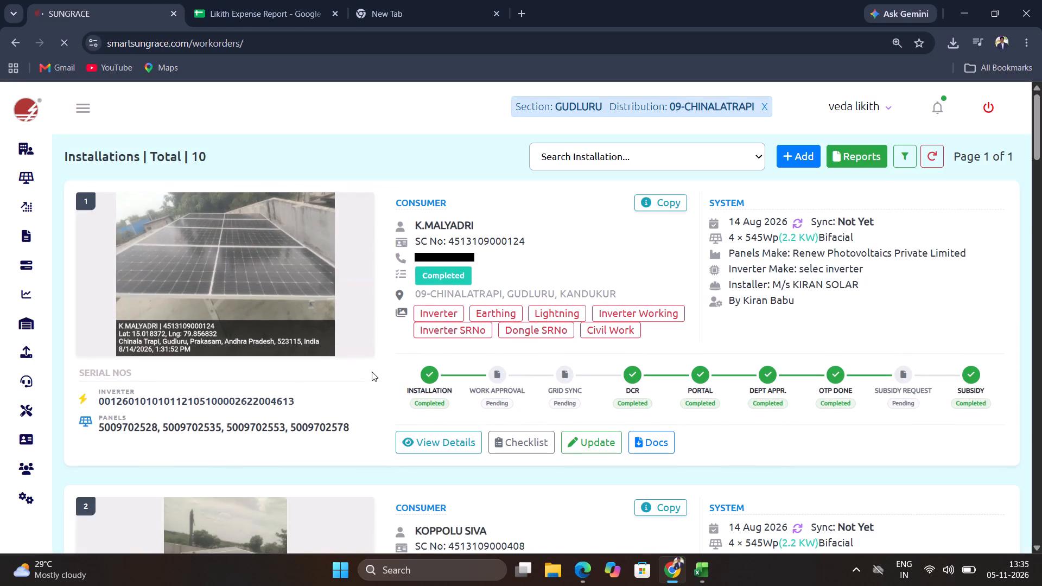
Copy CHINALATRAPI from the first installation's address and paste it as the To Location in row 3 of Sheet2.
left_click_drag(429, 291, 431, 291)
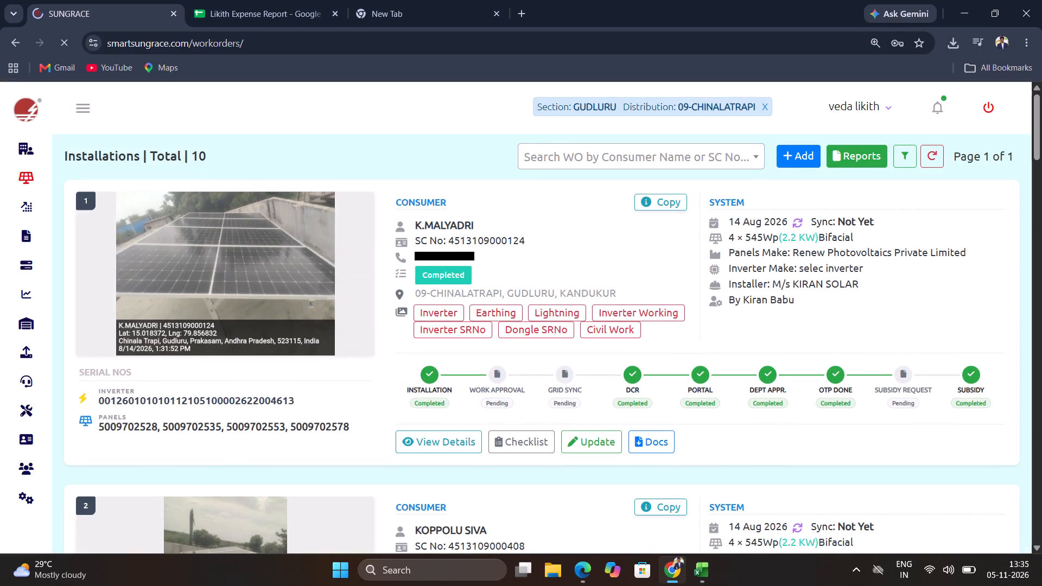
left_click_drag(431, 291, 499, 290)
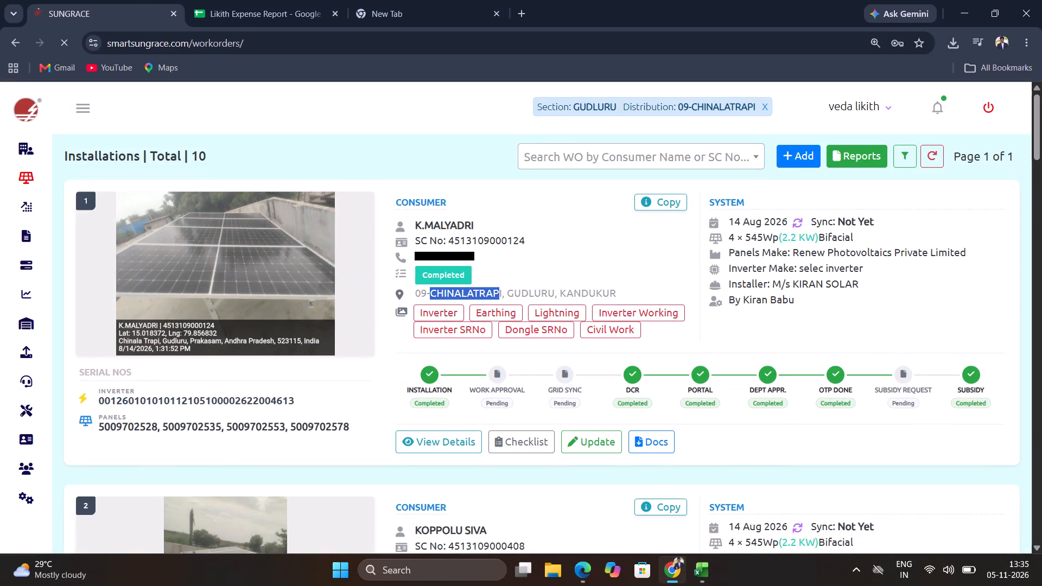
left_click_drag(499, 290, 502, 291)
key("ctrl+c")
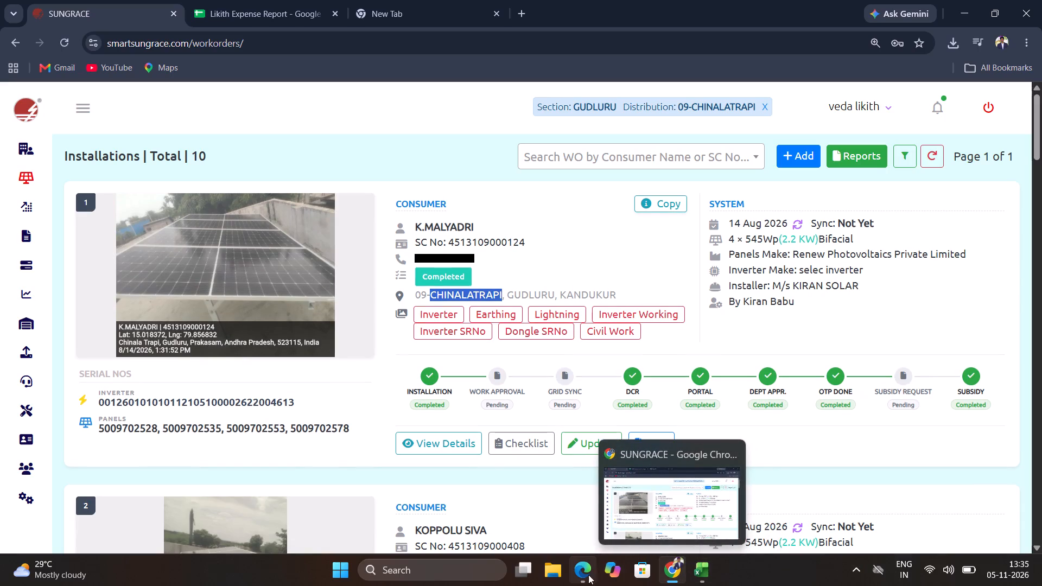
left_click(671, 510)
left_click(228, 10)
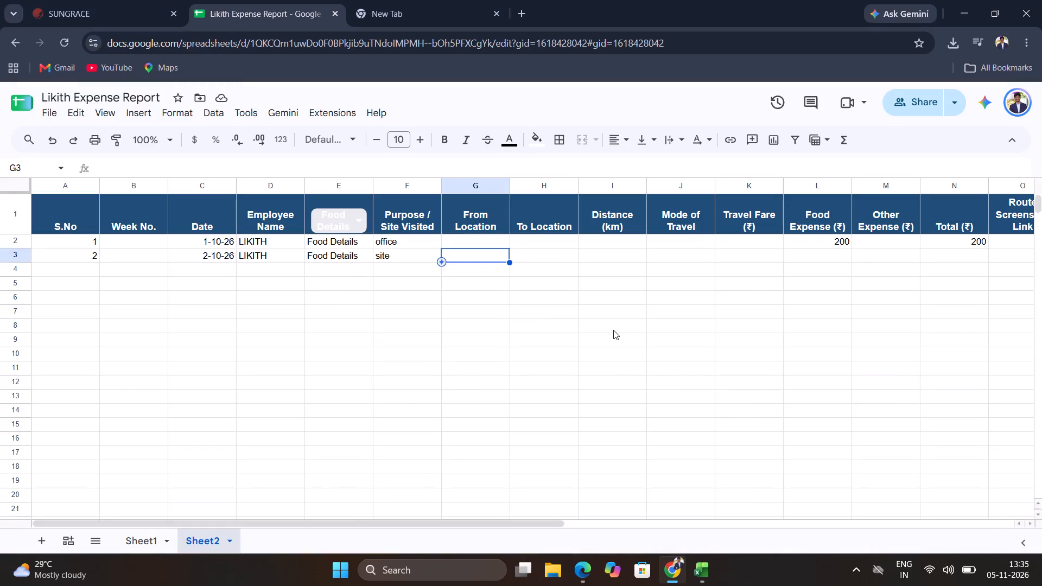
key("Right")
key("ctrl+v")
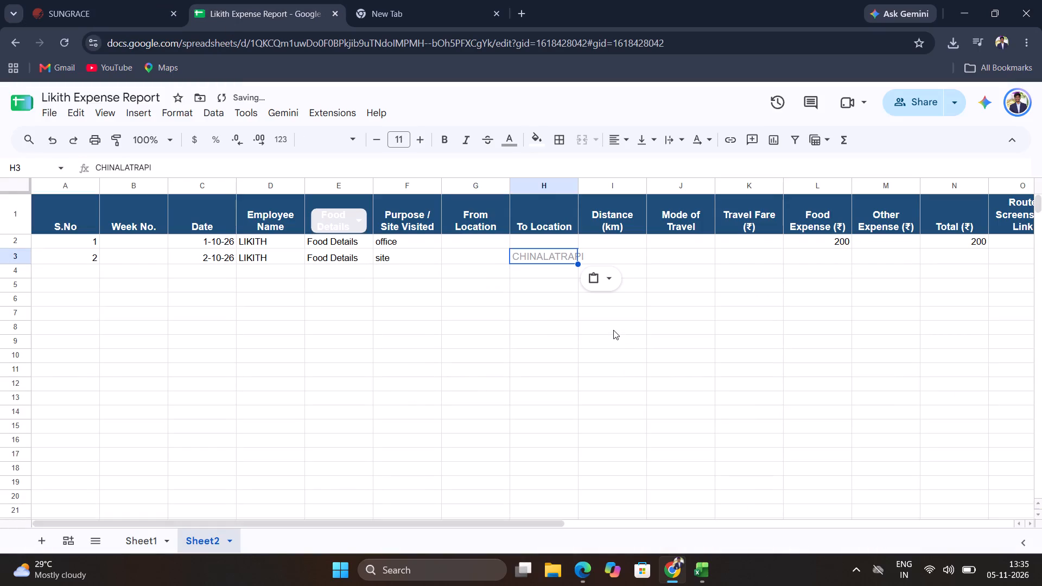
Enter kandukur as the From Location for the second entry, in row 3.
key("Left")
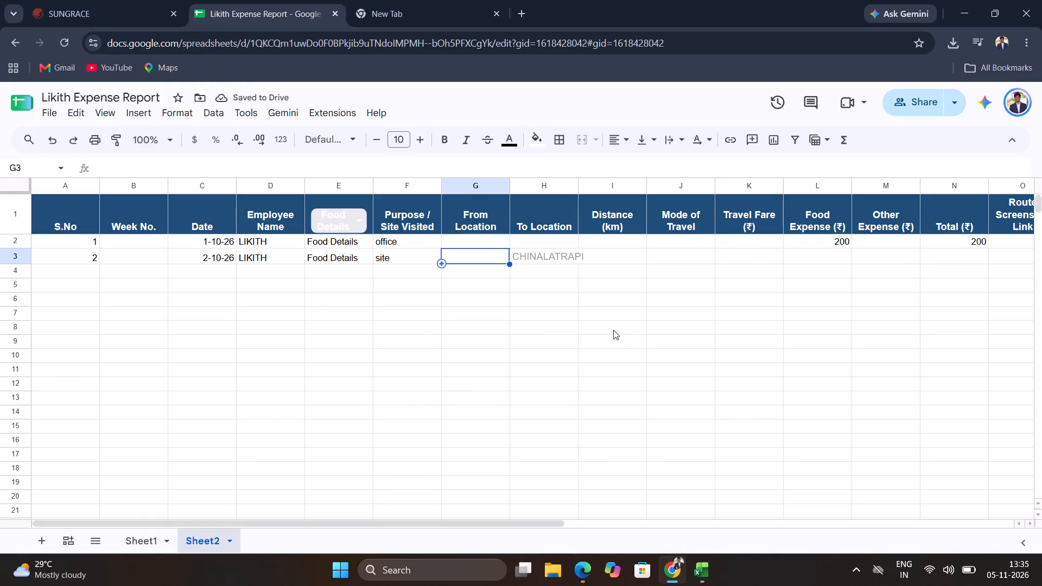
type("kandukur")
key("space")
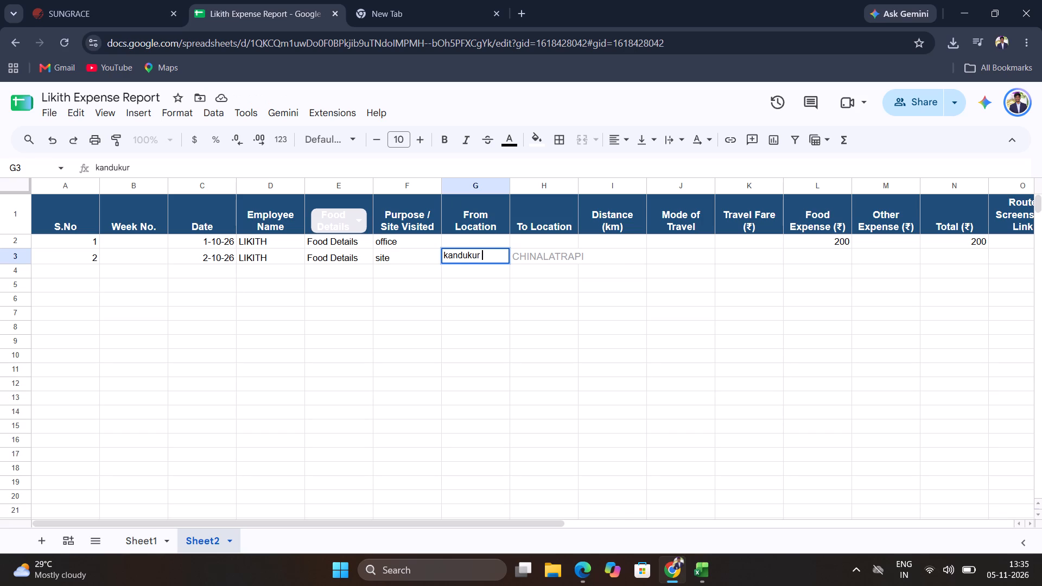
key("Right")
key("Right")
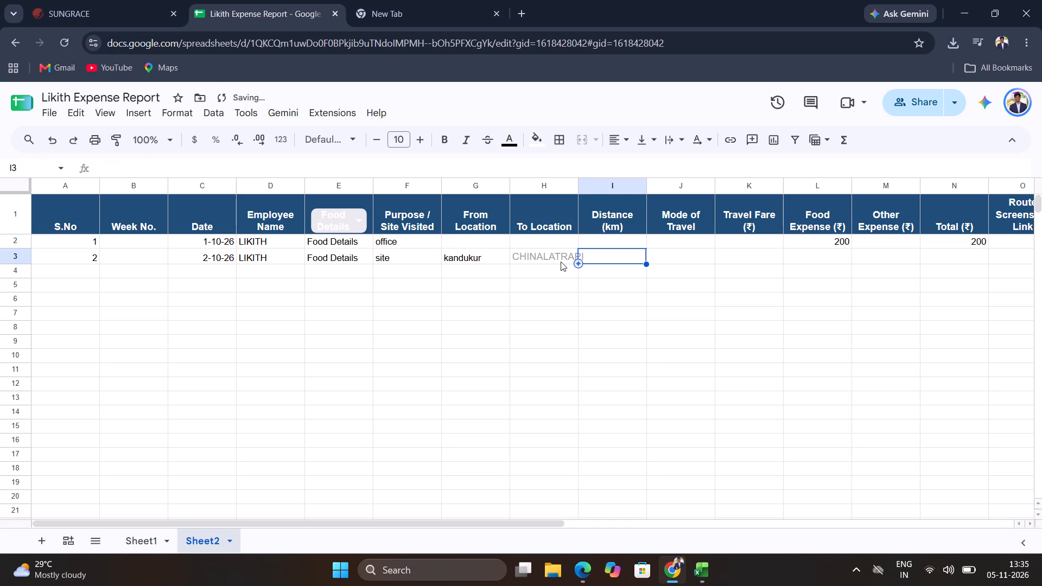
Widen the To Location column slightly so that CHINALATRAPI fits.
left_click_drag(580, 184, 587, 183)
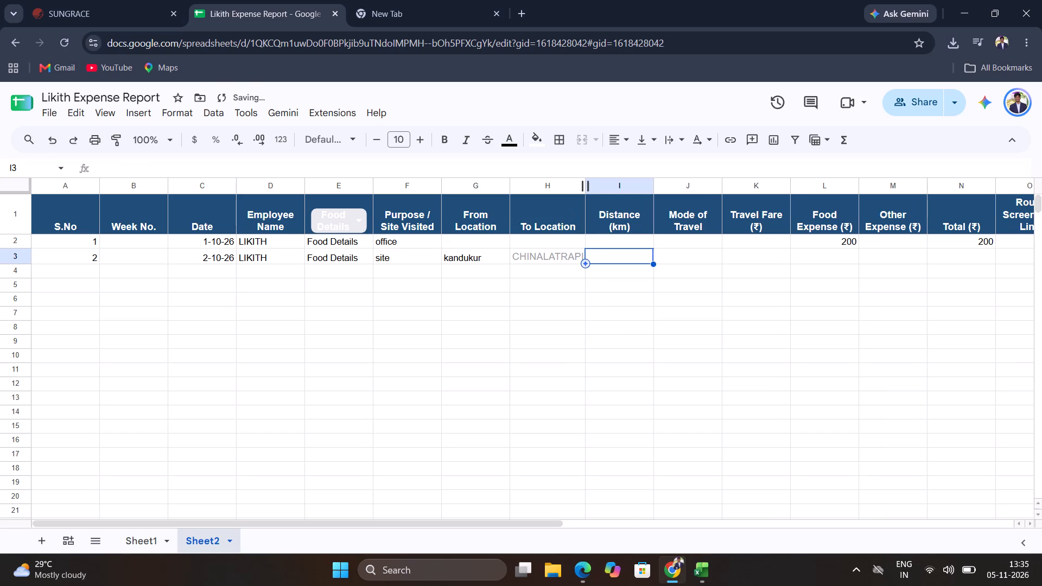
In the other open Google tab, replace the search text and search for "chinalatrapi to kandukur distance".
left_click(378, 11)
key("BackSpace")
key("BackSpace")
key("BackSpace")
key("BackSpace")
key("BackSpace")
key("BackSpace")
key("BackSpace")
key("BackSpace")
key("BackSpace")
key("BackSpace")
key("BackSpace")
key("BackSpace")
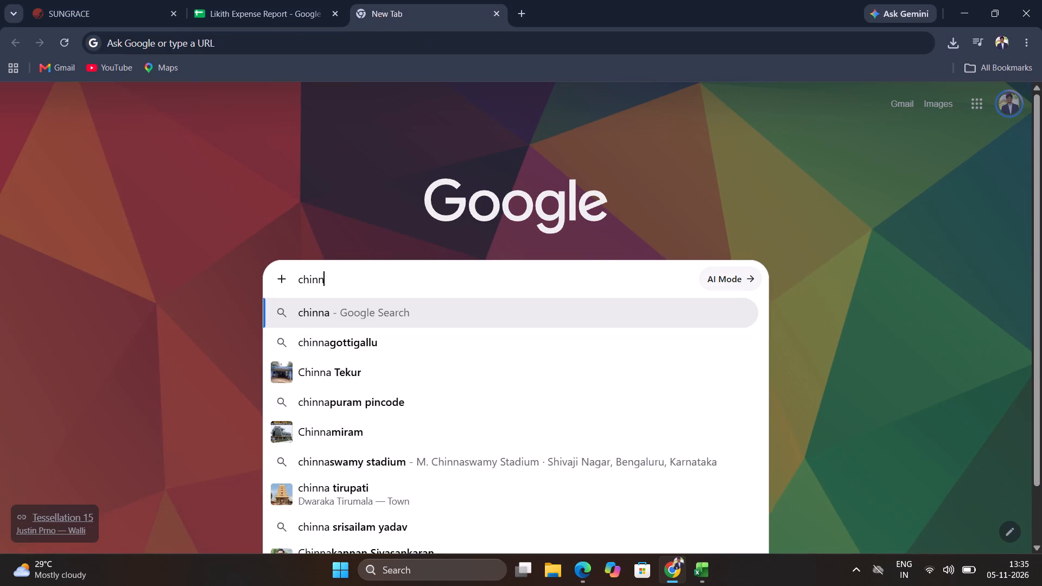
key("ctrl+v")
key("space")
type("to")
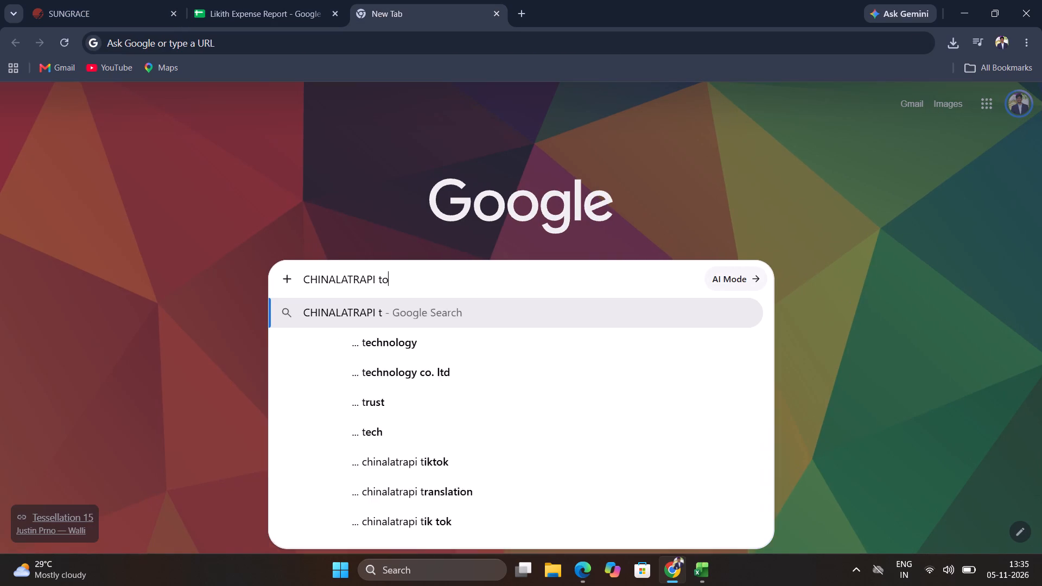
key("space")
type("kandukur")
key("space")
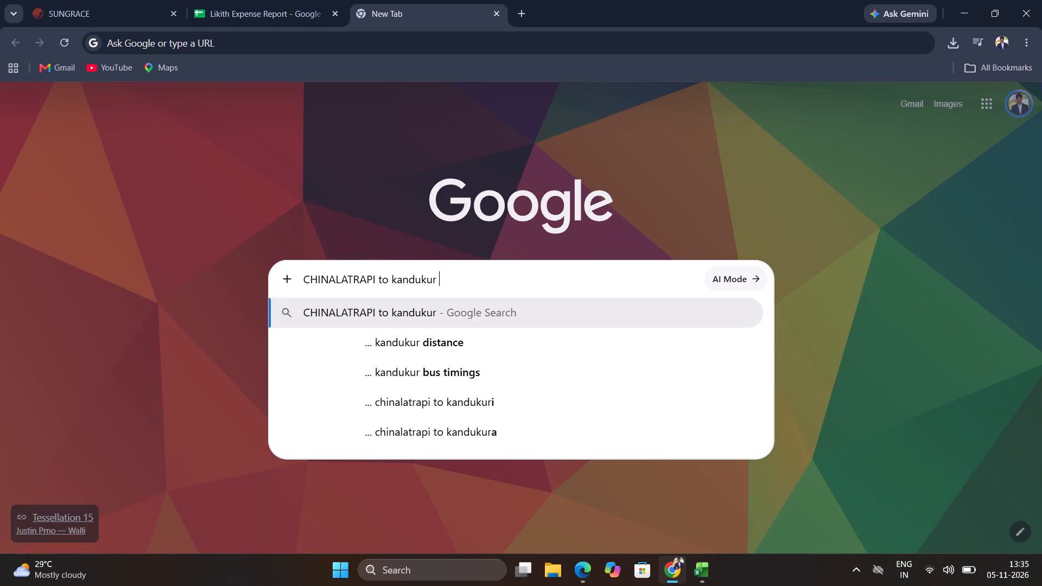
key("Down")
key("Return")
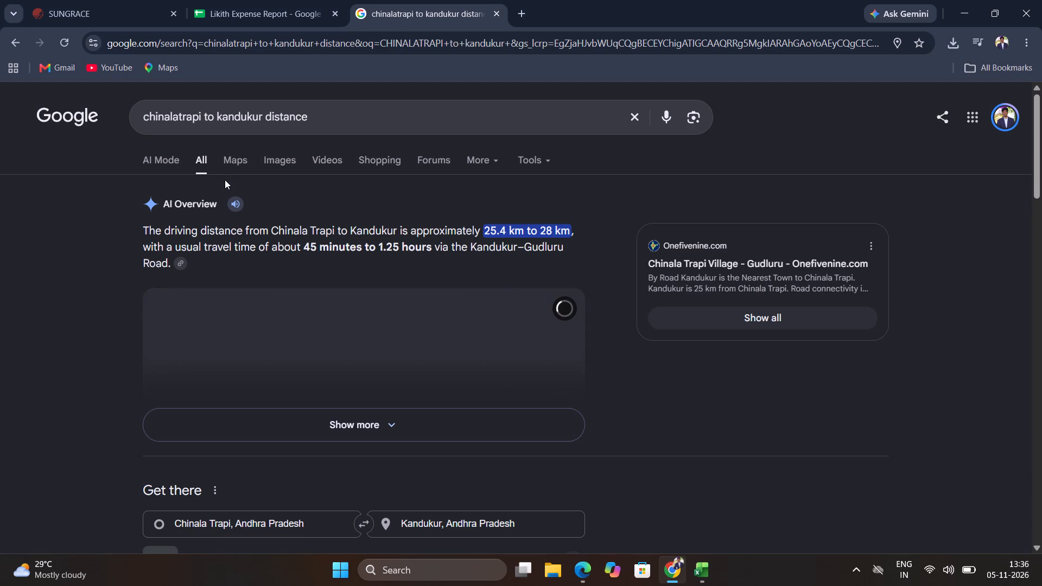
Show the Chinala Trapi to Kandukur search in Maps and check the route's driving distance.
left_click(231, 162)
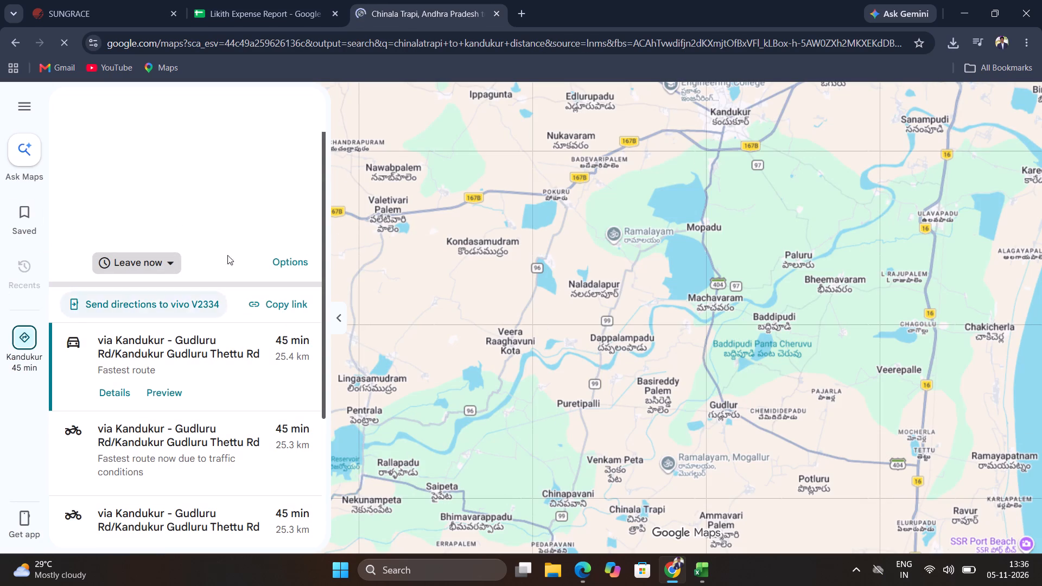
scroll(147, 248, "up", 3)
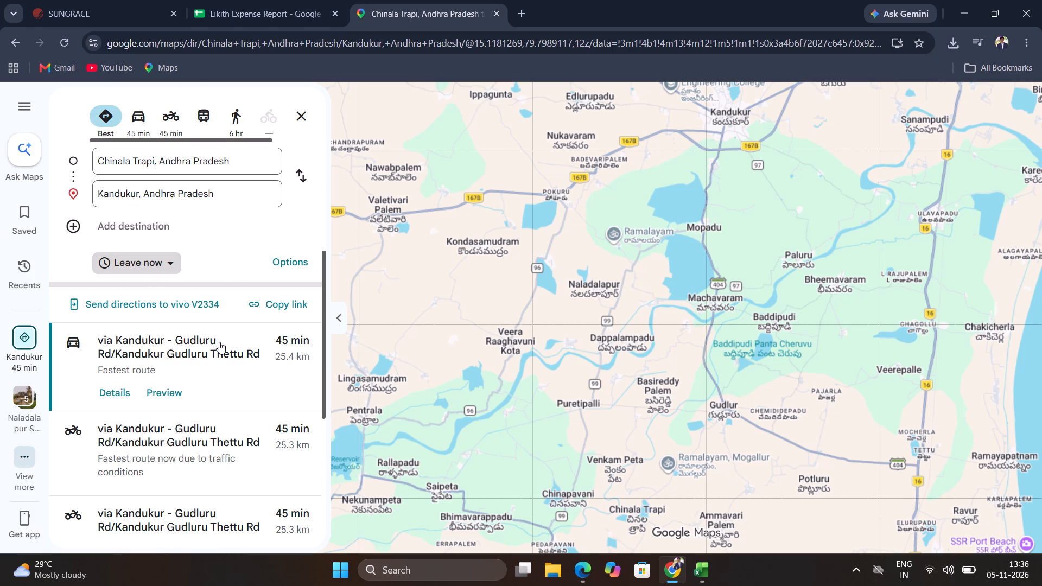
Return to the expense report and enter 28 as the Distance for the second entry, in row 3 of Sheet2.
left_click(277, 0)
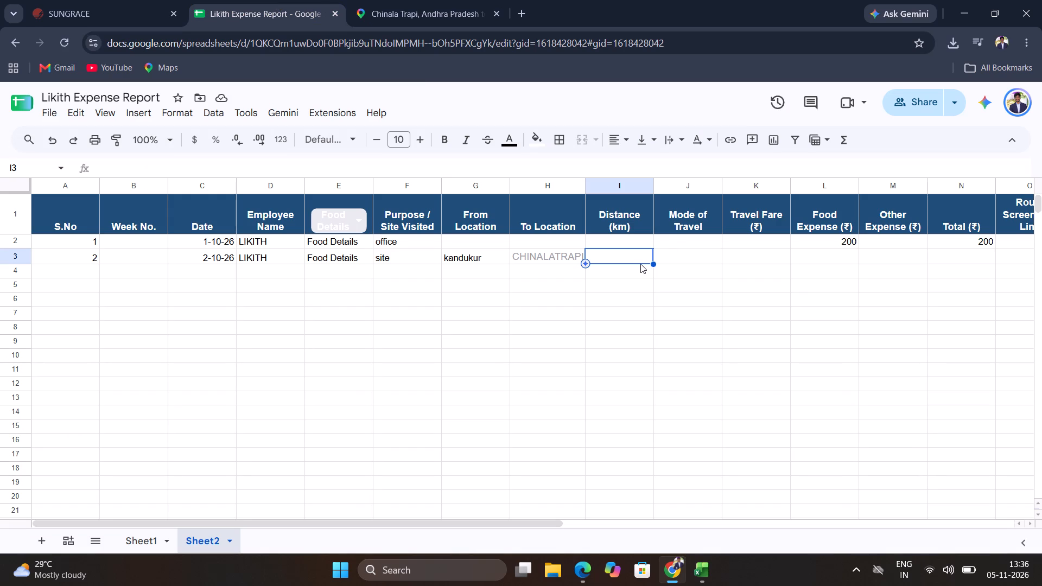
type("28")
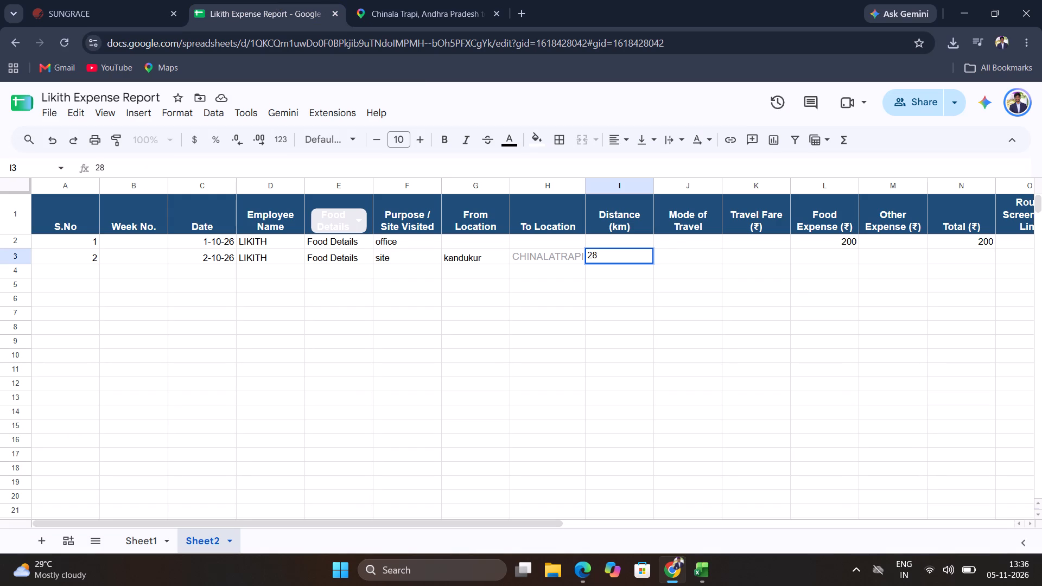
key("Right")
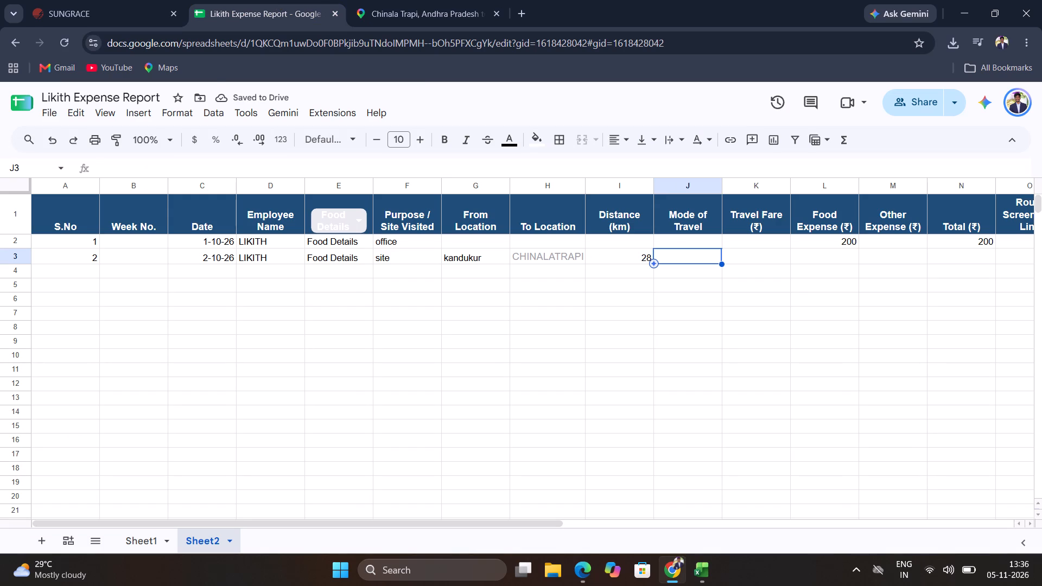
Review the earlier site-visit rows in Sheet1 to see how distance, mode of travel and travel fare were recorded.
left_click(127, 539)
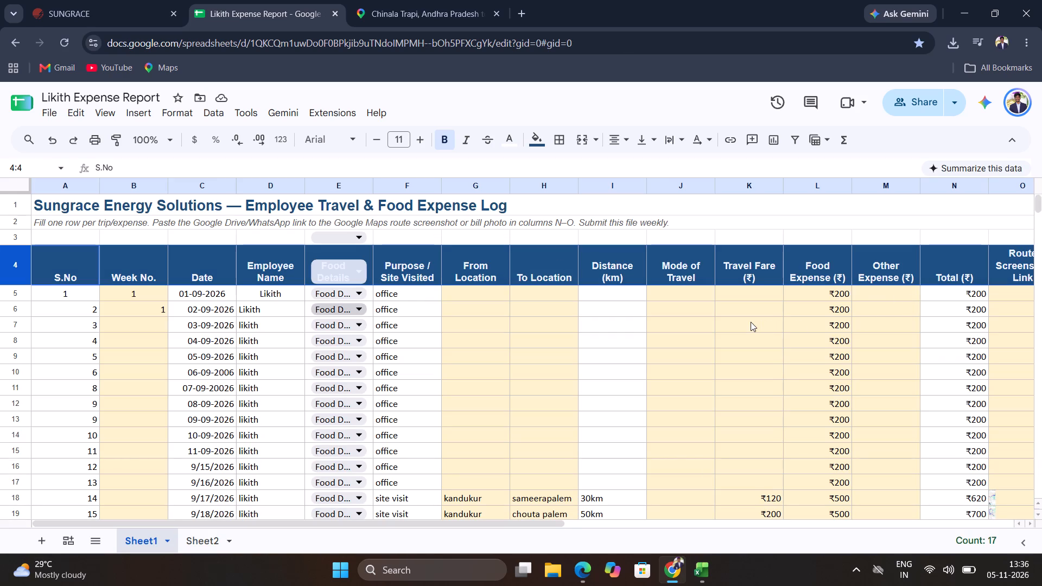
scroll(751, 322, "down", 2)
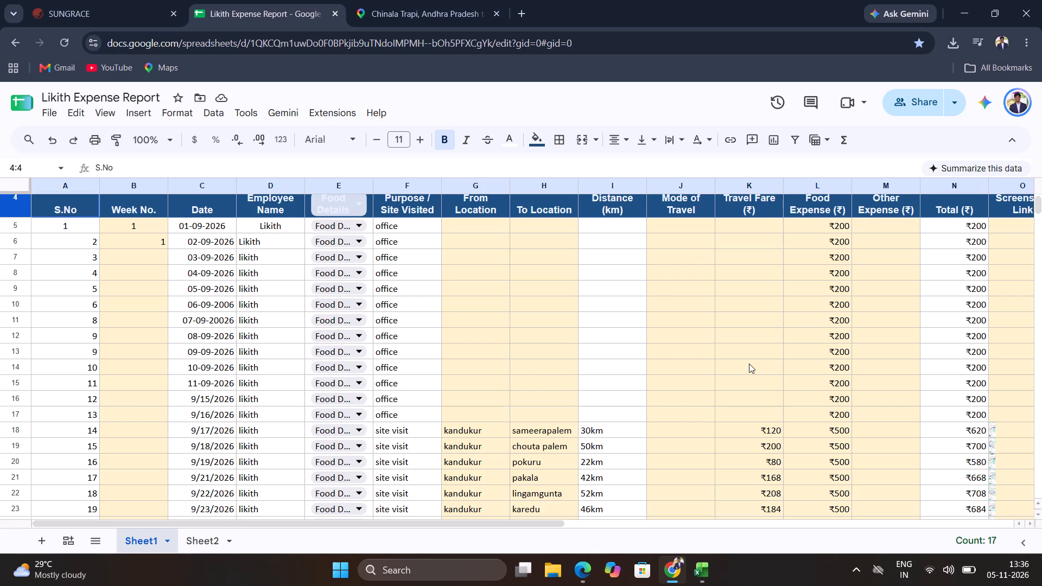
scroll(749, 364, "up", 2)
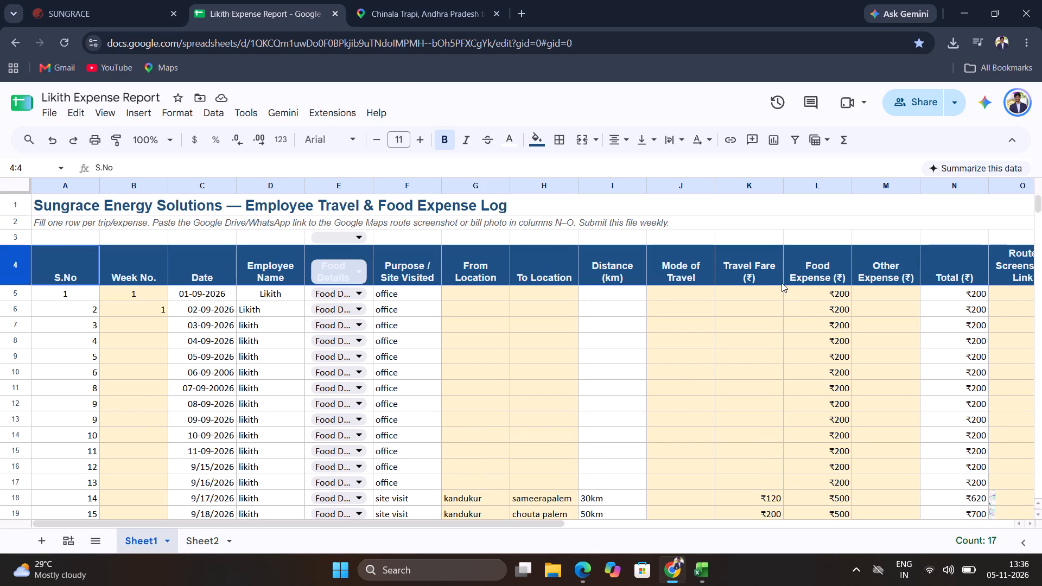
scroll(600, 366, "down", 1)
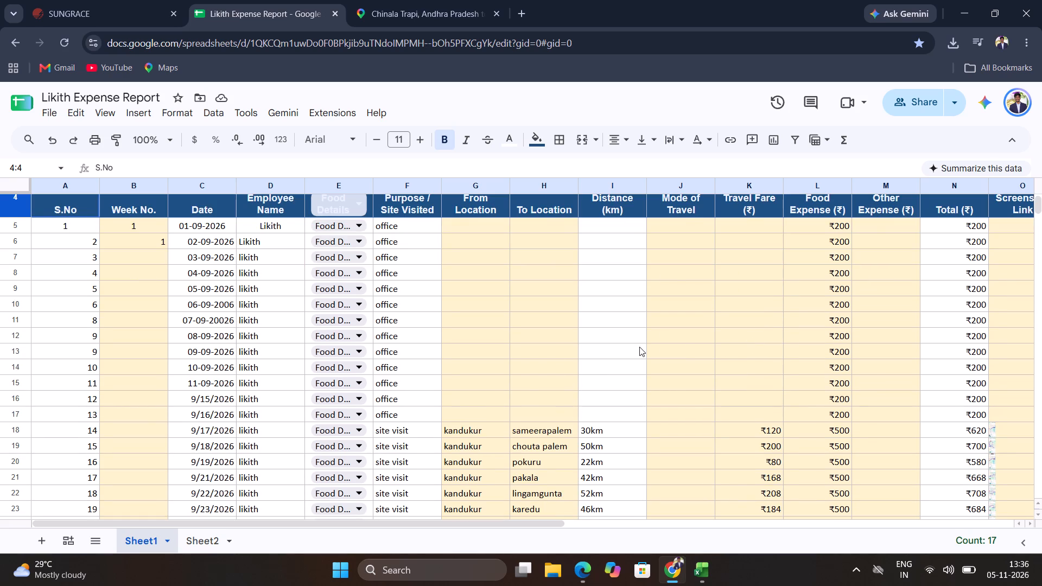
scroll(639, 346, "up", 2)
scroll(639, 347, "down", 3)
scroll(639, 347, "up", 4)
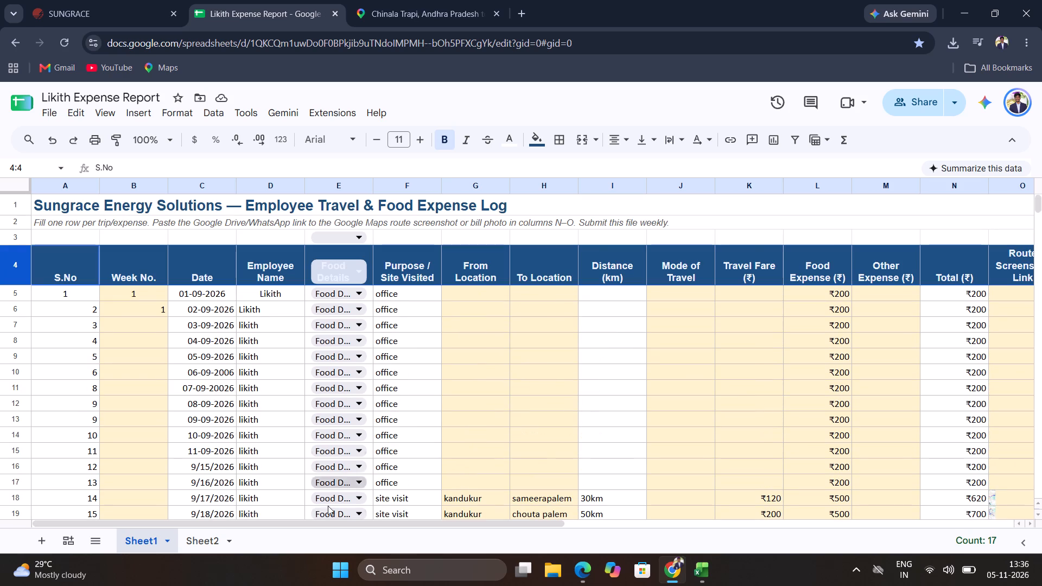
Back in Sheet2, replace the Distance in row 3 with 28km.
left_click(208, 538)
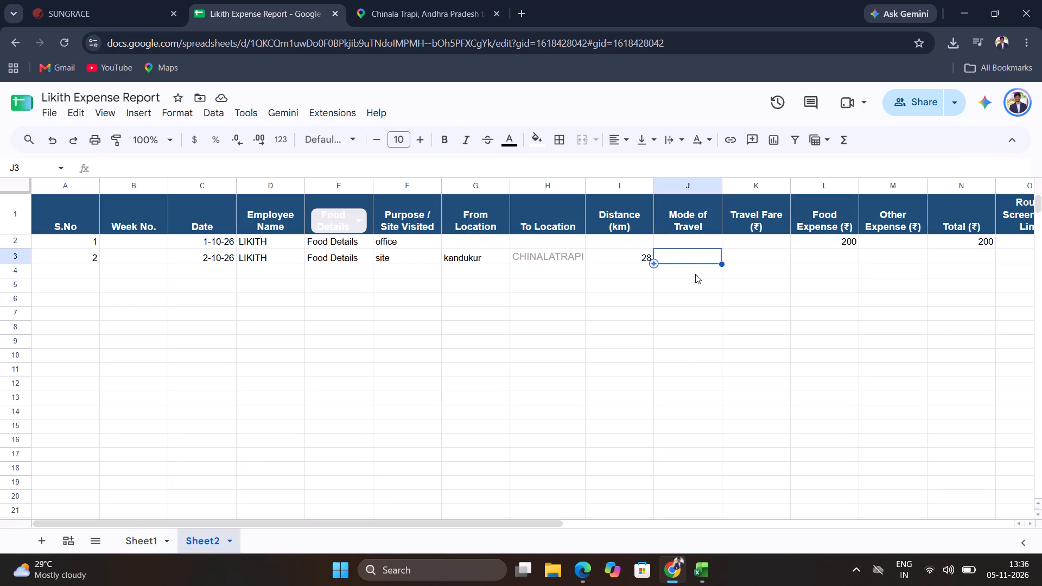
key("Left")
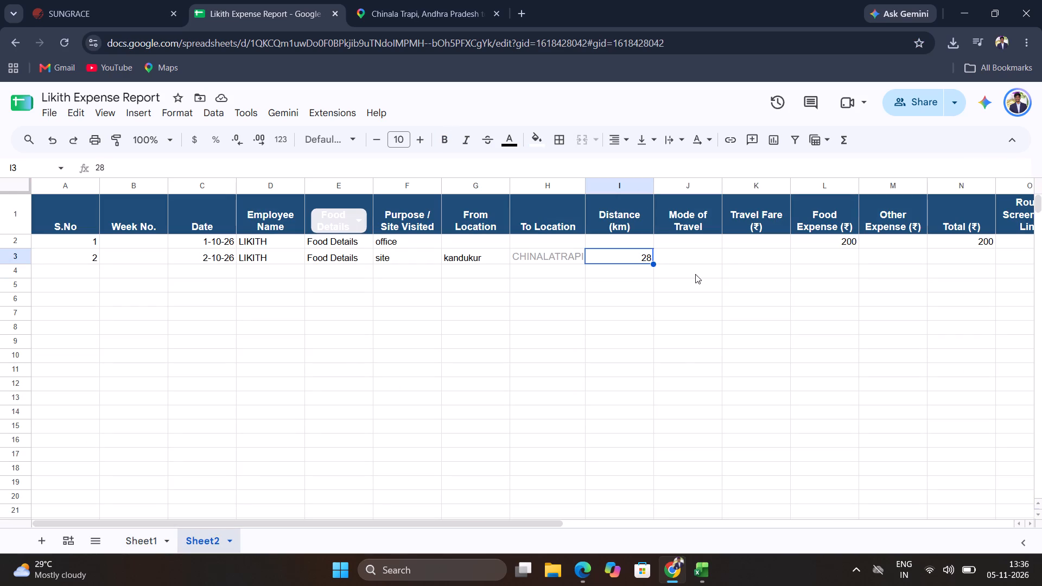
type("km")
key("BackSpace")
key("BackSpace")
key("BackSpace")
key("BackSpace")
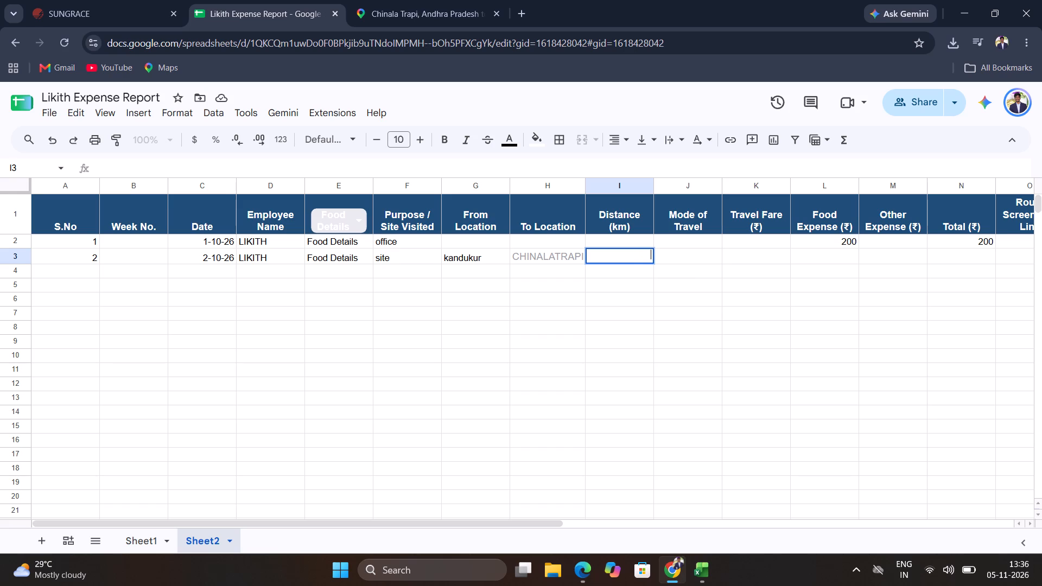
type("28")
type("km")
Enter 500 as the Food Expense and 500 as the Total for the second entry, in row 3.
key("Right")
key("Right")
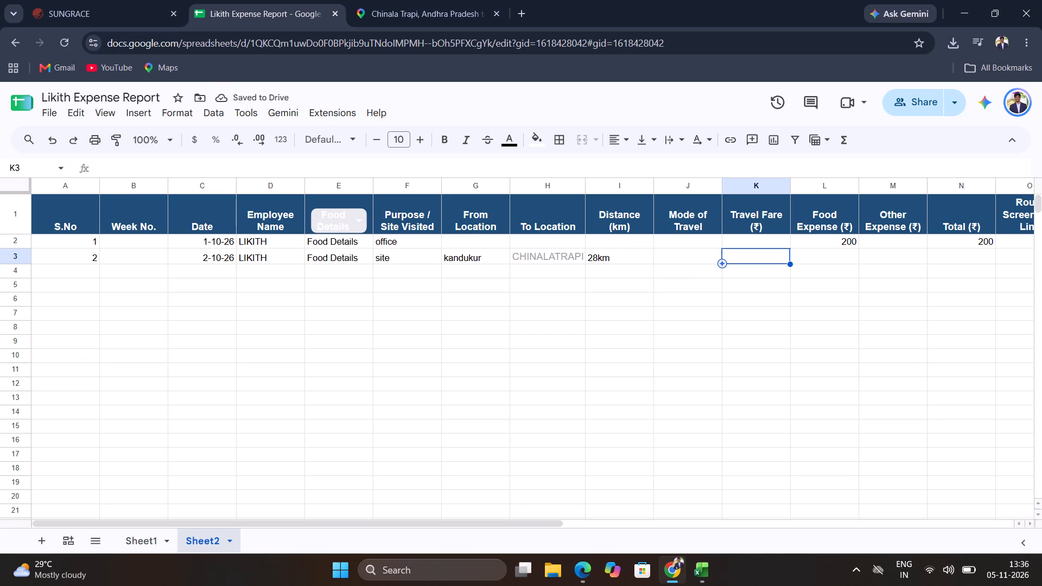
left_click(817, 253)
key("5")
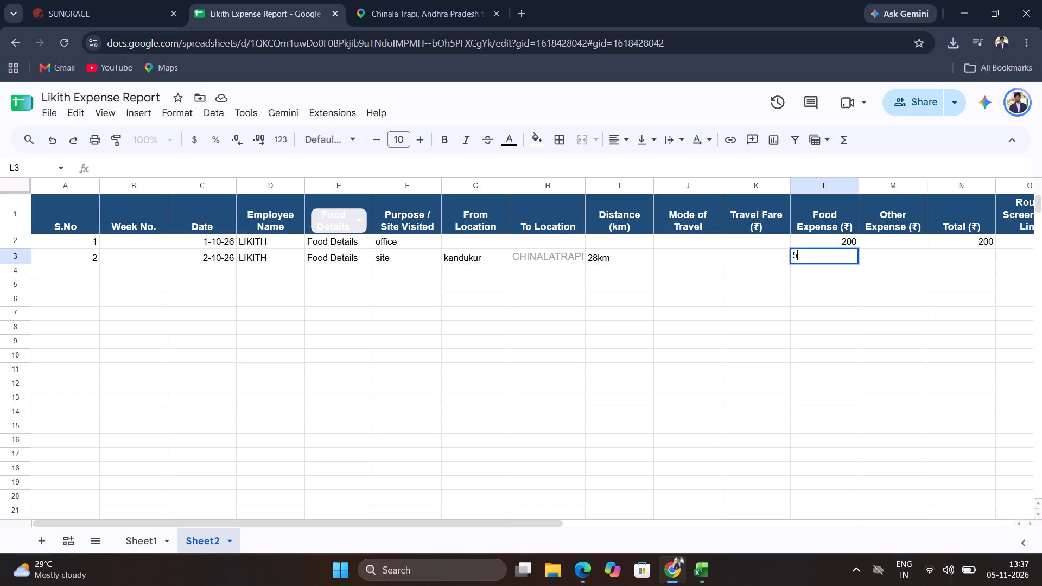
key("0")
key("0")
key("Right")
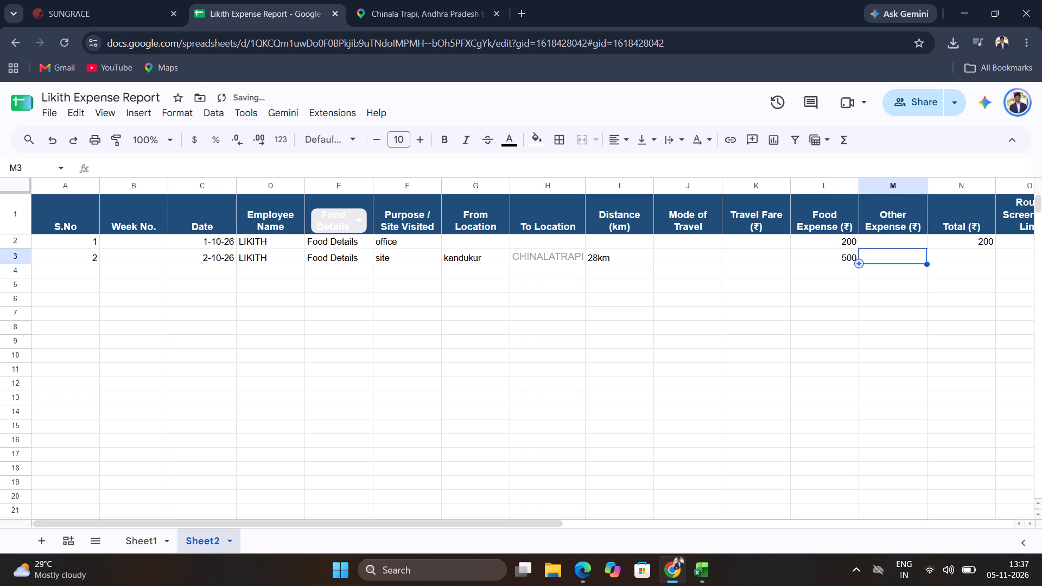
key("Right")
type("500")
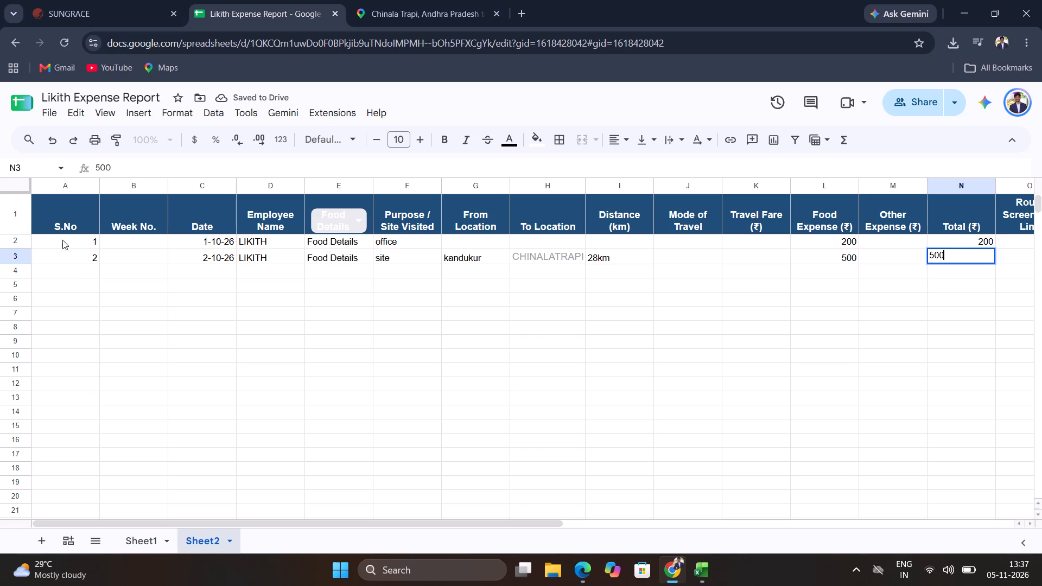
Start the third expense entry in row 4 with S.No 3.
left_click(72, 272)
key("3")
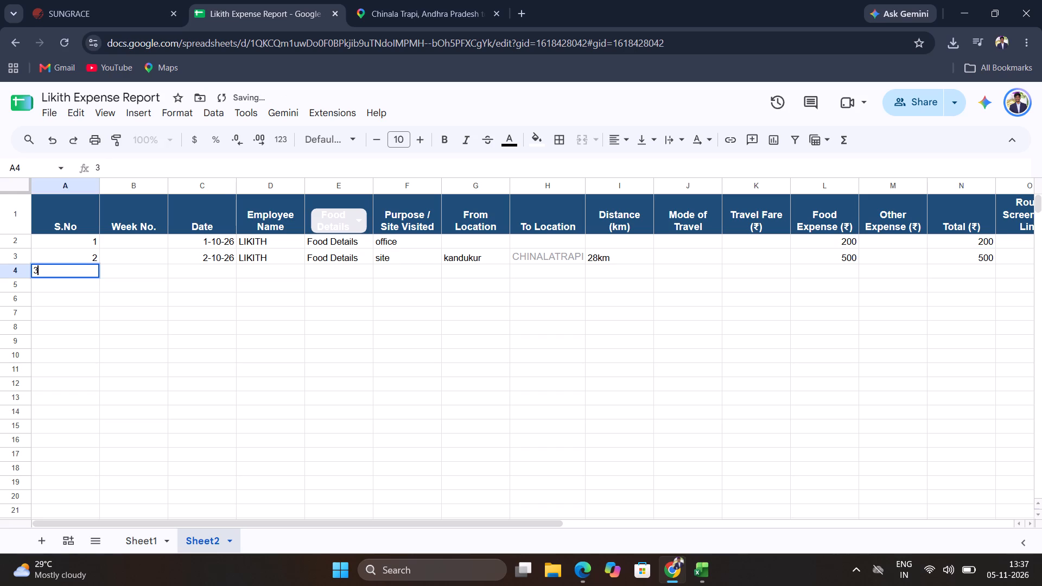
key("Right")
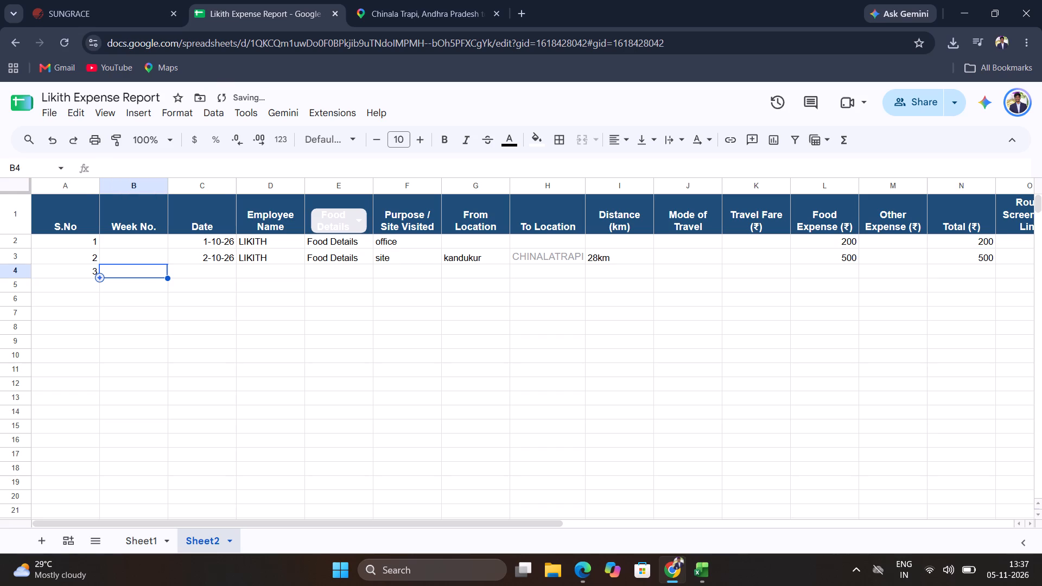
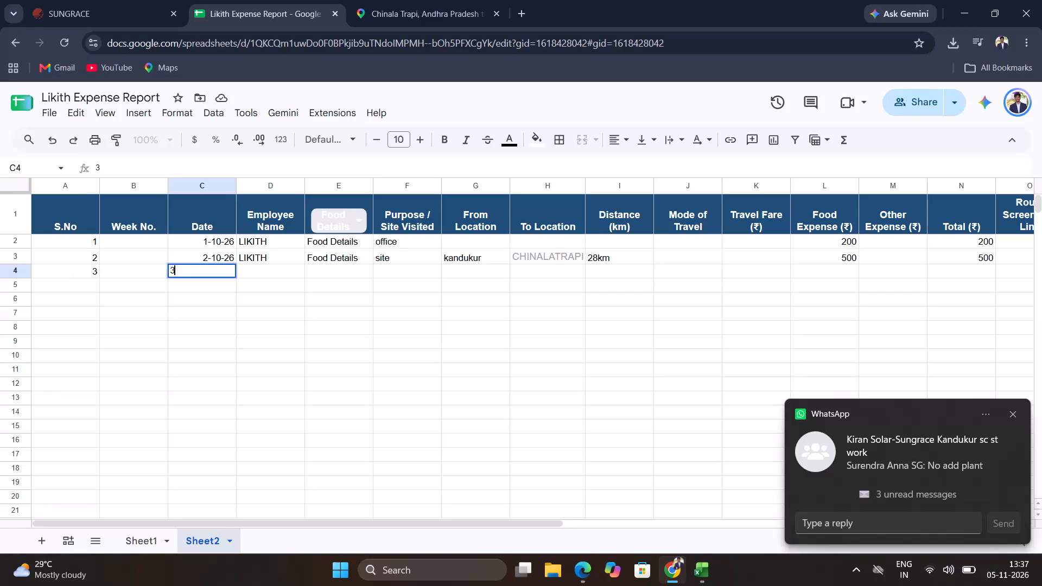
Start the third entry in row 4 with the date 3-10-20 and the employee name LIKITH.
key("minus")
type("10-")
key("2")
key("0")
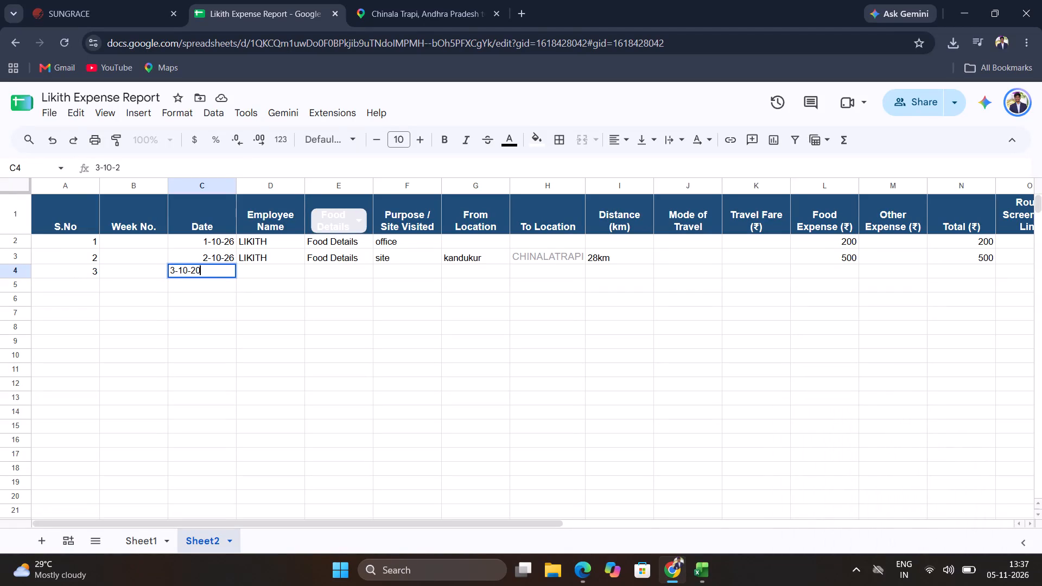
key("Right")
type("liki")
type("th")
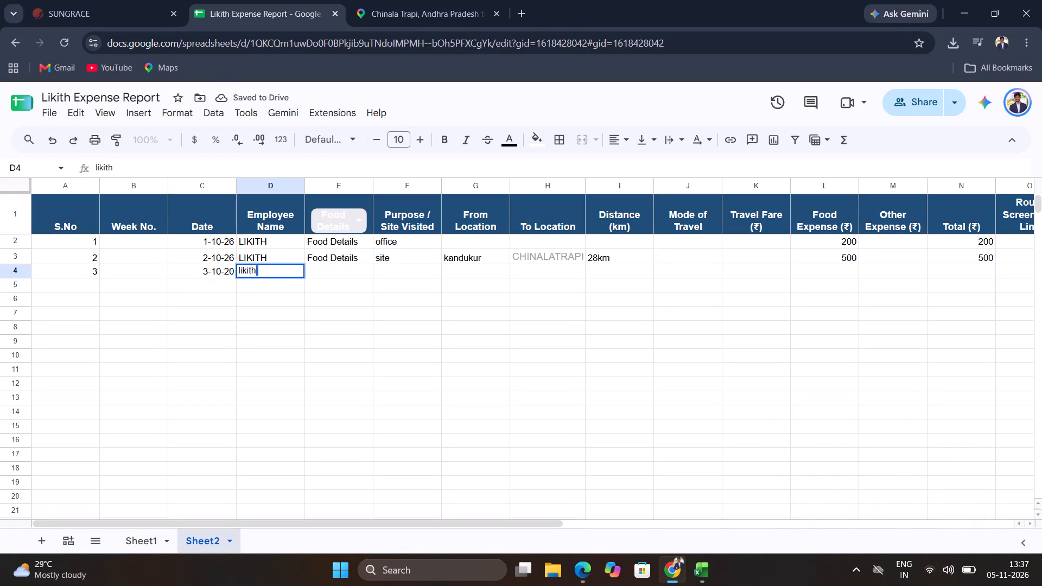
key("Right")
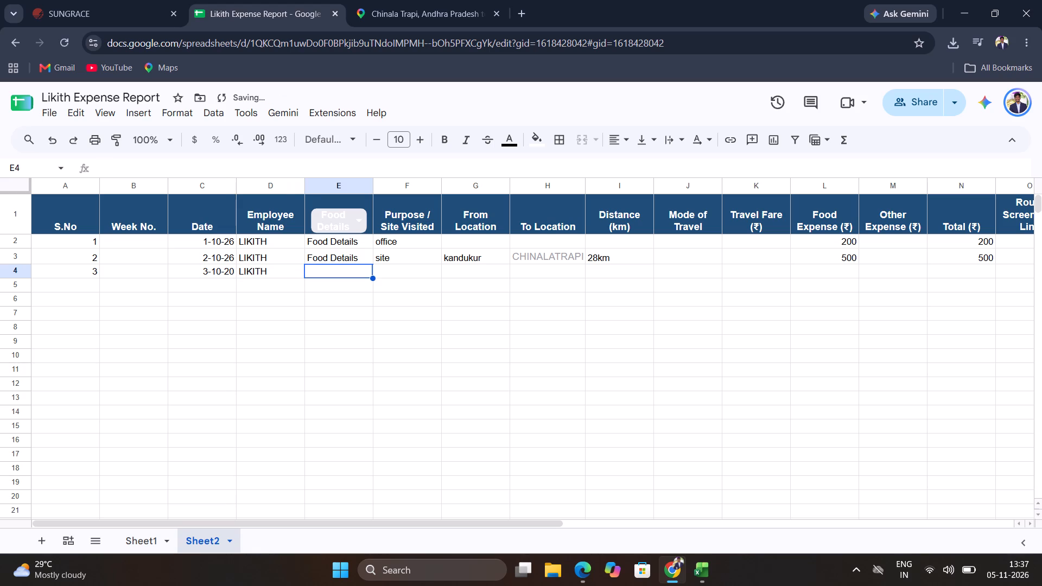
Enter Food Details in column E of row 4 for the third entry.
type("food")
key("space")
key("Return")
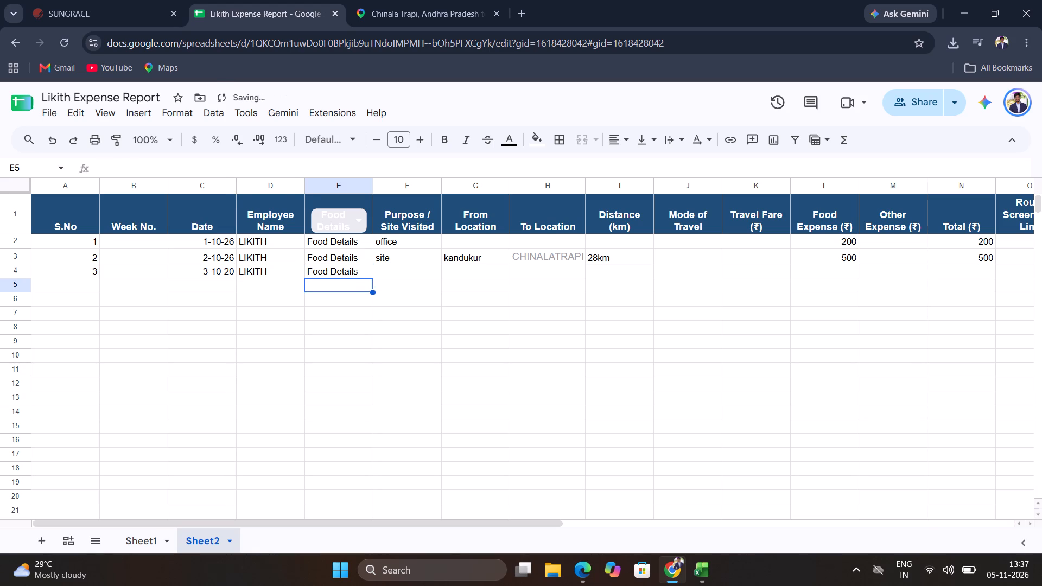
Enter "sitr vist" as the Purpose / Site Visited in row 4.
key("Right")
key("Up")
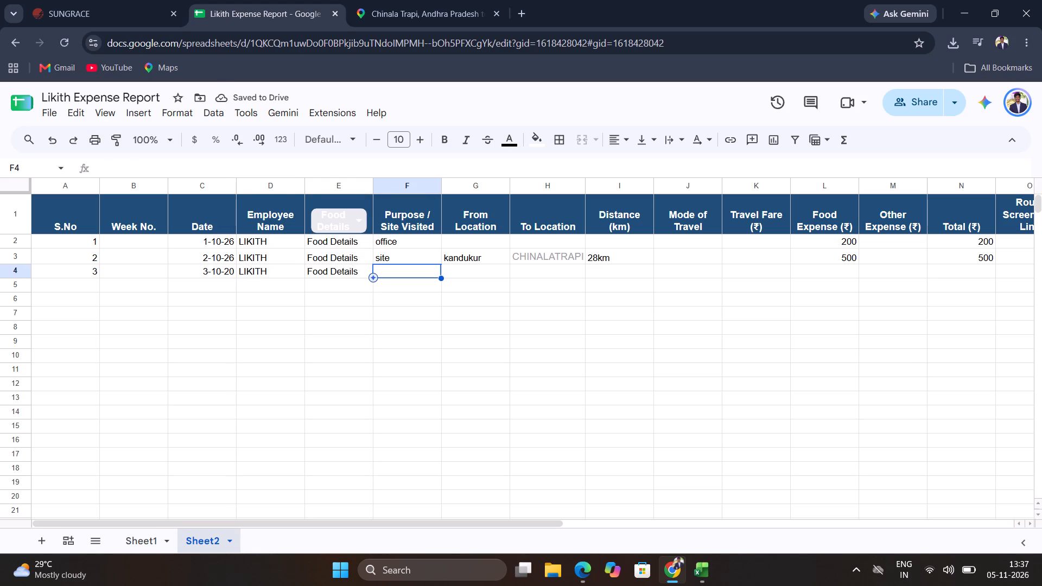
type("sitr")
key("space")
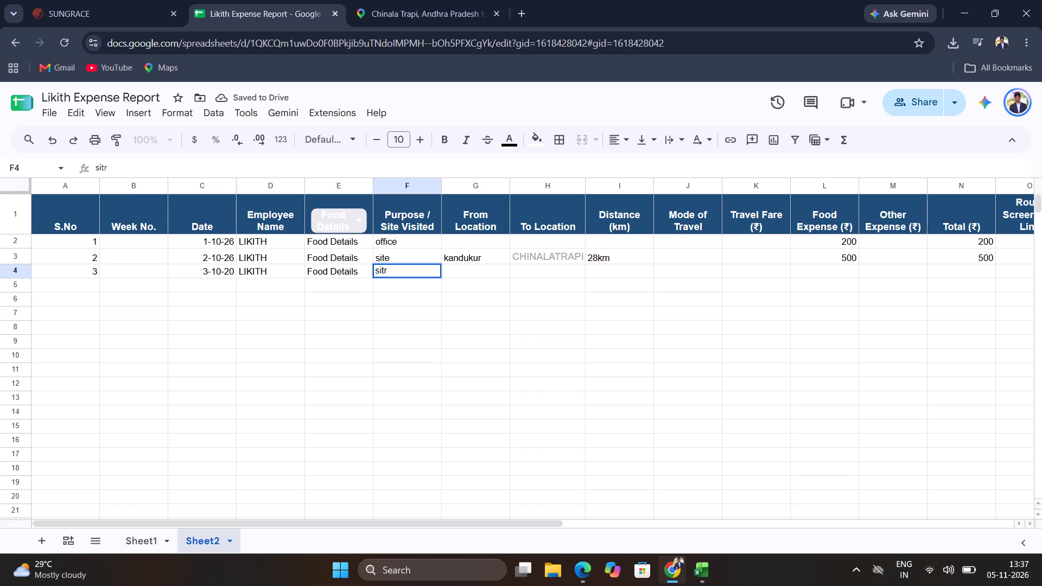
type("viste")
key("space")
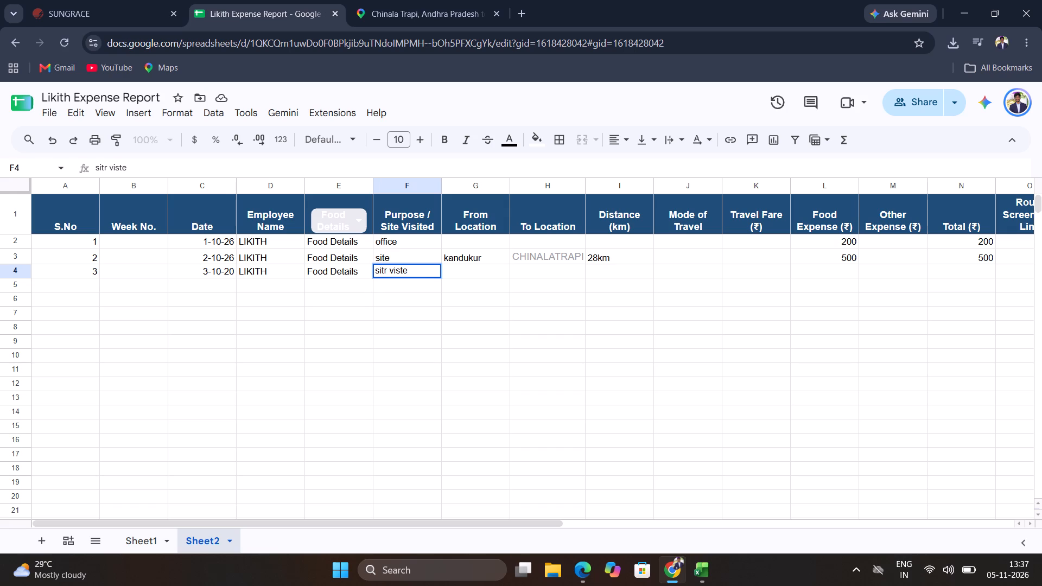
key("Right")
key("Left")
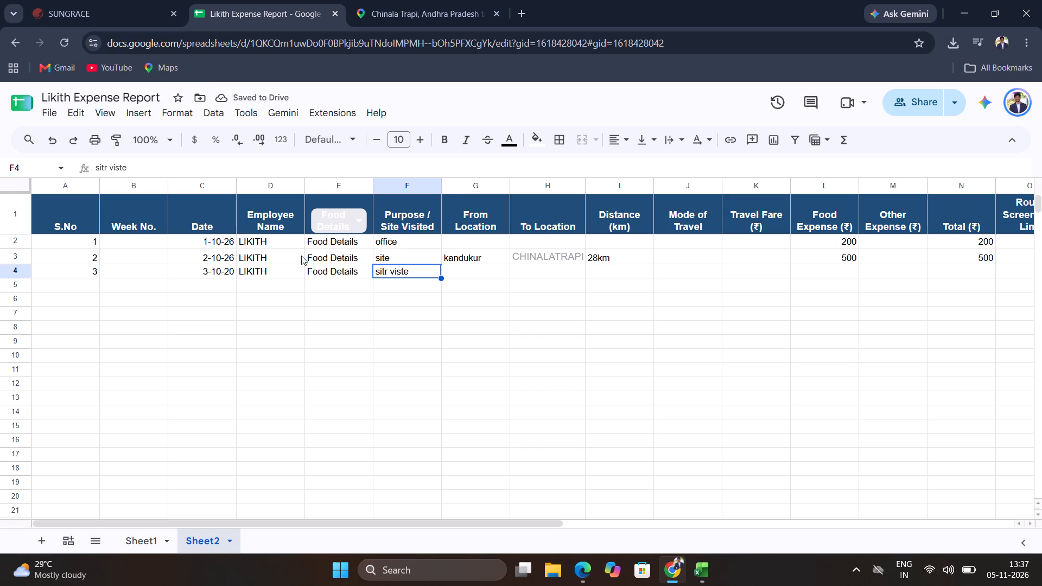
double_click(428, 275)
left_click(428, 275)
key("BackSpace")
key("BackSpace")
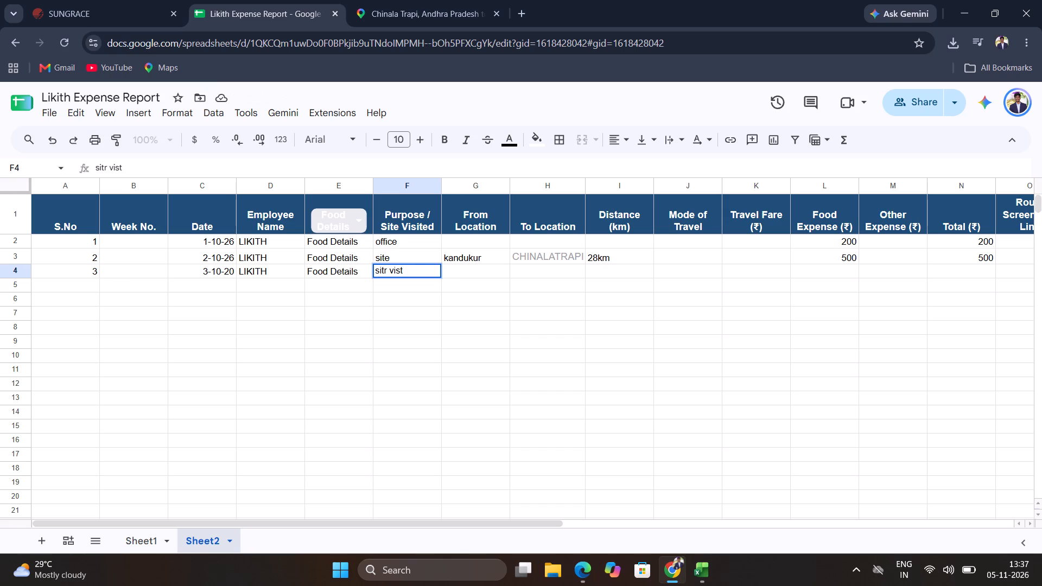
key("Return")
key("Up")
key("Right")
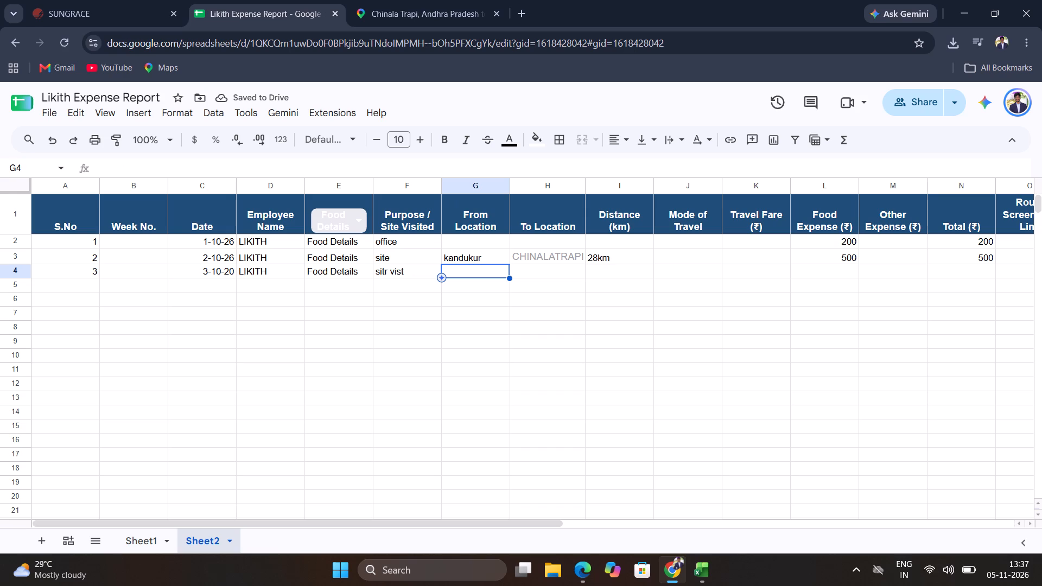
Replace the Purpose / Site Visited in row 4 with office.
key("Left")
key("BackSpace")
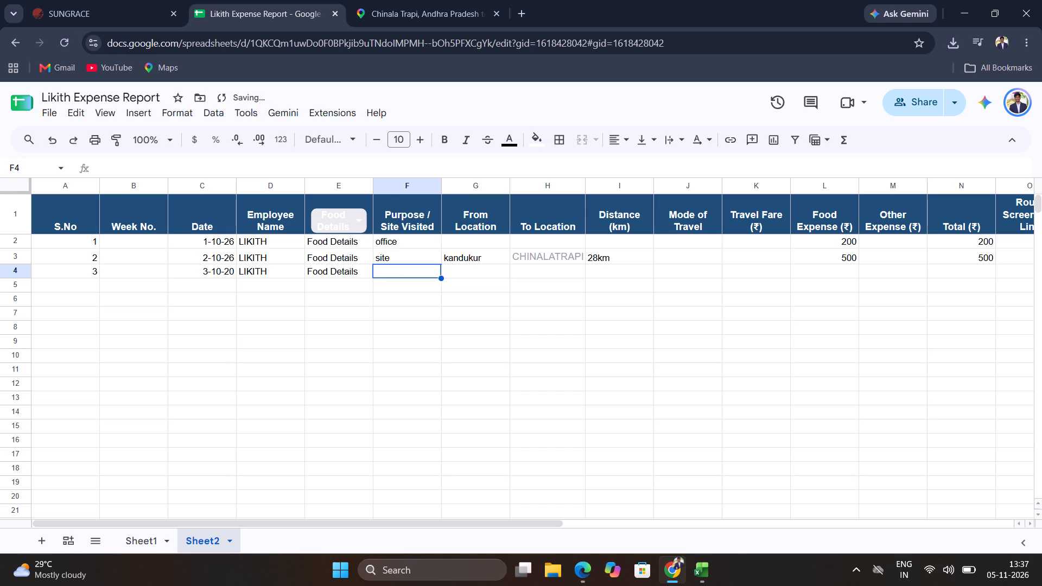
type("off")
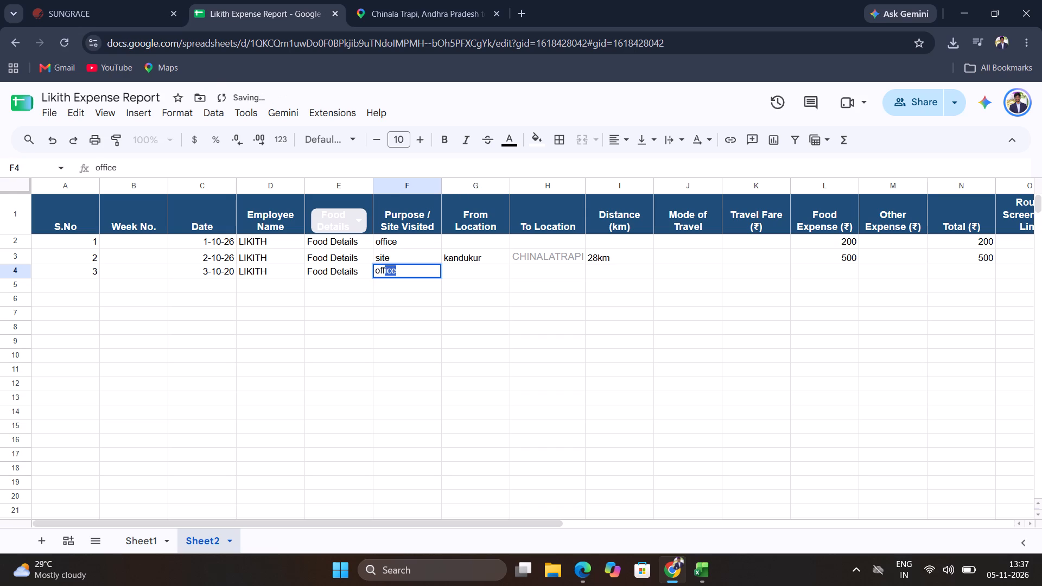
key("Return")
Enter 200 as both the Food Expense and the Total in row 4.
key("Up")
key("Right")
key("Right")
key("Right")
key("Right")
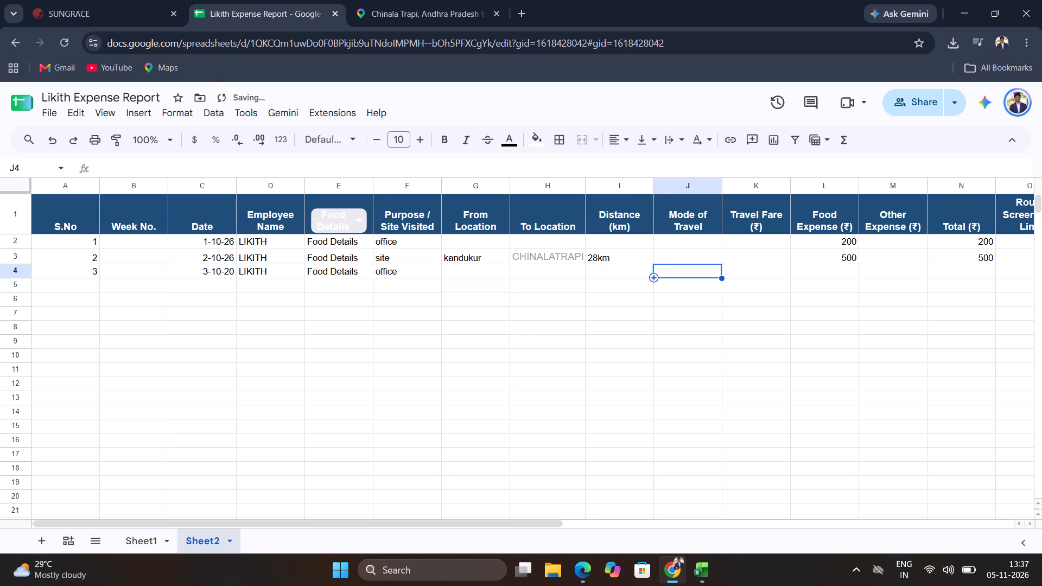
key("Right")
key("Right")
type("200")
key("Right")
key("Right")
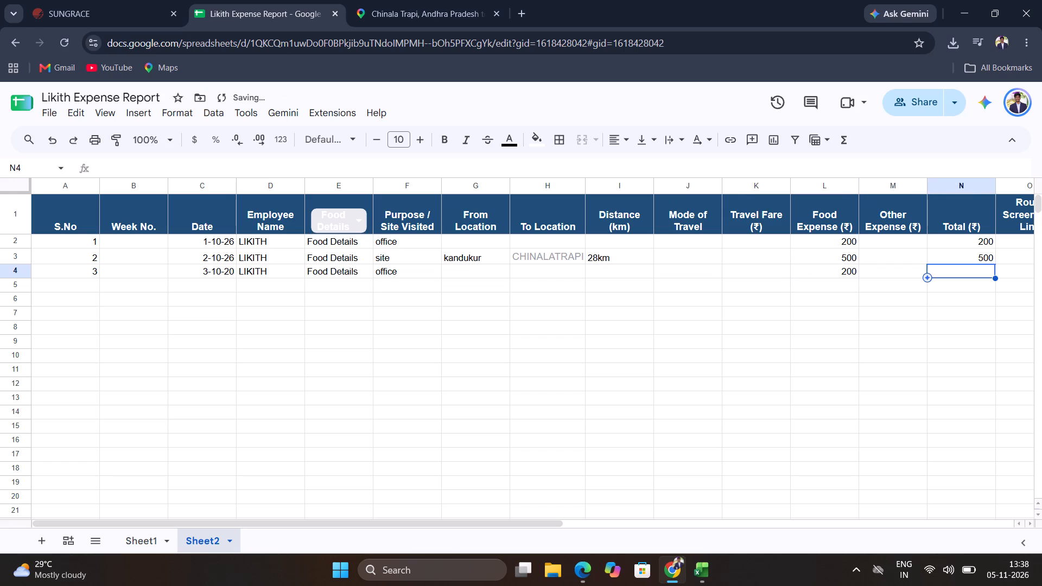
type("200")
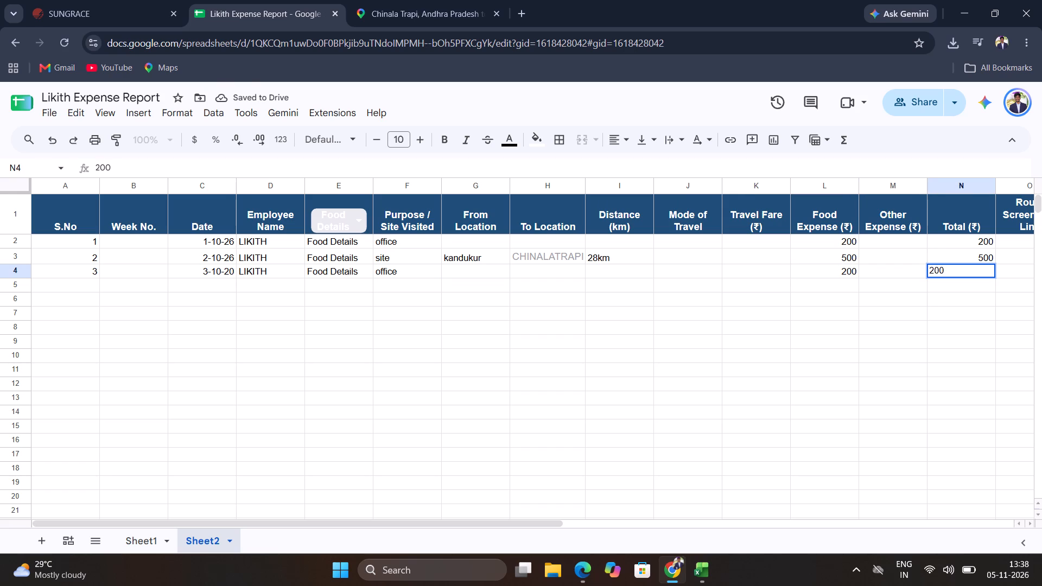
key("Left")
Start the fourth entry in row 5 with S.No 4 and the date 4-10-26.
key("Left")
key("Left")
key("Left")
key("Left")
key("Left")
key("Left")
key("Left")
key("Left")
key("Left")
key("Left")
key("Left")
key("Left")
key("Left")
key("Left")
key("Down")
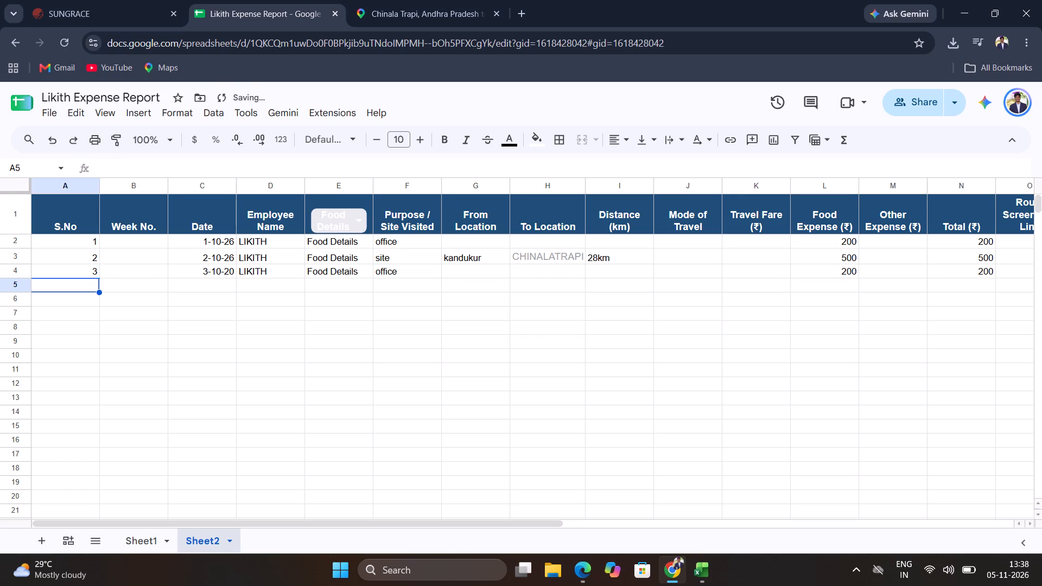
key("4")
key("Right")
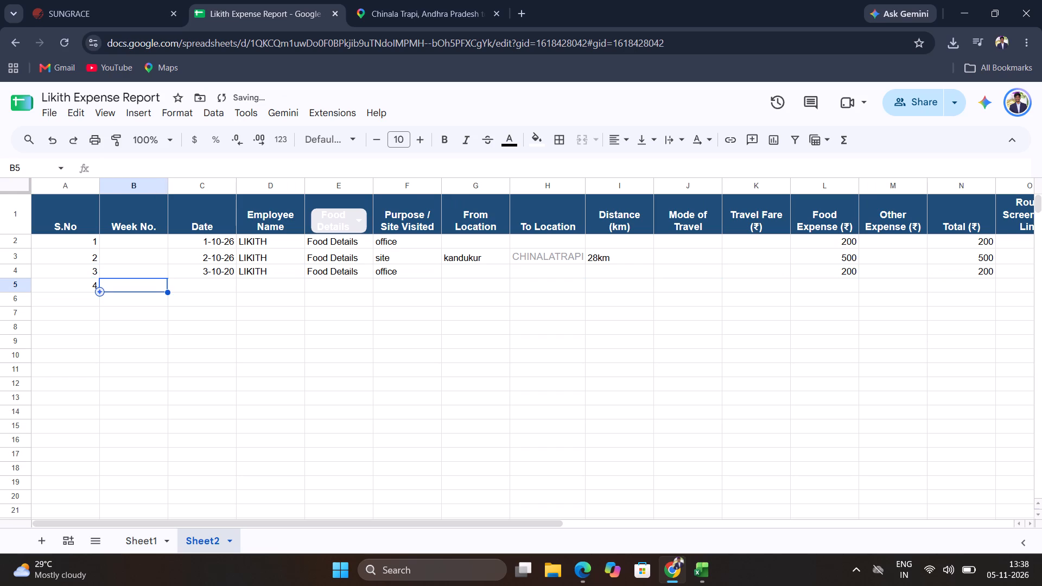
key("Right")
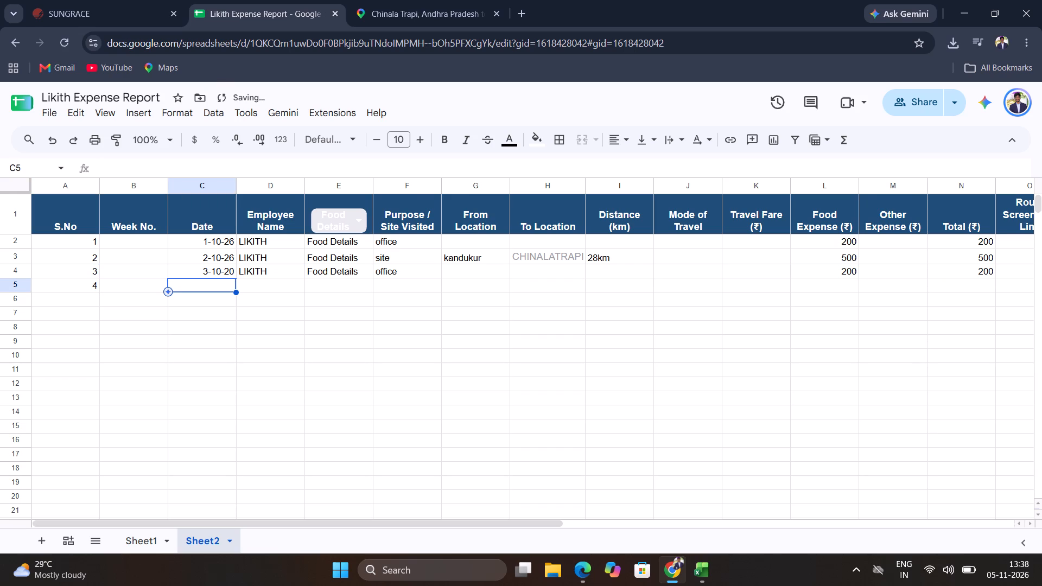
type("4*-")
key("BackSpace")
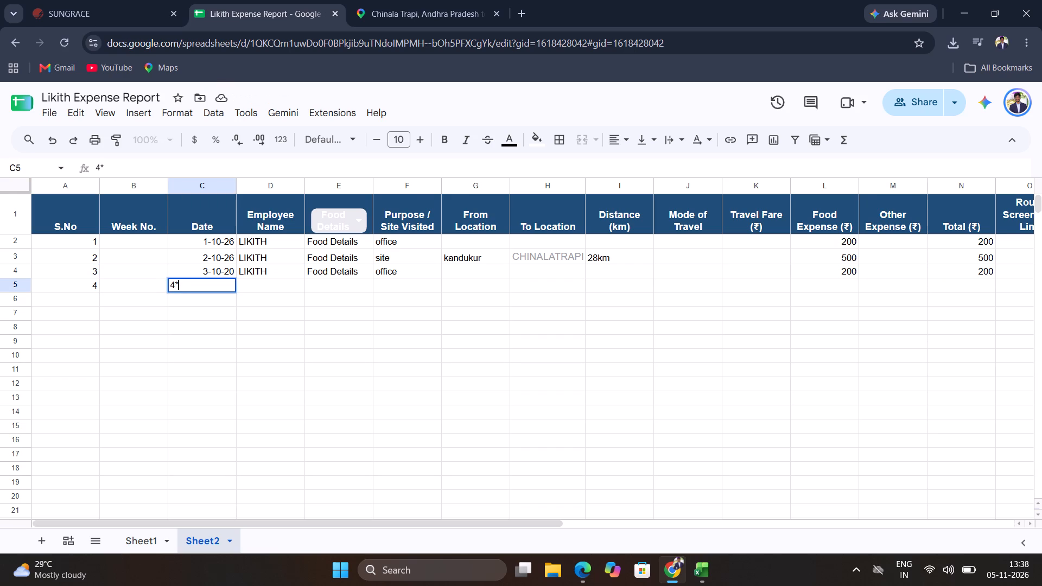
key("BackSpace")
type("-10-")
key("2")
key("6")
key("Right")
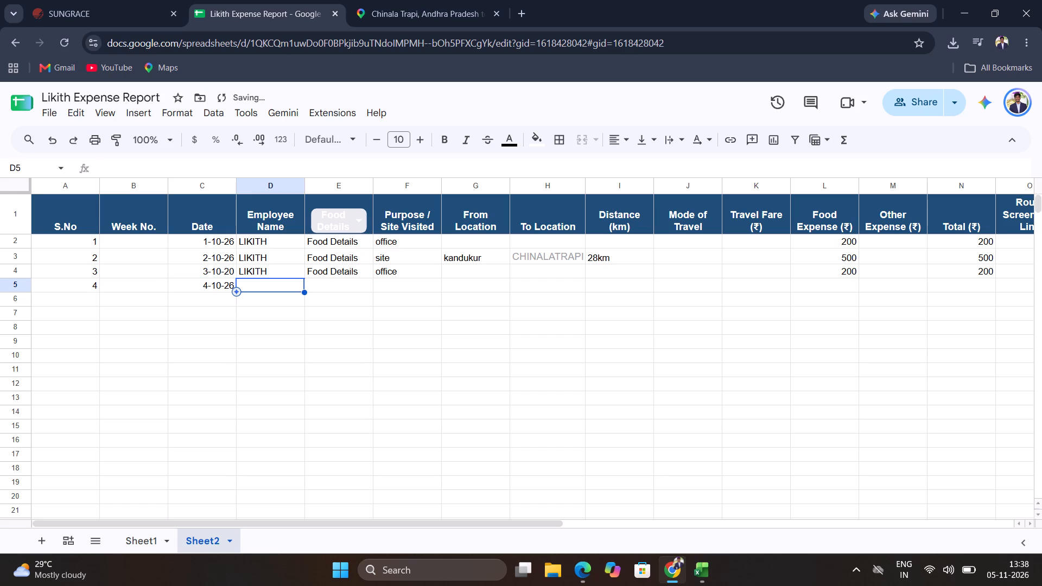
Fill row 5 with the same employee name as the rows above, Food Details, and office as the purpose.
key("l")
key("Return")
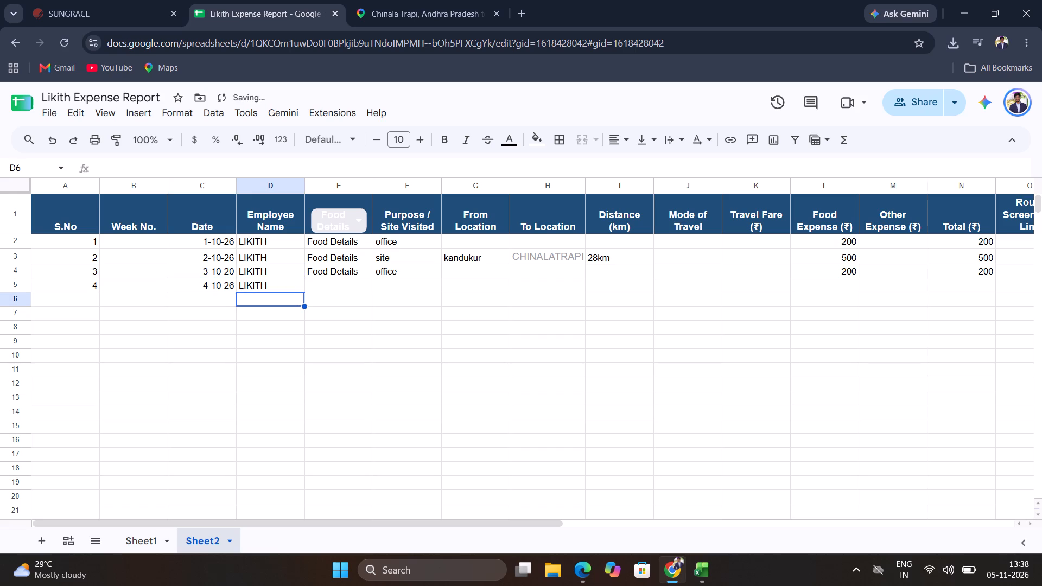
key("Up")
key("Right")
key("f")
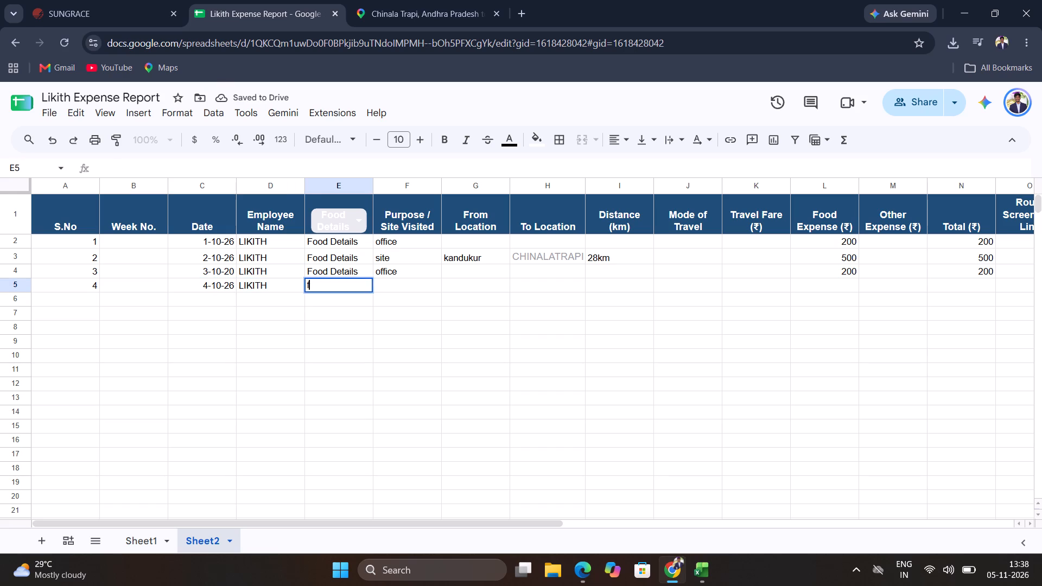
key("Return")
key("Up")
key("Right")
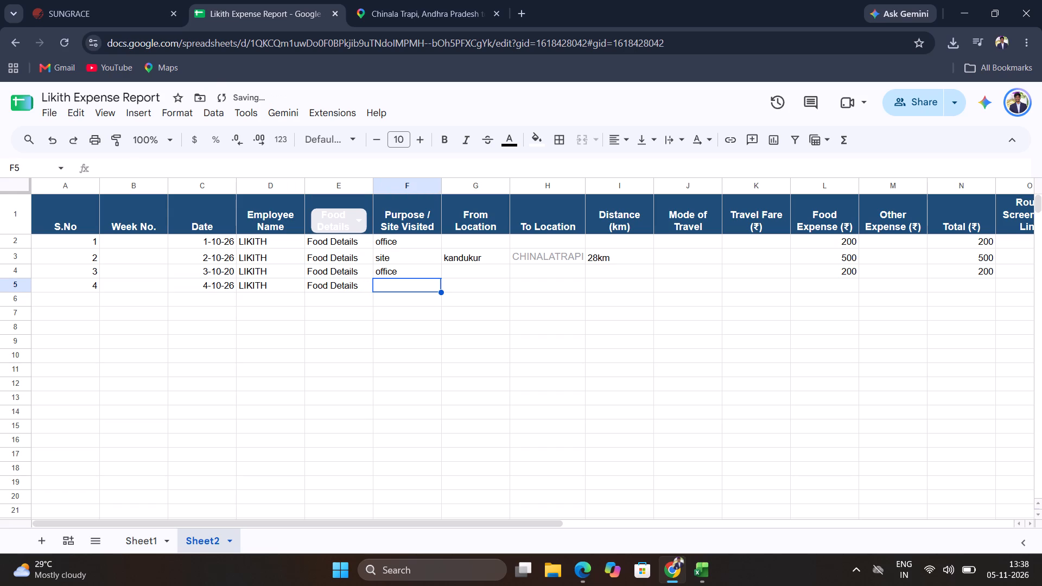
key("o")
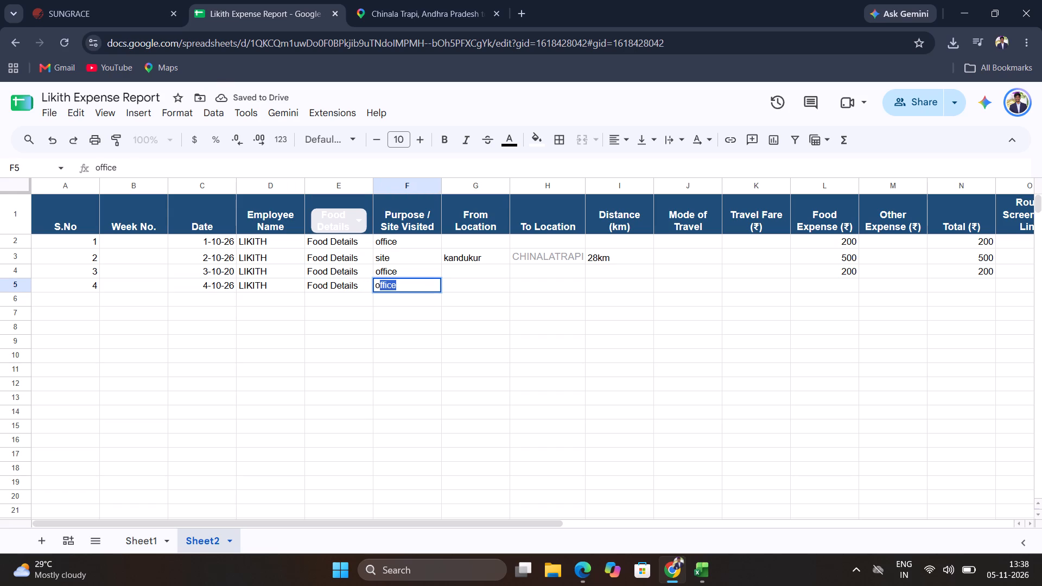
key("Right")
Enter 200 as both the Food Expense and the Total in row 5.
key("Right")
key("Right")
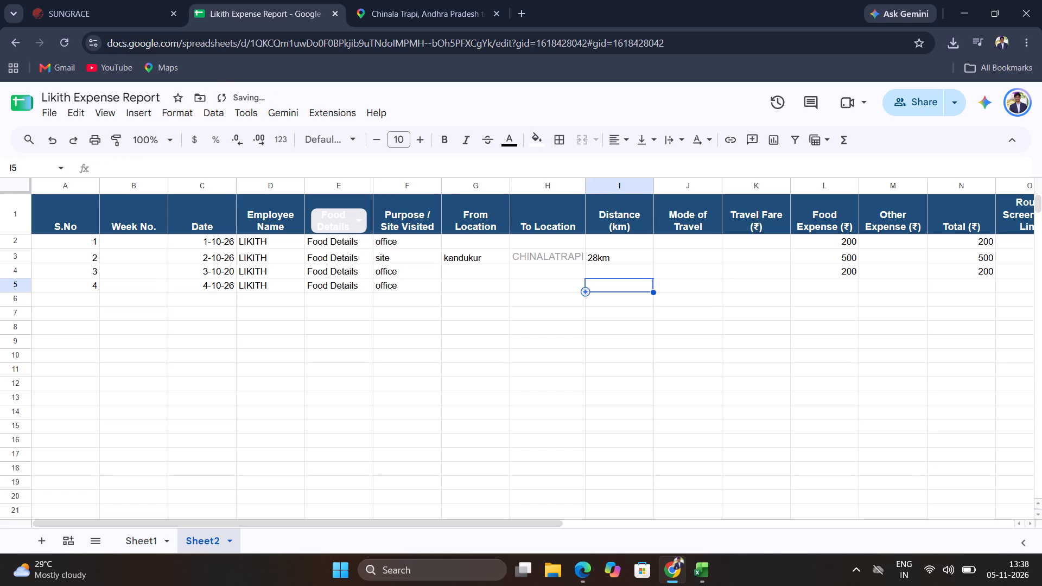
key("Right")
key("Right")
key("Right")
key("Right")
key("Left")
type("200")
key("Right")
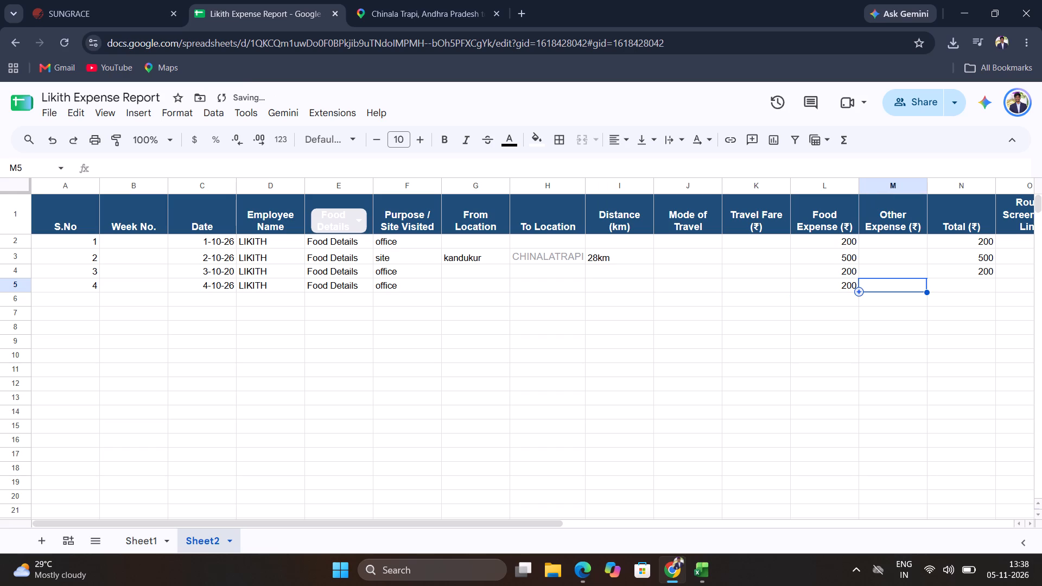
key("Right")
type("200")
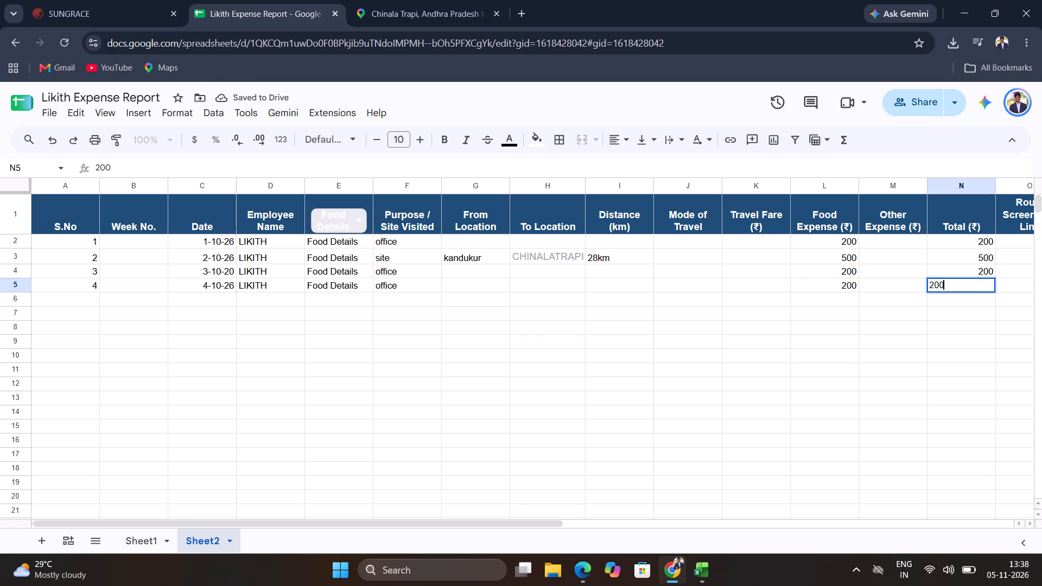
key("Return")
Start the fifth entry in row 6 with S.No 5 and the date 5-10-26.
key("Left")
key("Left")
key("Left")
key("Left")
key("Left")
key("Left")
key("Left")
key("Left")
key("Left")
key("Left")
key("Left")
key("Left")
key("Left")
key("Left")
key("Left")
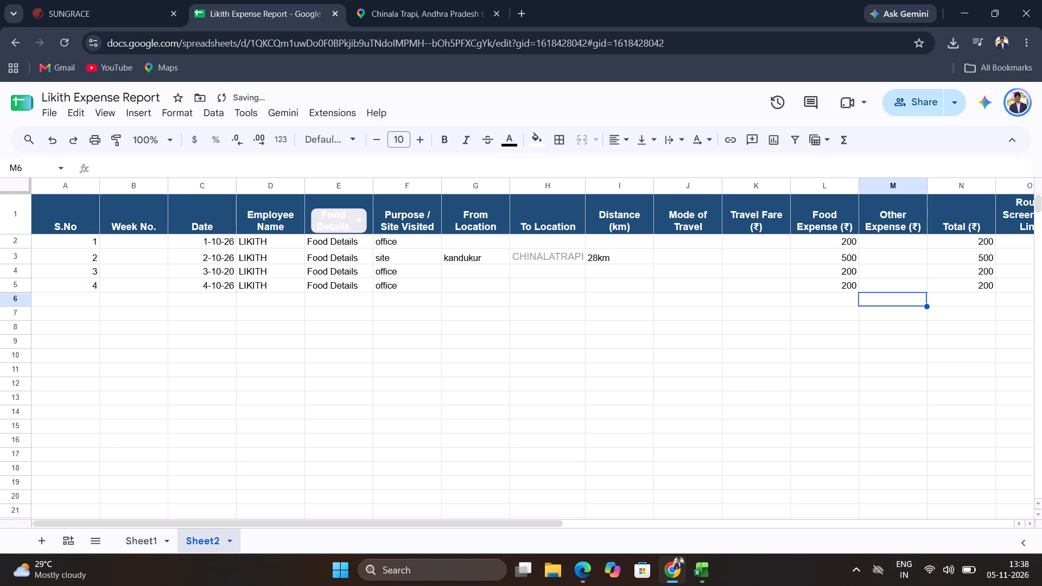
key("Right")
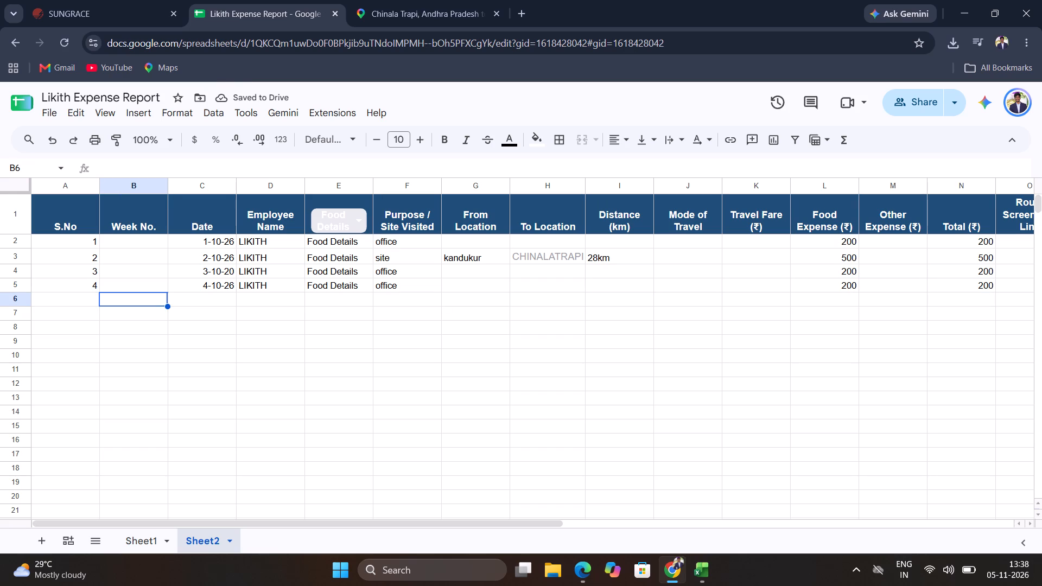
key("5")
key("BackSpace")
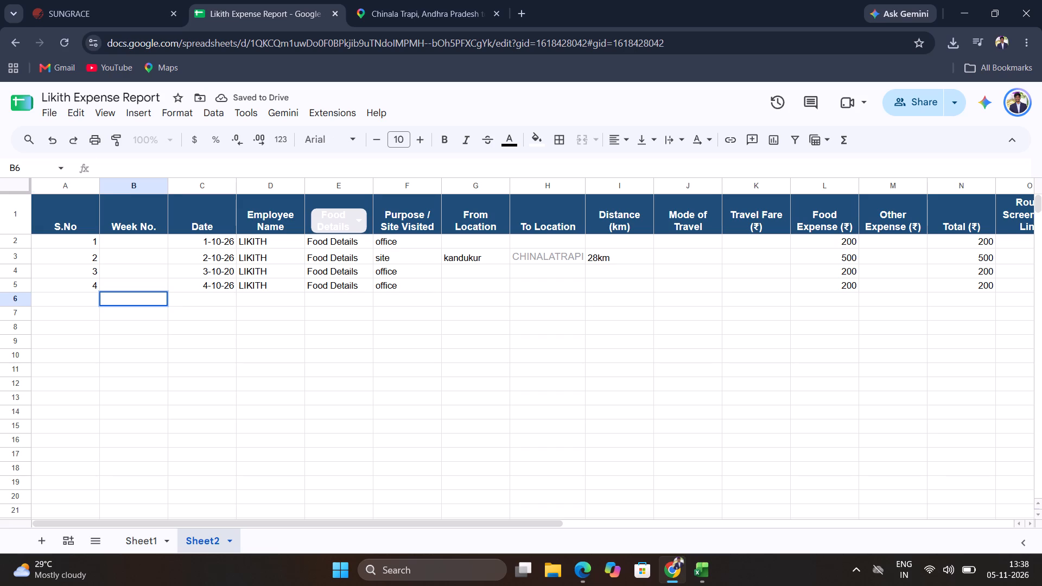
key("Left")
key("5")
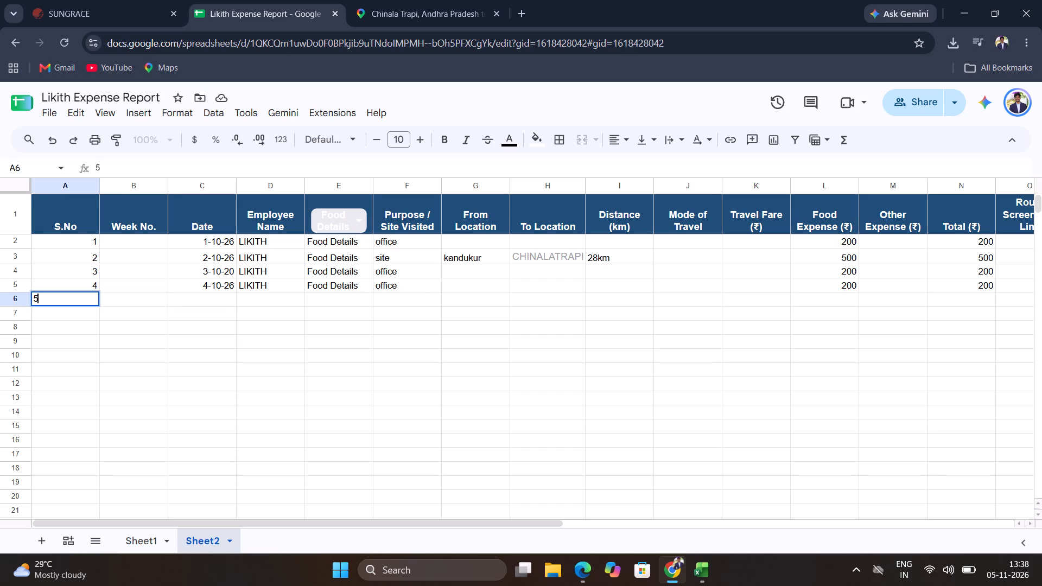
key("Right")
key("Right")
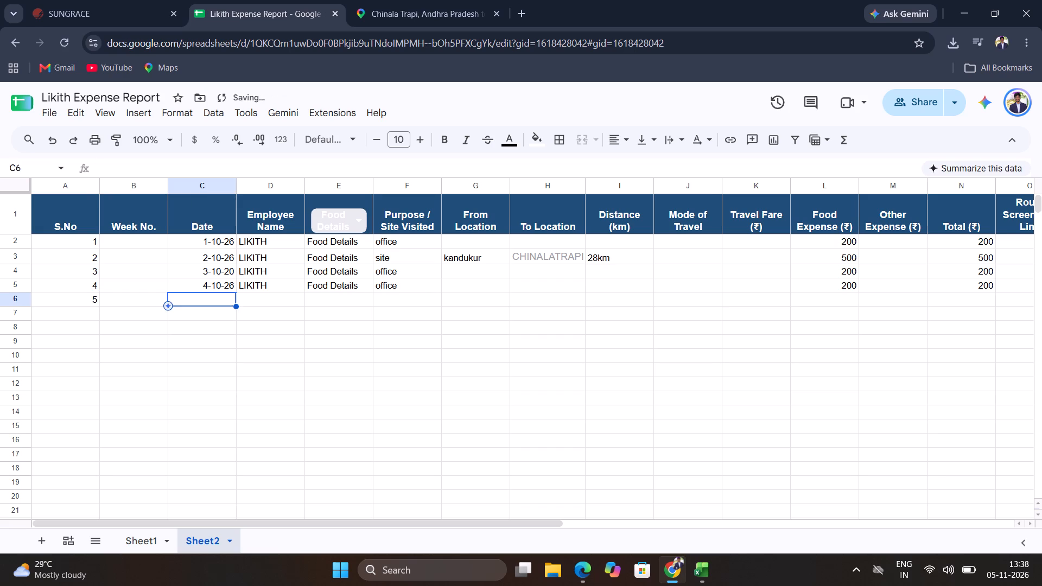
type("5-10-5")
key("BackSpace")
type("26")
key("Up")
Enter the same employee name as the rows above in row 6.
key("Right")
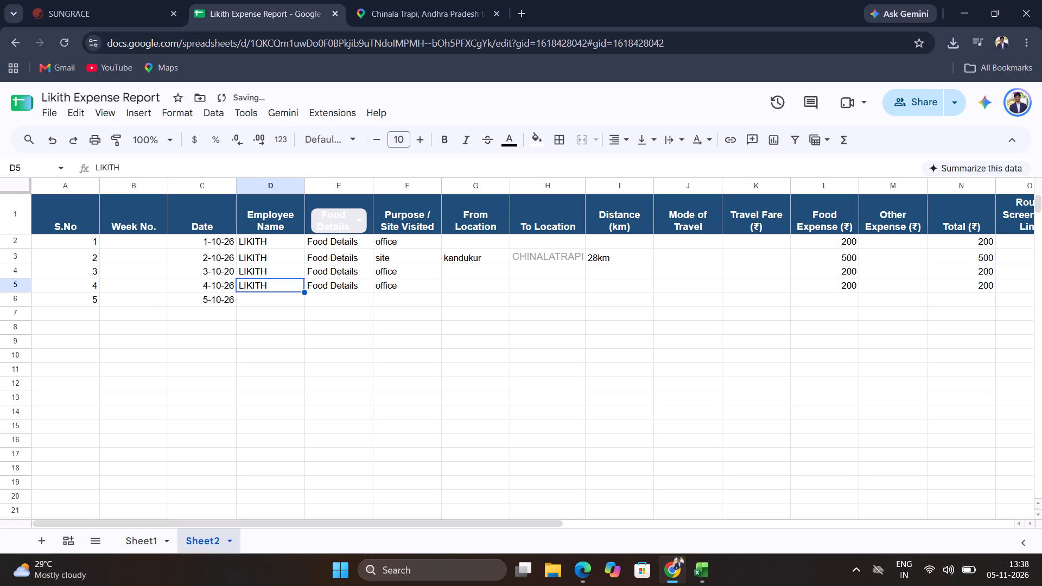
key("Down")
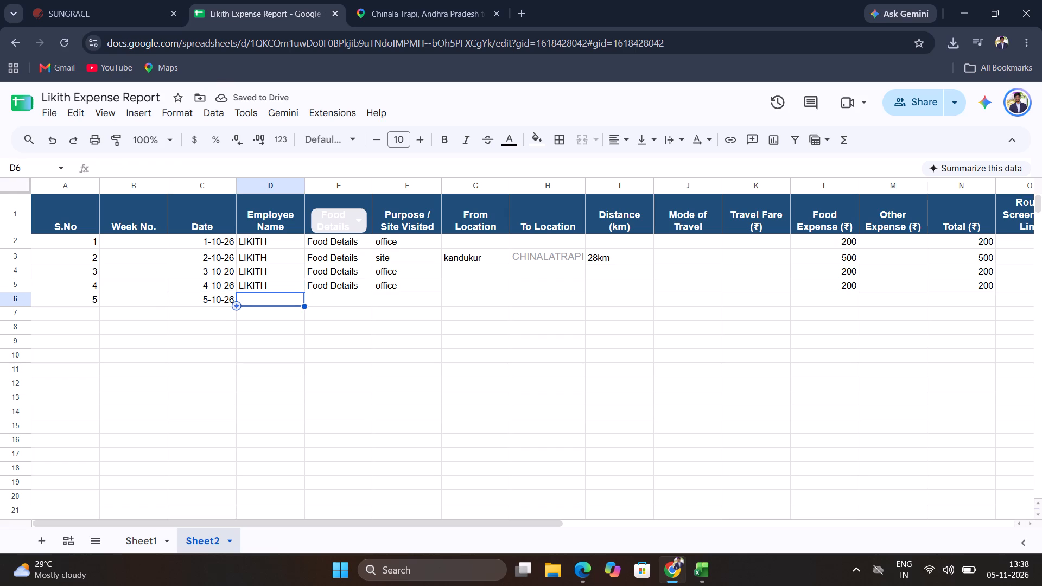
key("semicolon")
key("Return")
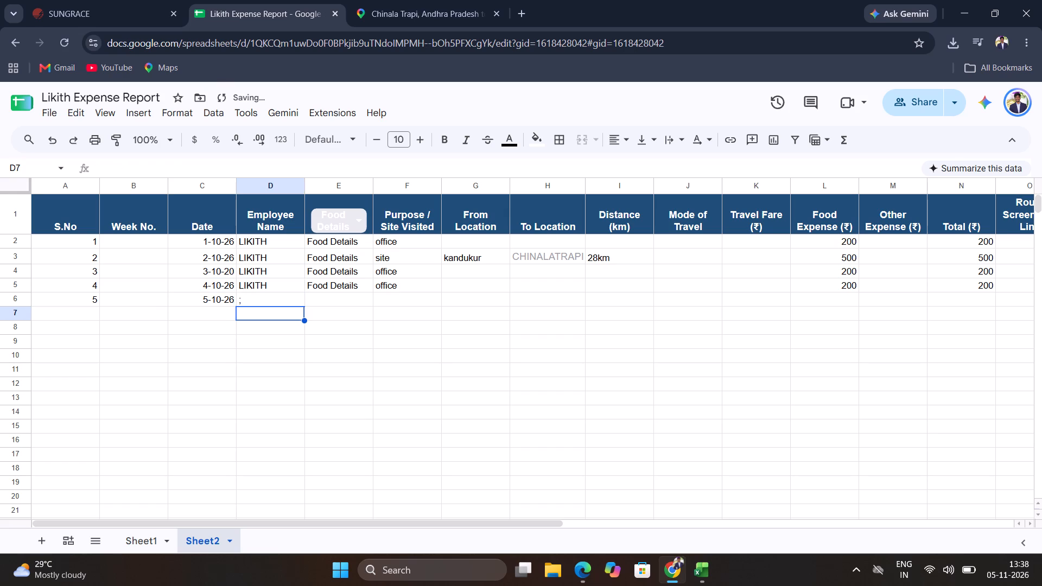
key("BackSpace")
key("Up")
key("BackSpace")
key("l")
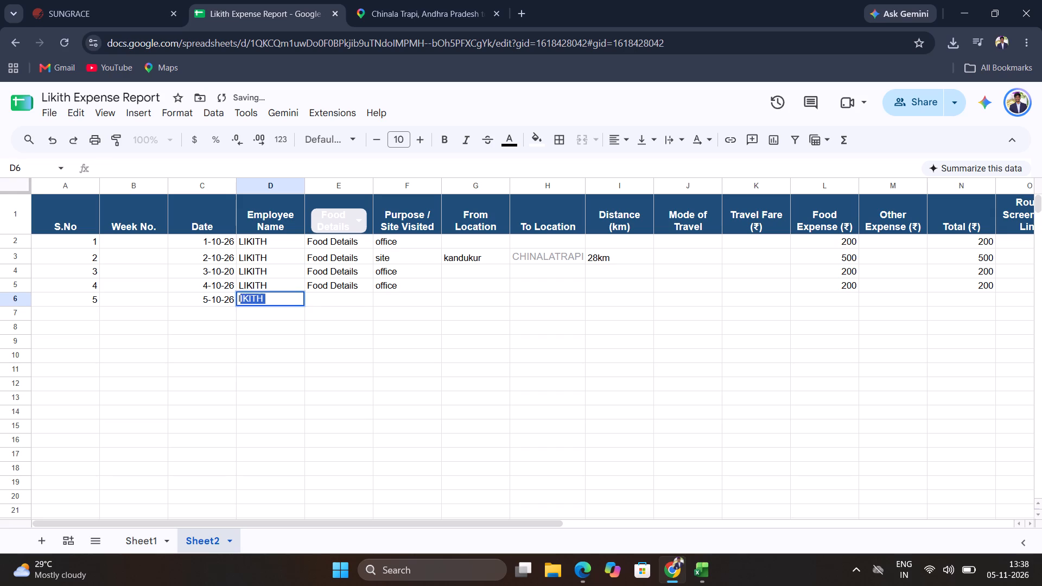
key("Return")
Fill row 6 with Food Details and office as the purpose.
key("Right")
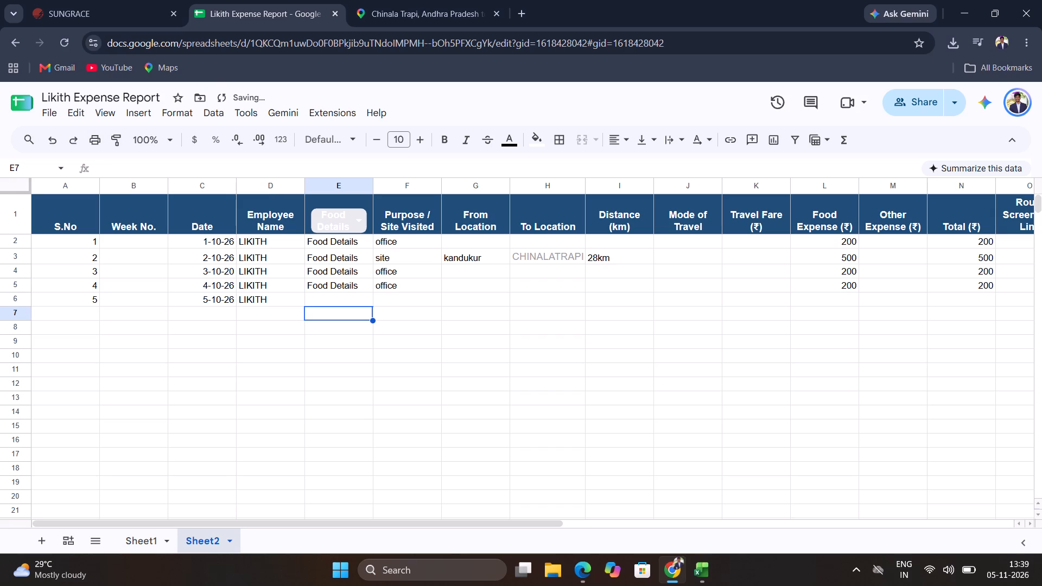
key("Up")
key("f")
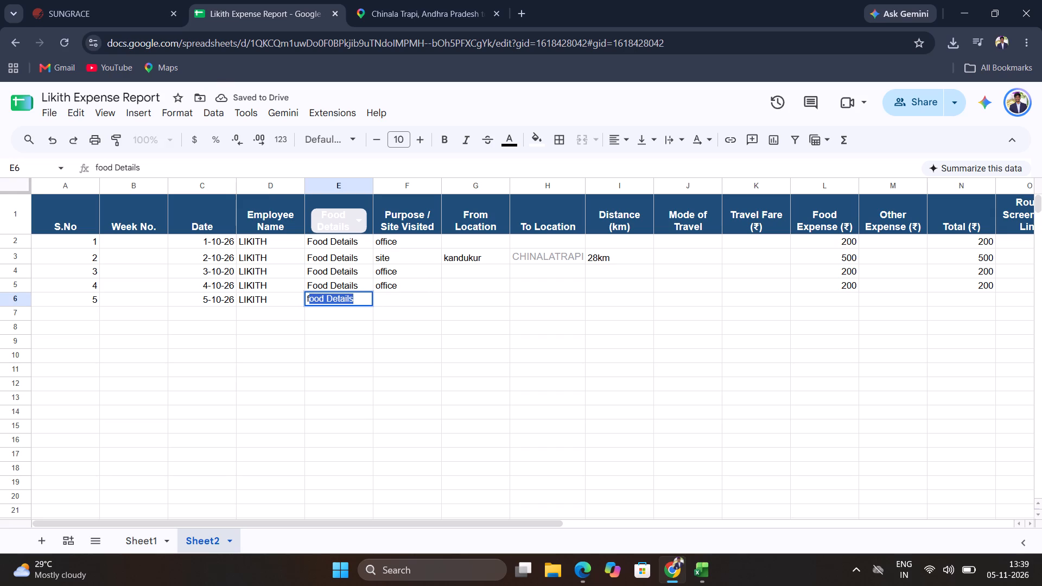
key("Return")
key("Right")
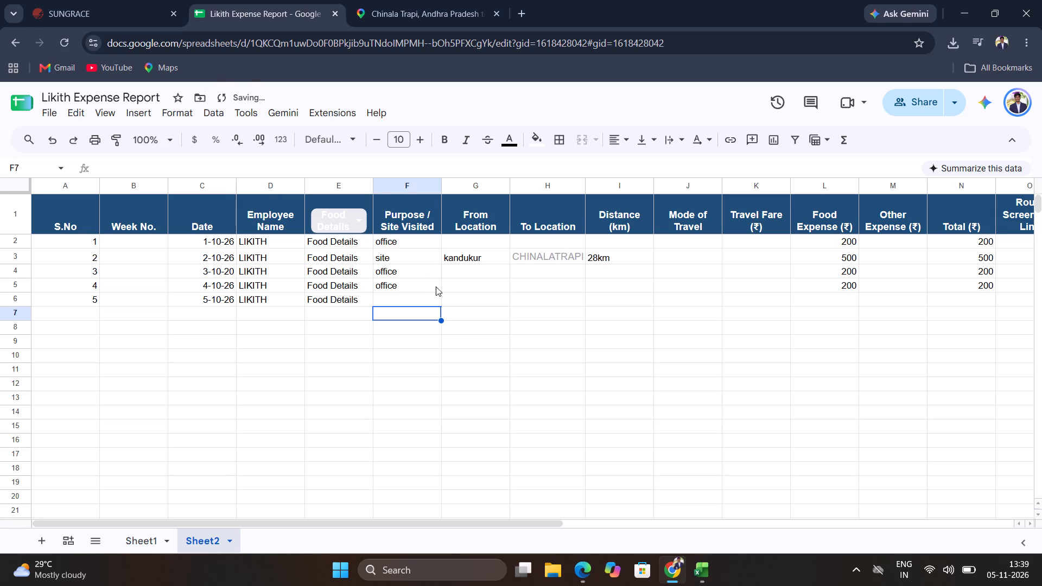
key("Up")
key("o")
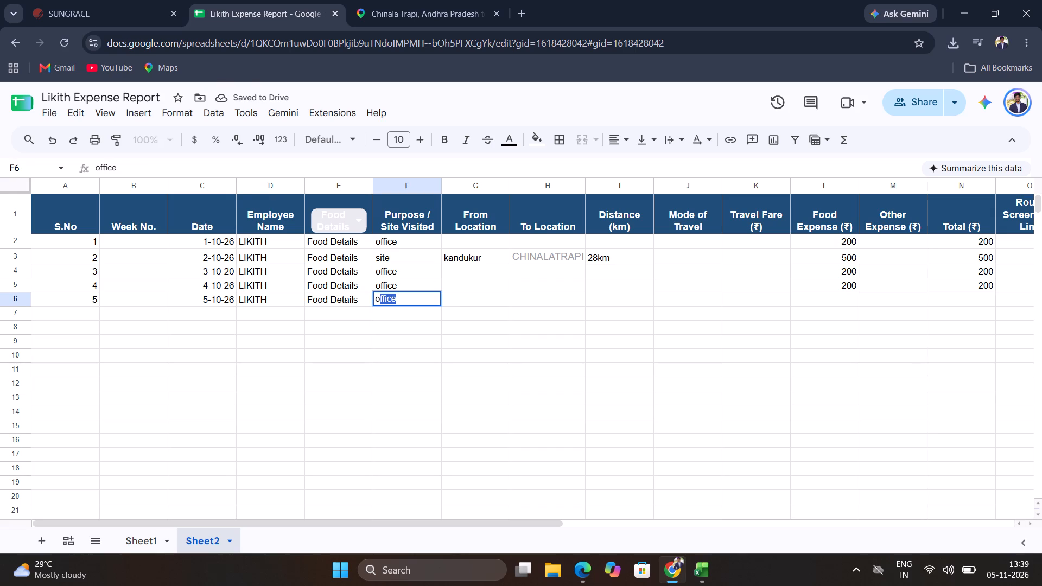
key("Return")
Enter 200 as both the Food Expense and the Total in row 6.
key("Right")
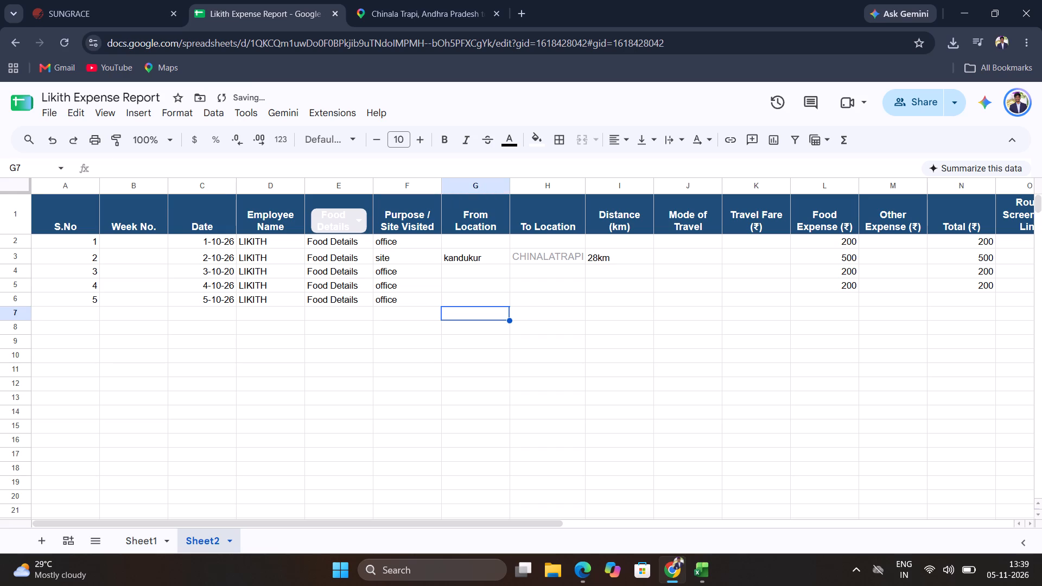
key("Up")
key("Right")
key("Right")
key("Right")
key("Right")
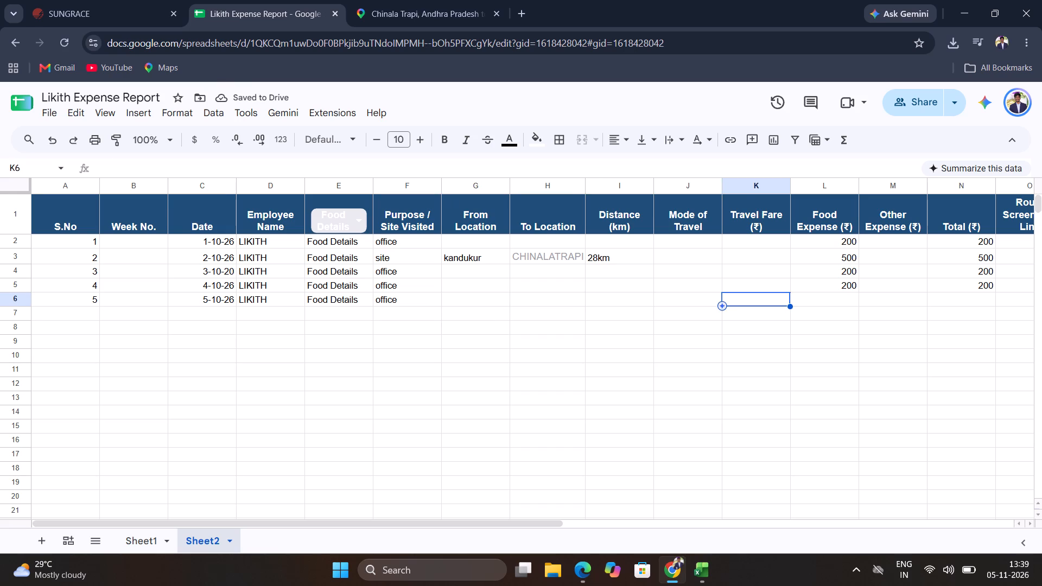
key("Right")
type("200")
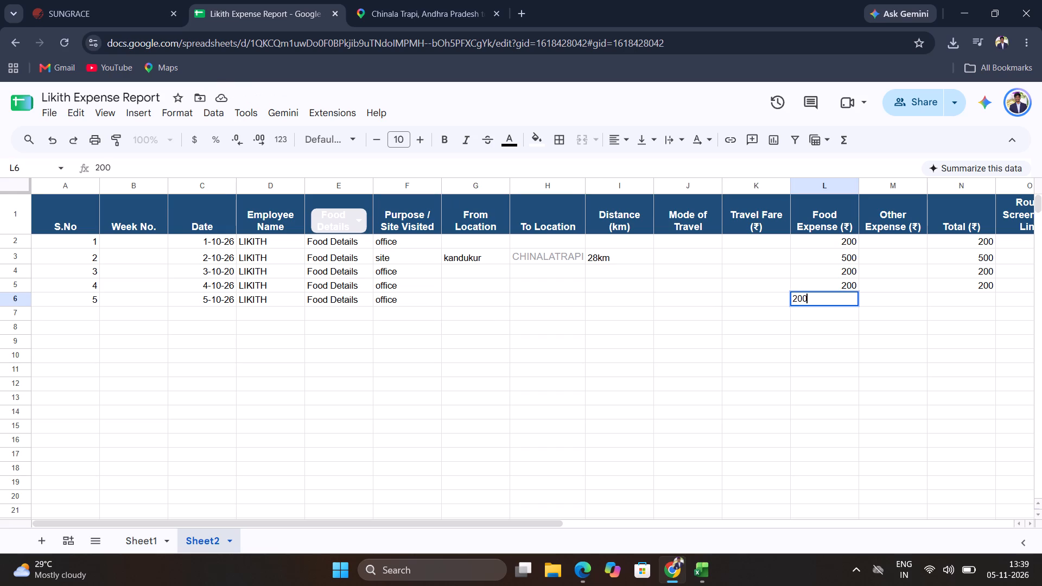
key("Right")
key("Right")
type("200")
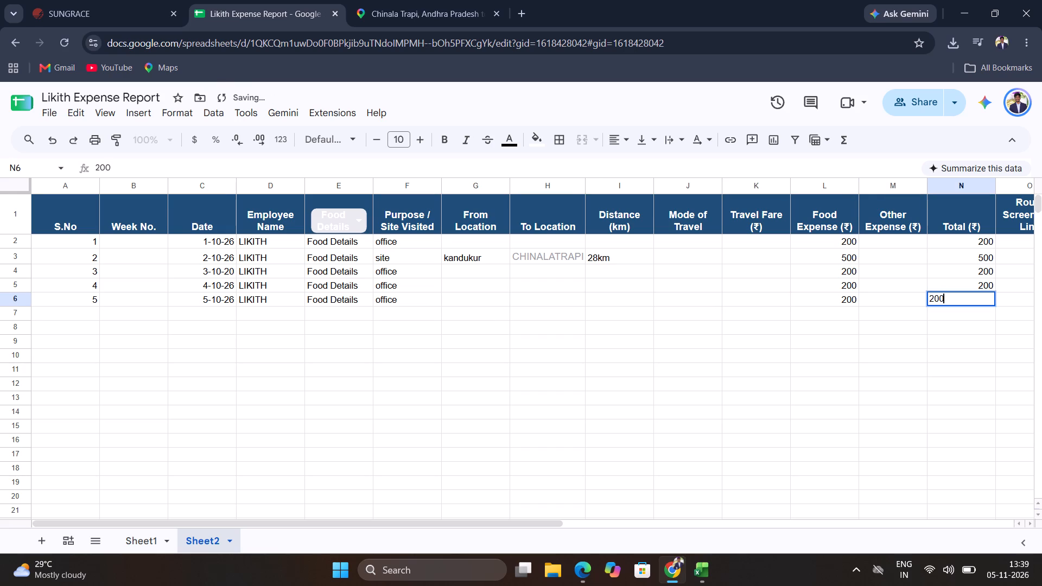
key("Return")
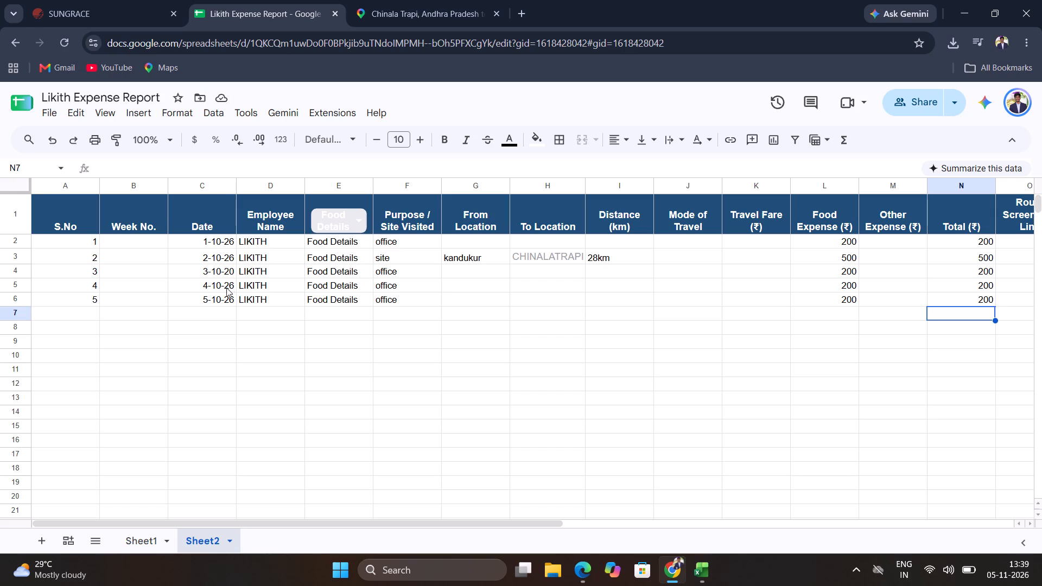
Change the date of the fourth entry in row 5 to 5-10-26.
left_click(213, 282)
double_click(213, 282)
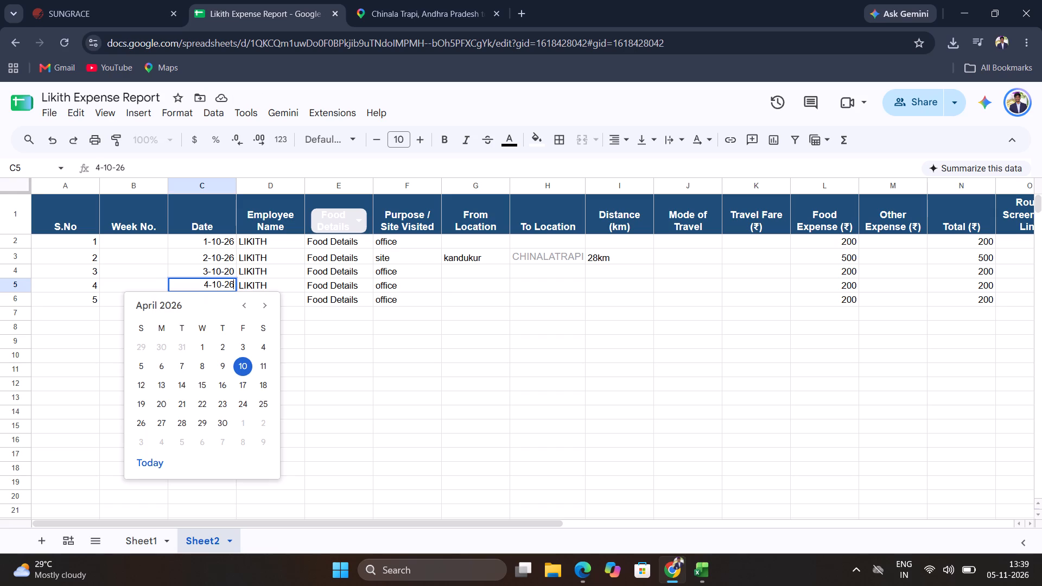
key("Left")
key("Left")
key("Left")
key("Left")
key("Left")
key("Left")
key("BackSpace")
key("5")
key("Return")
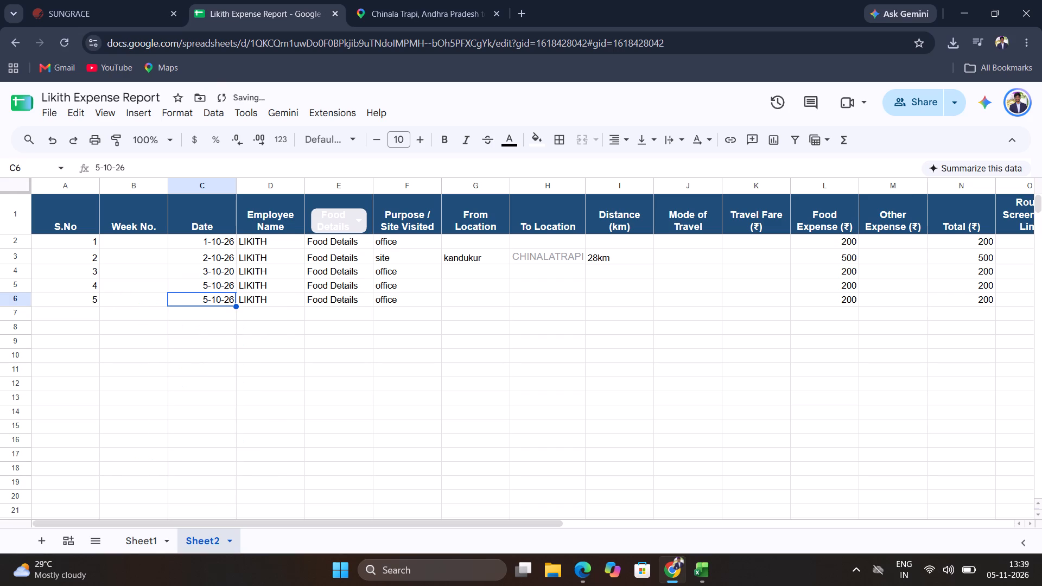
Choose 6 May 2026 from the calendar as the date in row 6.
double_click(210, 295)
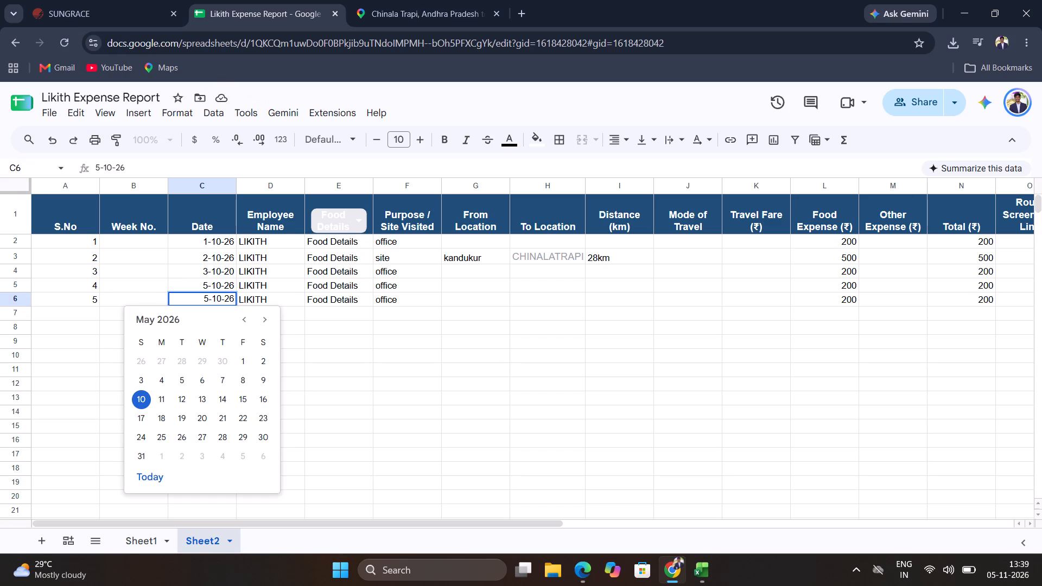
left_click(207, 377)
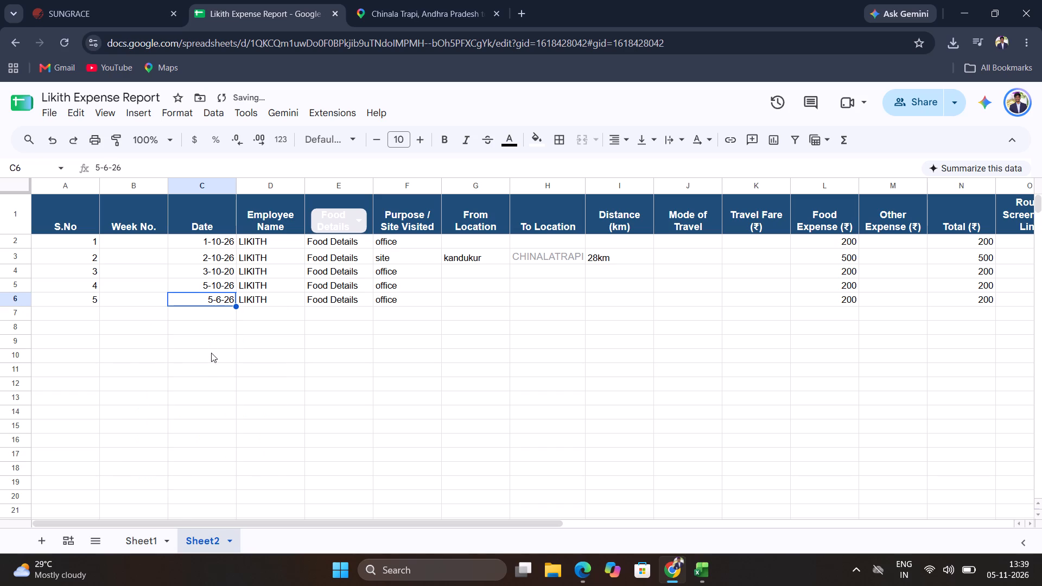
Clear the date in row 6 and choose 6 October 2026 from the calendar instead.
left_click(221, 298)
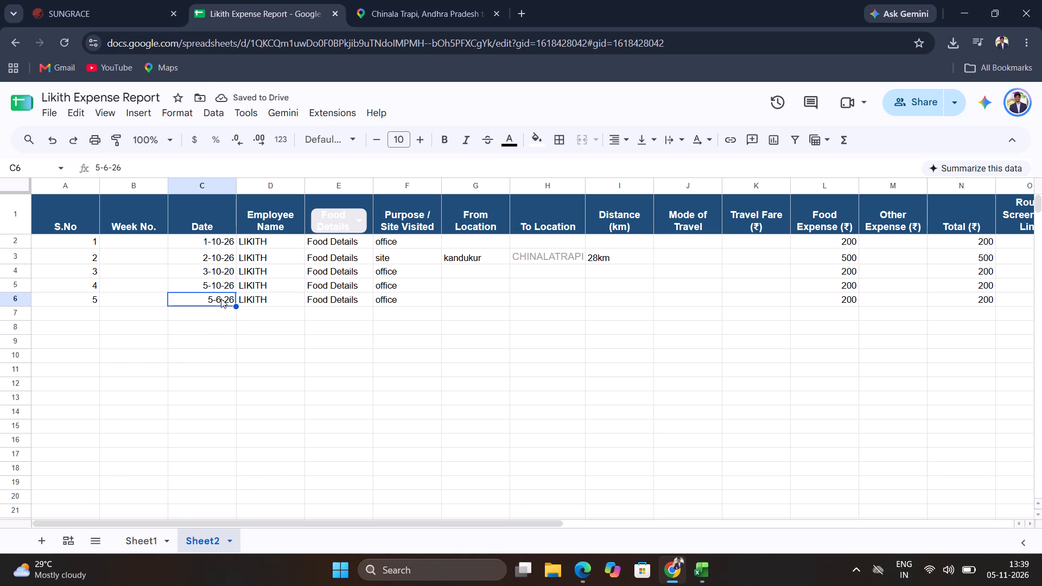
double_click(221, 298)
left_click(221, 298)
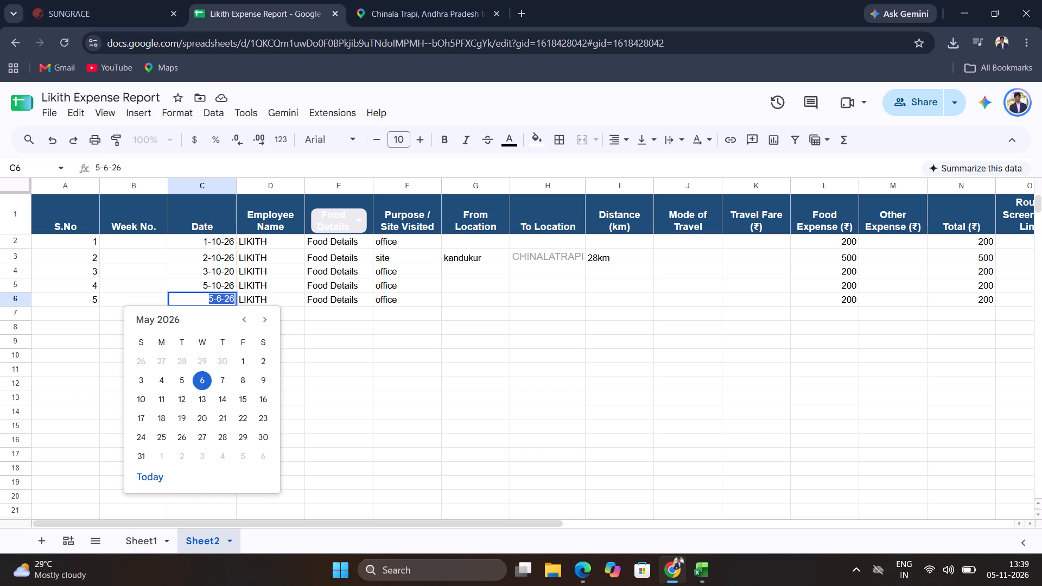
key("BackSpace")
left_click(263, 313)
left_click(263, 313)
left_click(263, 313)
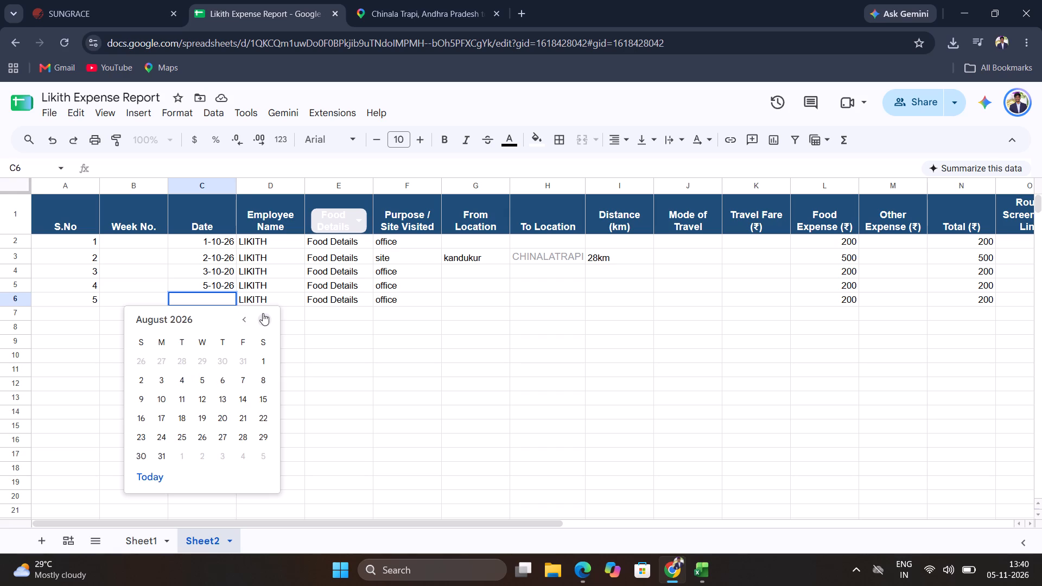
left_click(263, 313)
left_click(263, 313)
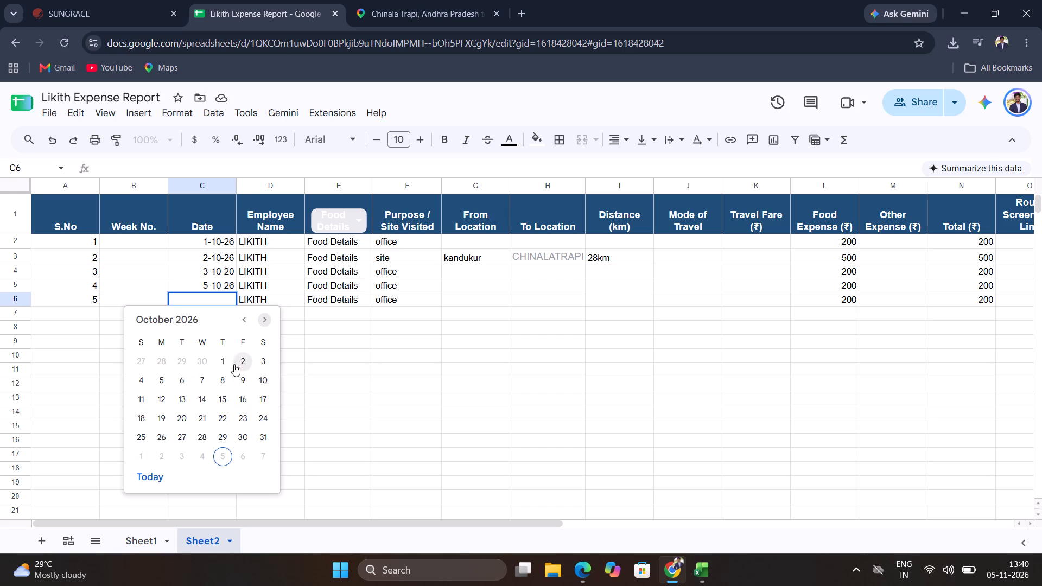
left_click(187, 376)
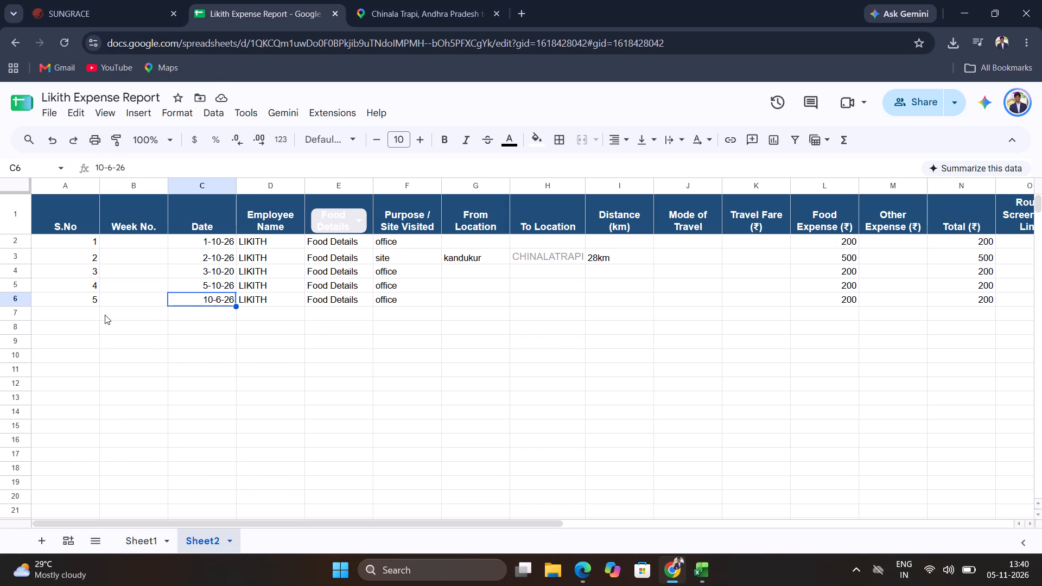
Start the sixth entry in row 7 with S.No 6 and the date 7-10-26.
left_click(87, 313)
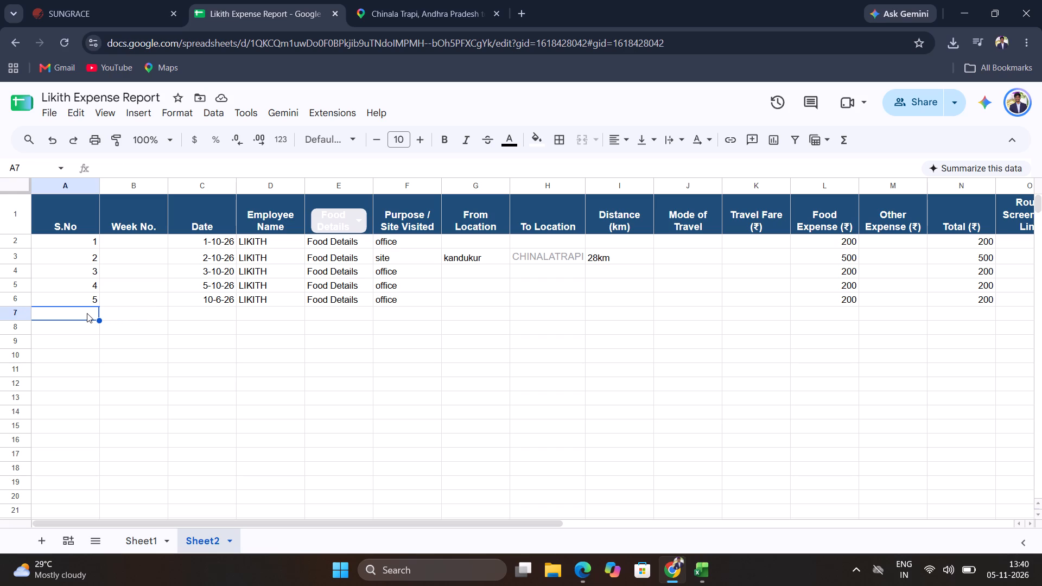
key("6")
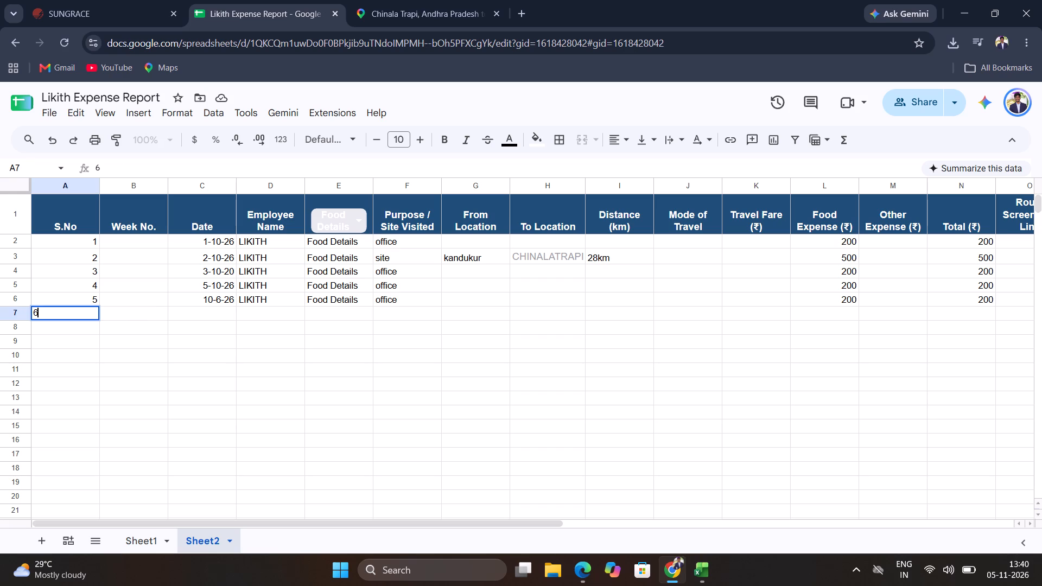
key("Right")
key("Right")
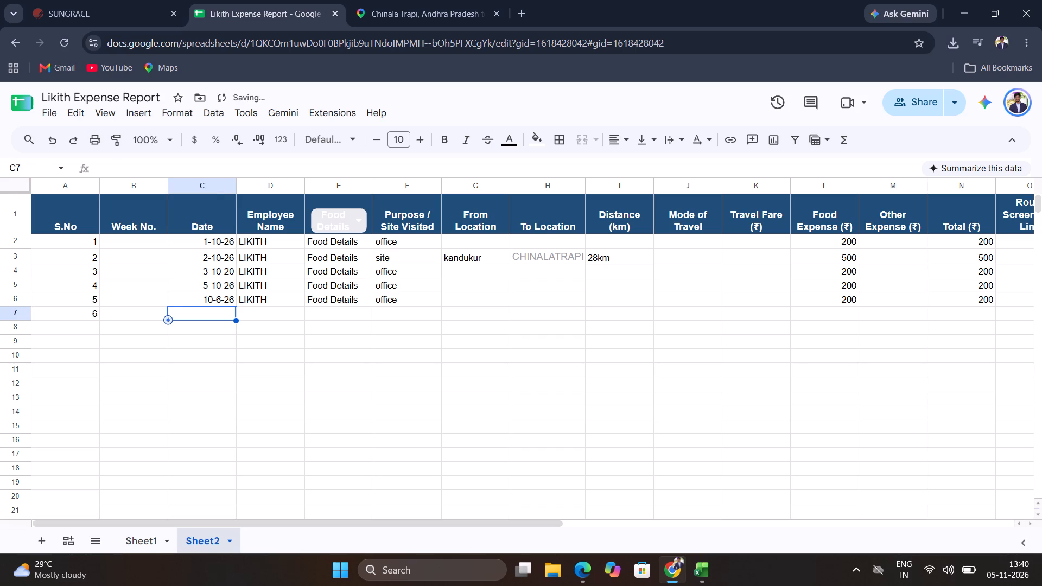
key("6")
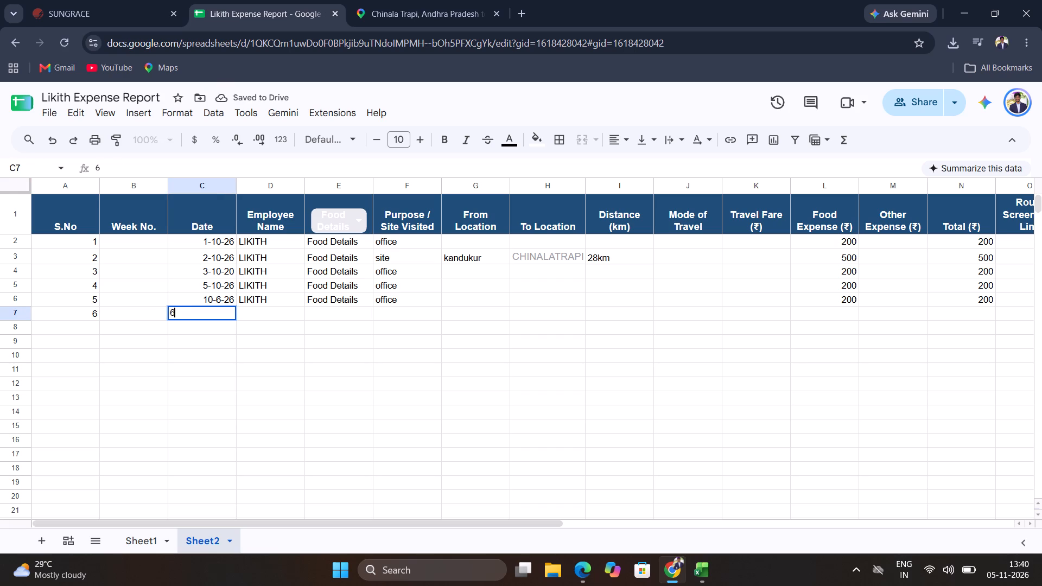
key("BackSpace")
type("7*")
key("BackSpace")
type("-10-26")
key("Right")
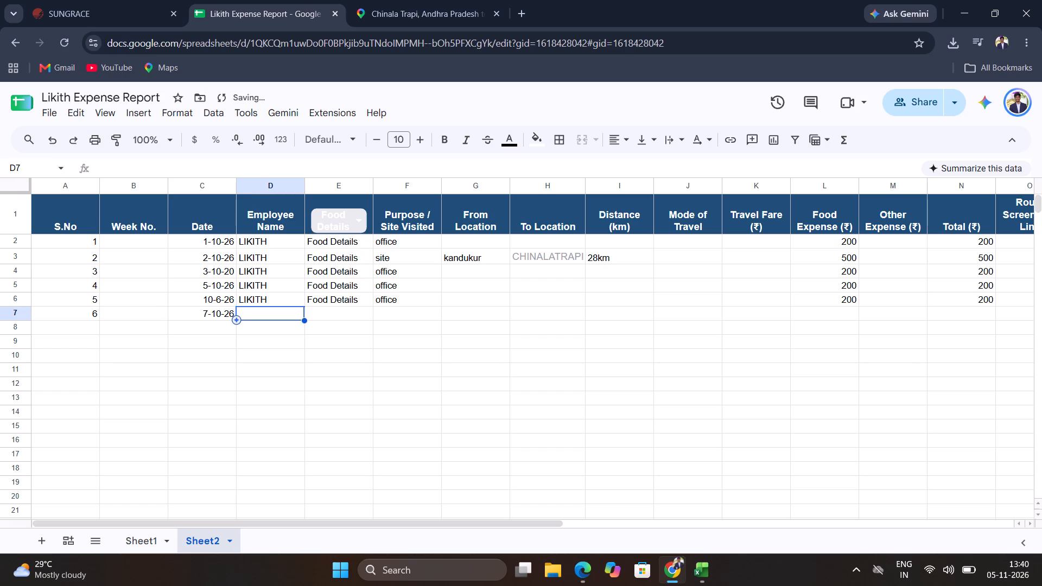
Complete row 7's descriptive cells with the same employee name as above, Food Details, and office as the purpose.
key("l")
key("Return")
key("Up")
key("Right")
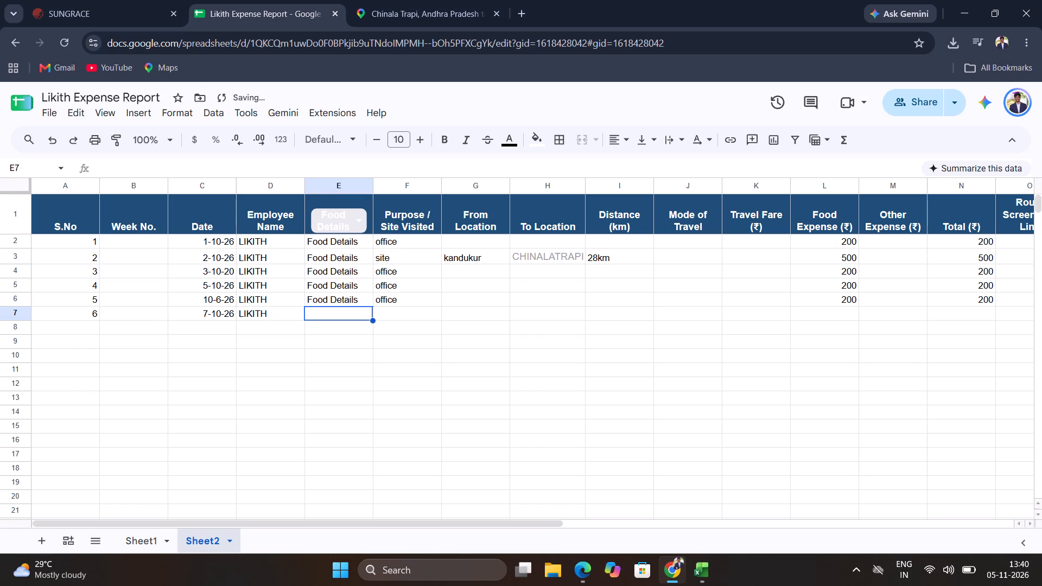
key("f")
key("Return")
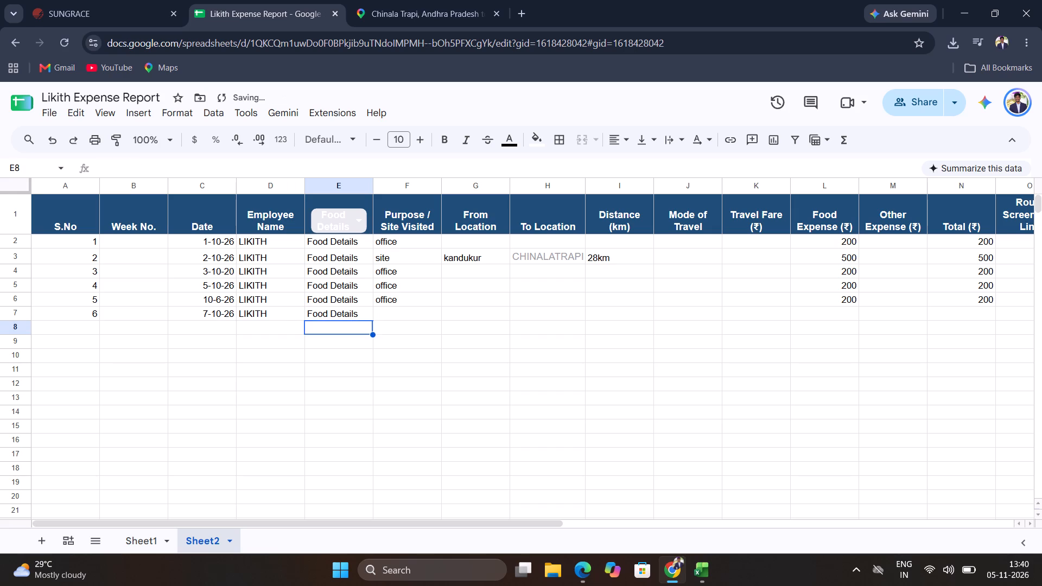
key("Up")
key("Right")
key("o")
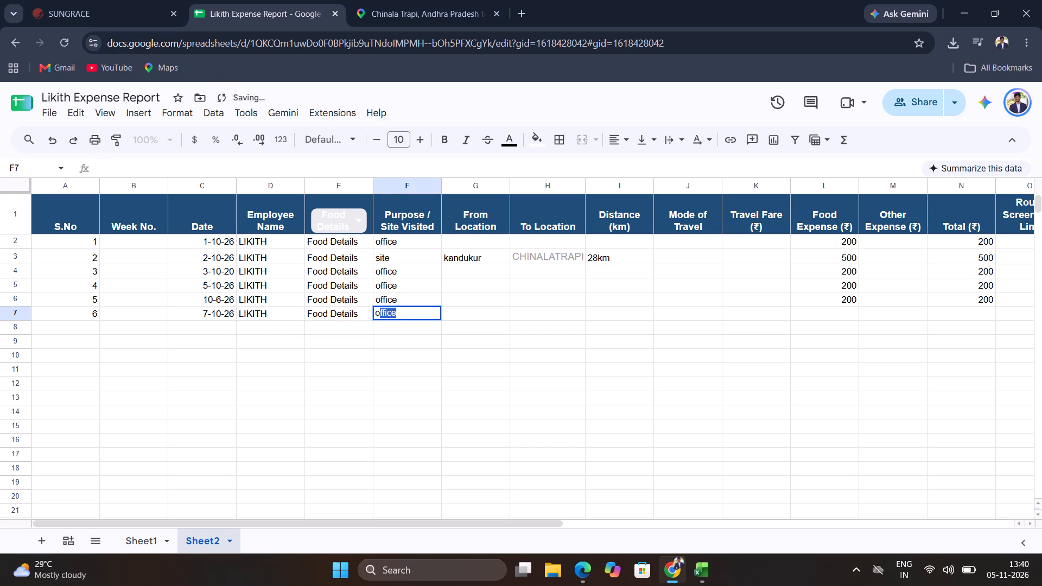
key("Return")
key("Up")
key("Right")
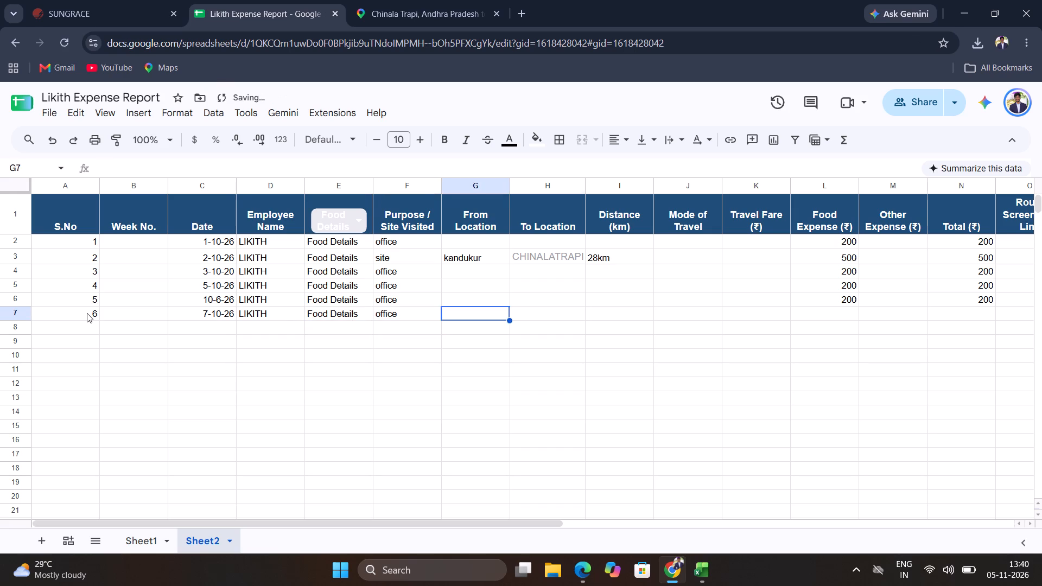
Enter 200 as both the Food Expense and the Total for the sixth entry in row 7.
key("Right")
key("Right")
key("Right")
key("Right")
key("Right")
type("200")
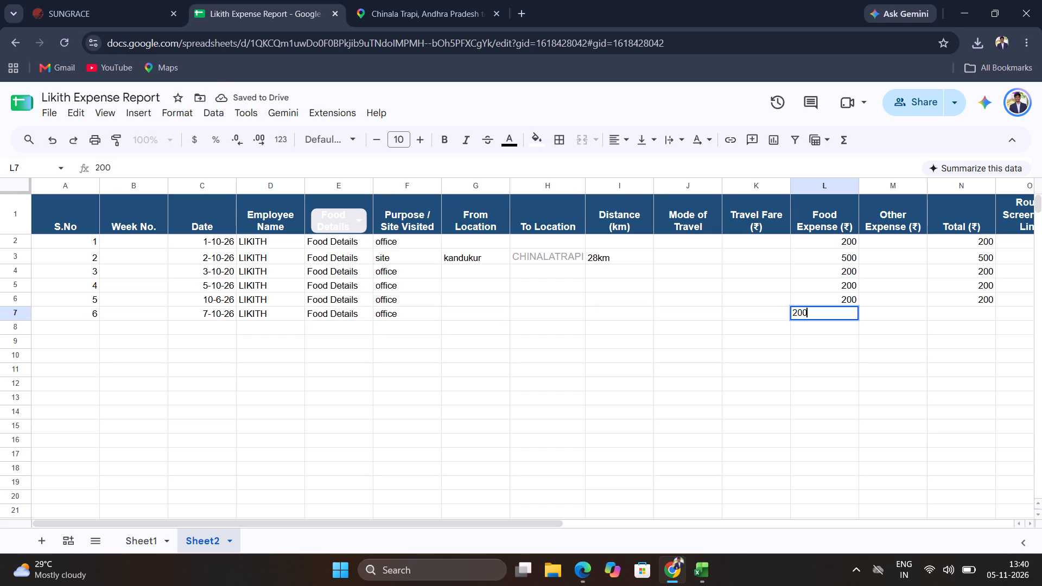
key("Right")
type("20")
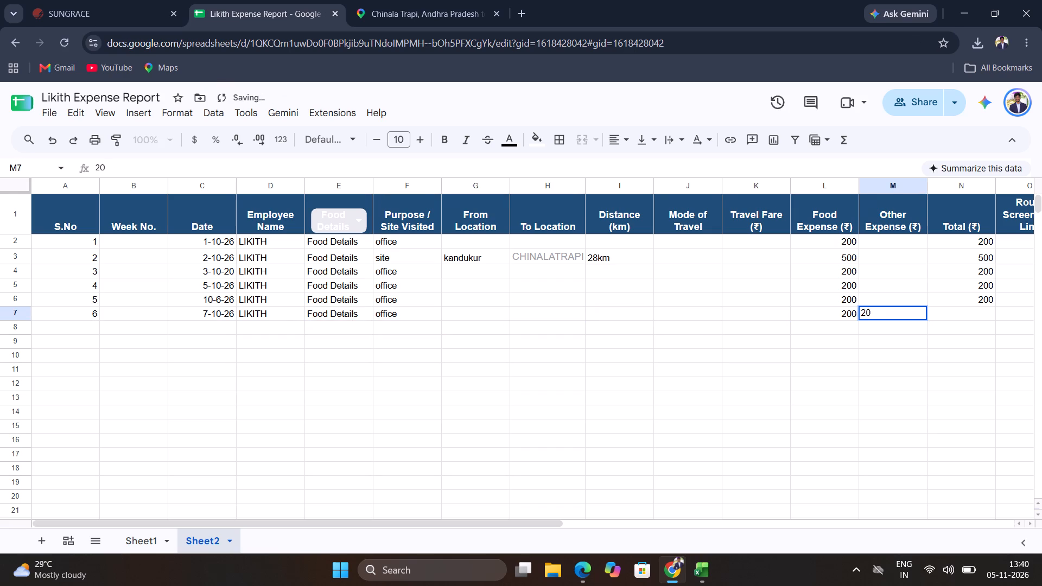
key("BackSpace")
key("BackSpace")
key("Right")
type("200")
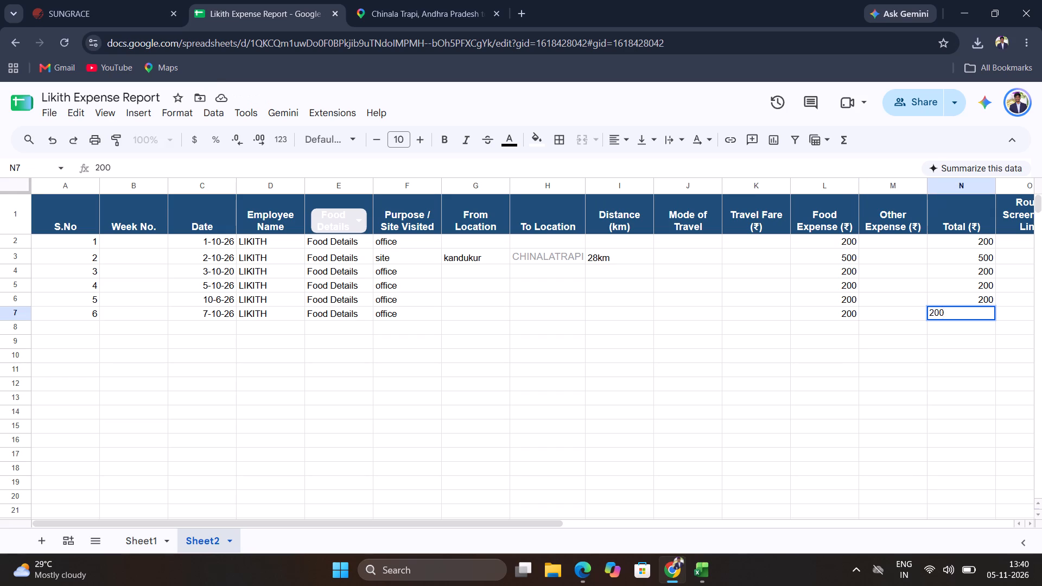
key("Left")
Start the seventh entry in row 8 with S.No 7 and the date 8-10-26.
key("Left")
key("Left")
key("Left")
key("Left")
key("Left")
key("Left")
key("Left")
key("Left")
key("Left")
key("Left")
key("Left")
key("Left")
key("Left")
key("Left")
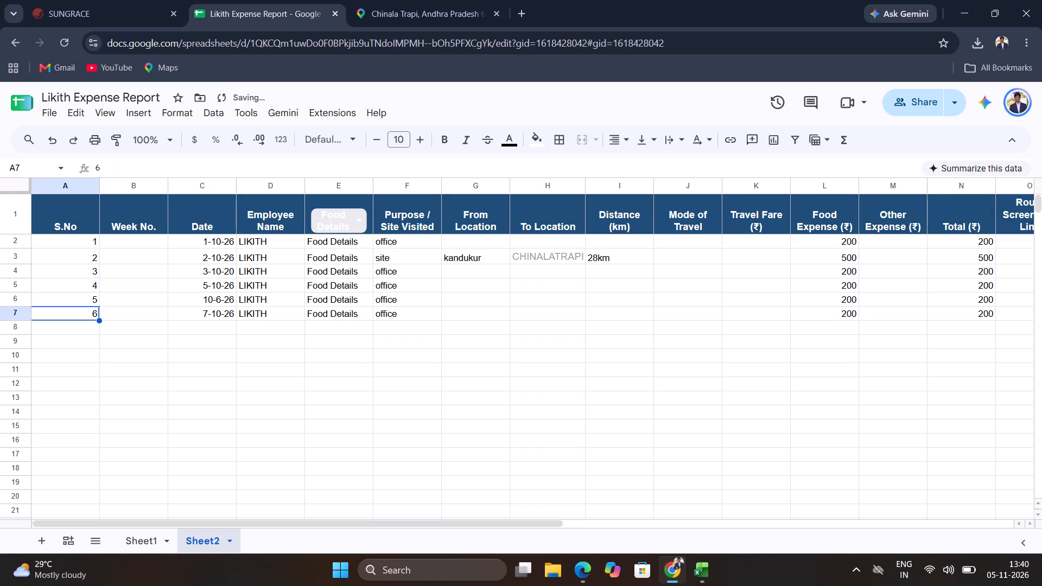
key("Down")
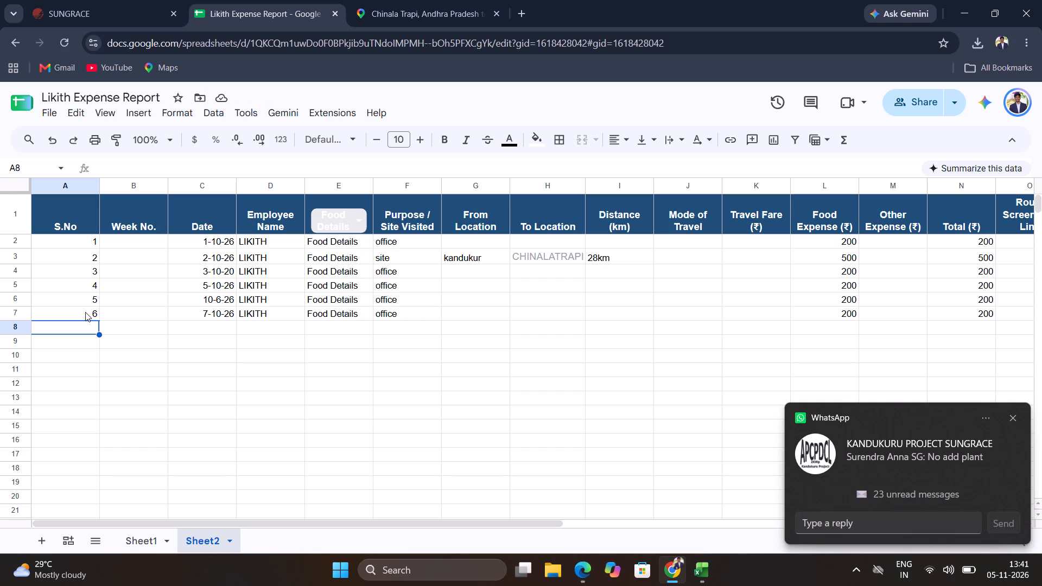
key("7")
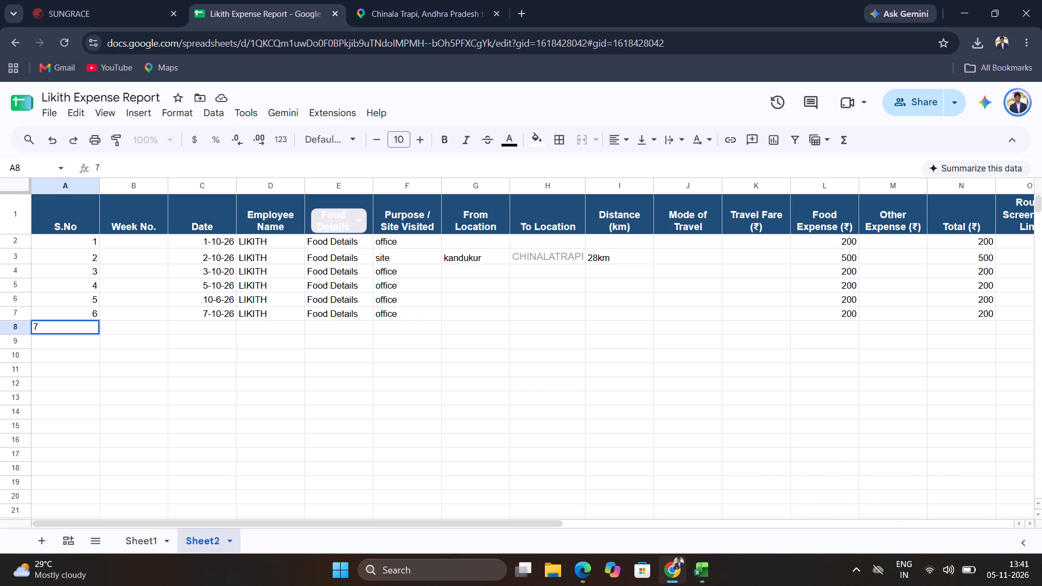
key("Right")
key("Right")
key("Right")
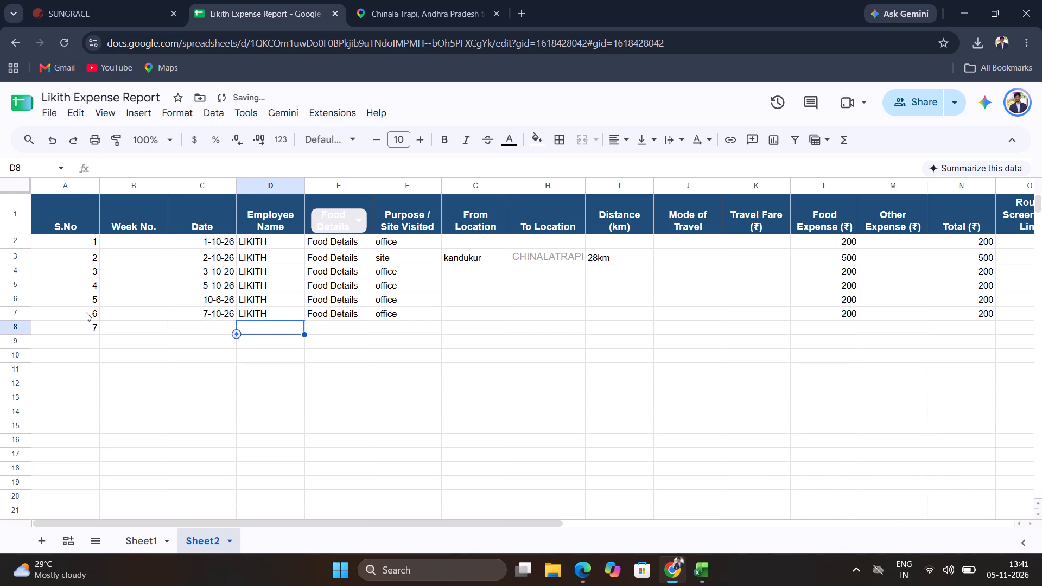
key("Left")
type("8-10-1")
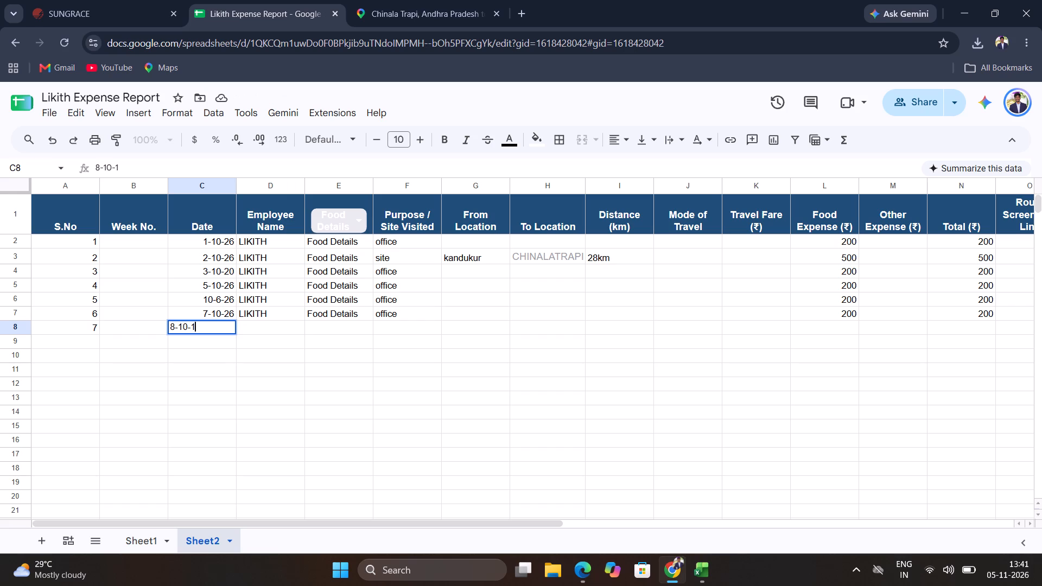
key("BackSpace")
type("26")
key("Right")
Fill row 8 with the same employee name as above, Food Details, and office as the purpose.
key("l")
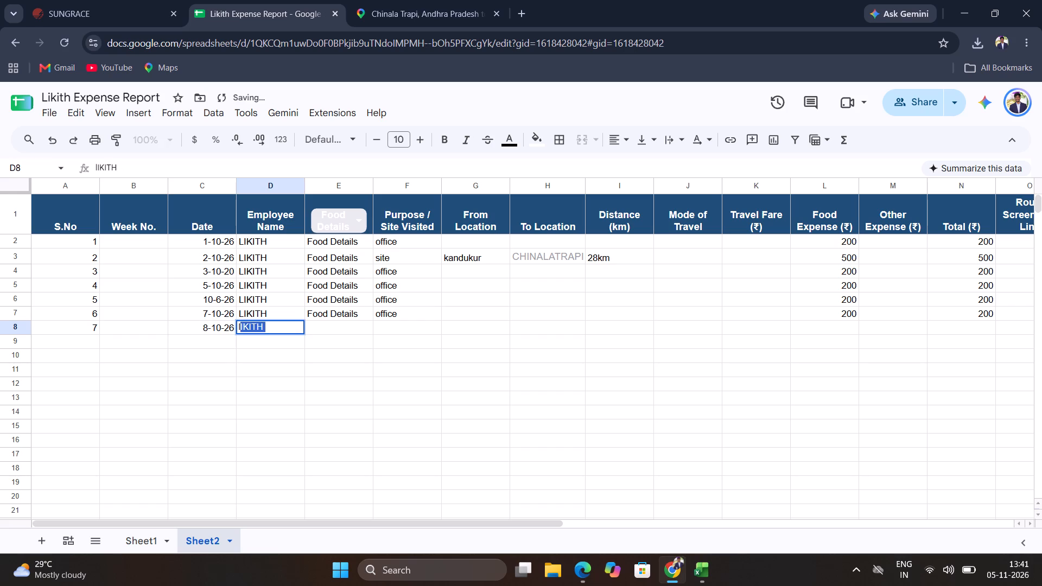
key("Right")
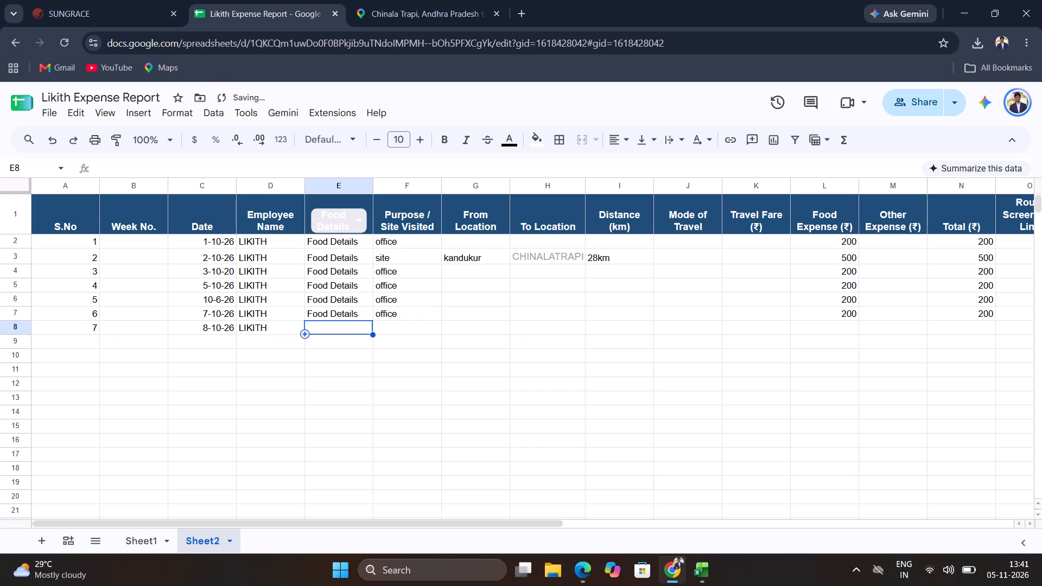
key("f")
key("Right")
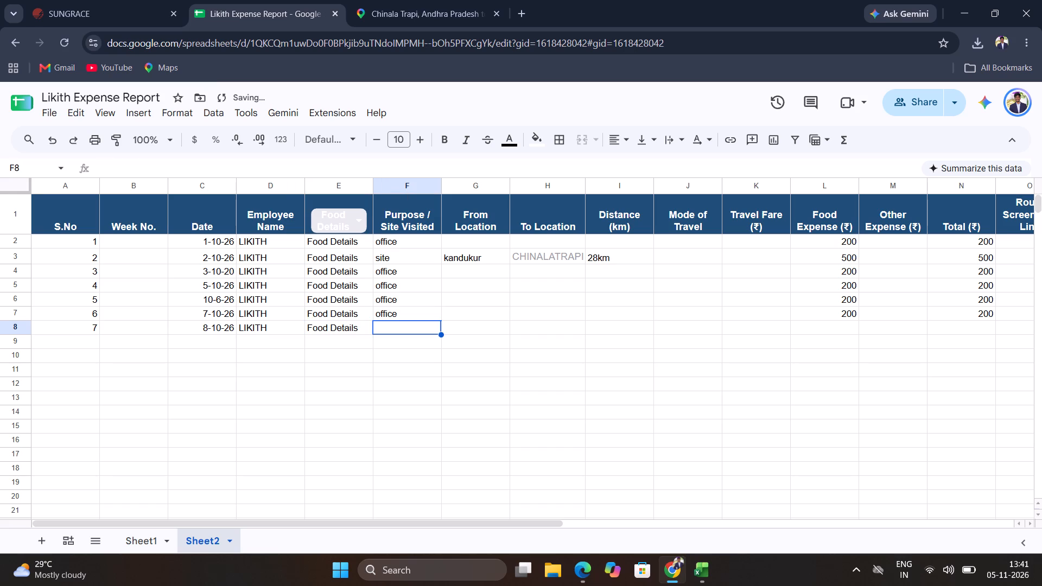
key("o")
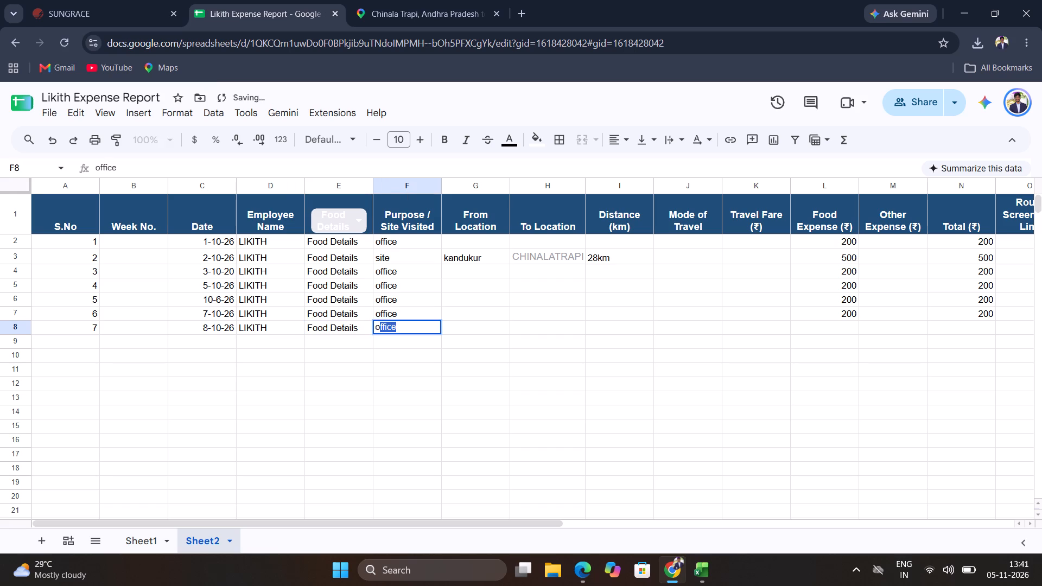
key("Right")
Enter 200 as both the Food Expense and the Total for the seventh entry in row 8.
key("Right")
key("Right")
key("Right")
key("Right")
key("Right")
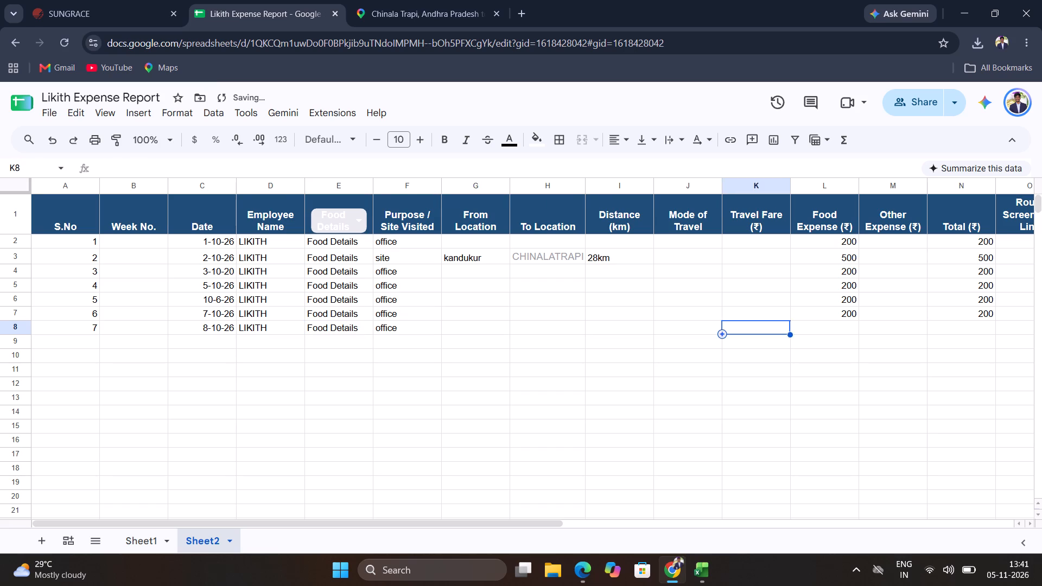
type("200")
key("Right")
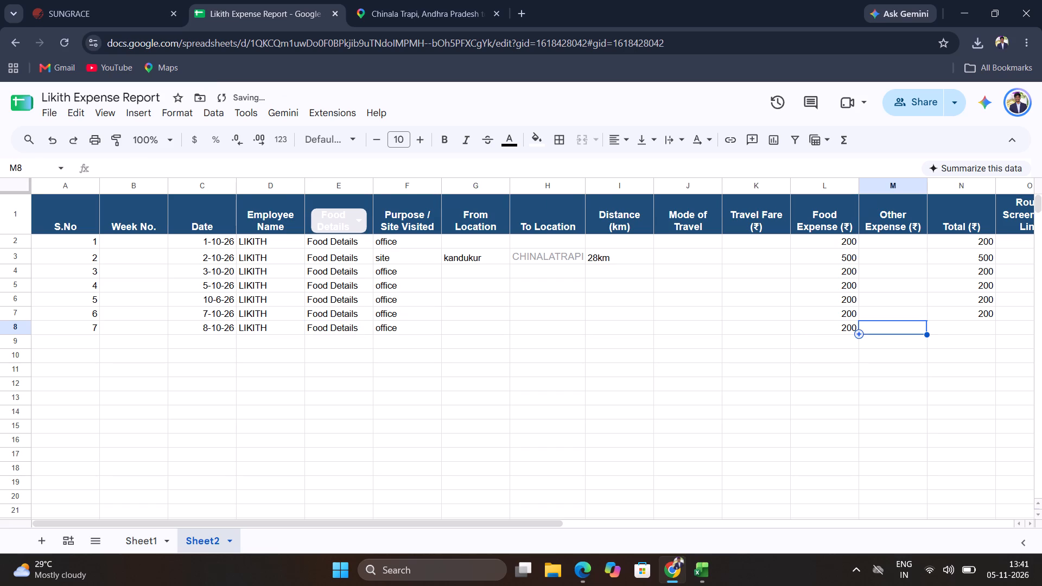
key("2")
key("BackSpace")
key("Right")
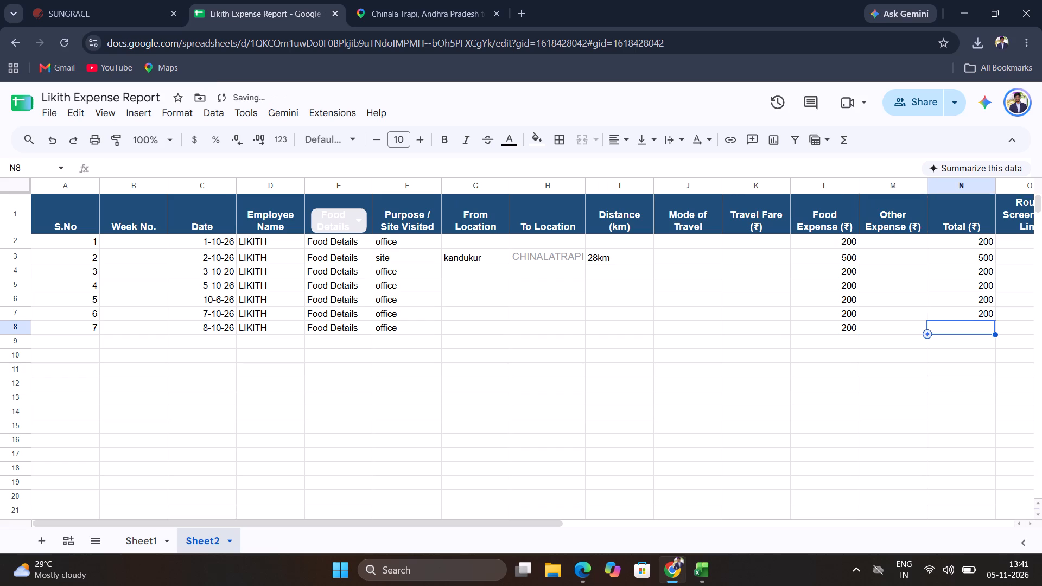
type("200")
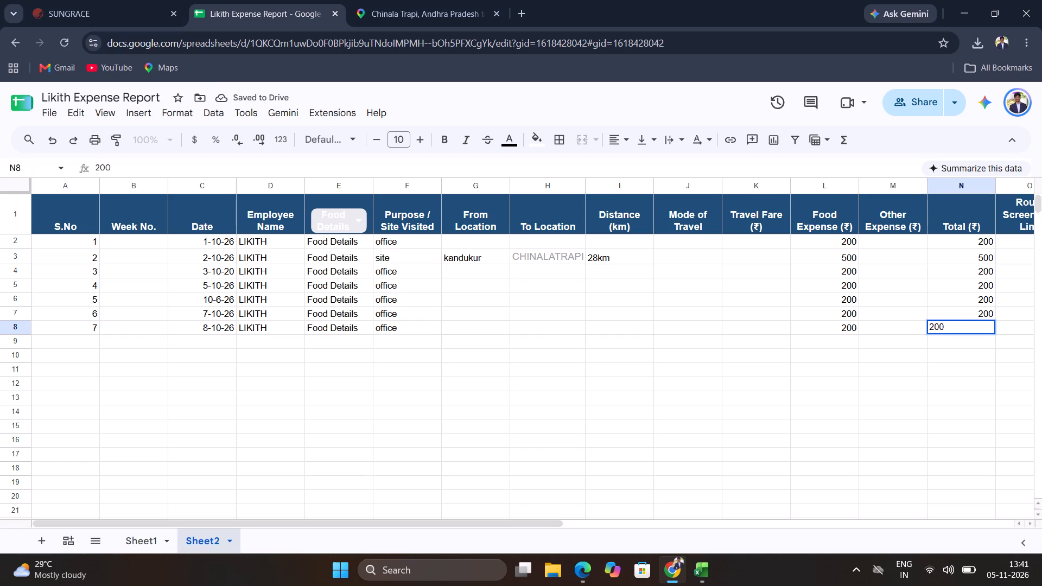
key("Left")
Start the eighth entry in row 9 with S.No 8 and the date 9-10-26.
key("Left")
key("Left")
key("Left")
key("Left")
key("Left")
key("Left")
key("Left")
key("Left")
key("Left")
key("Left")
key("Left")
key("Left")
key("Left")
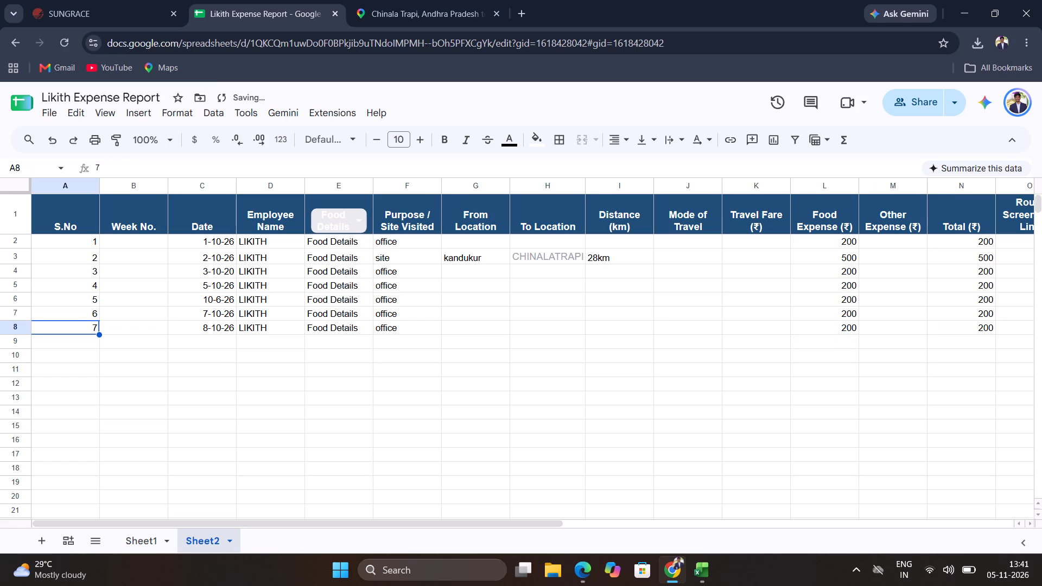
key("Down")
key("8")
key("Right")
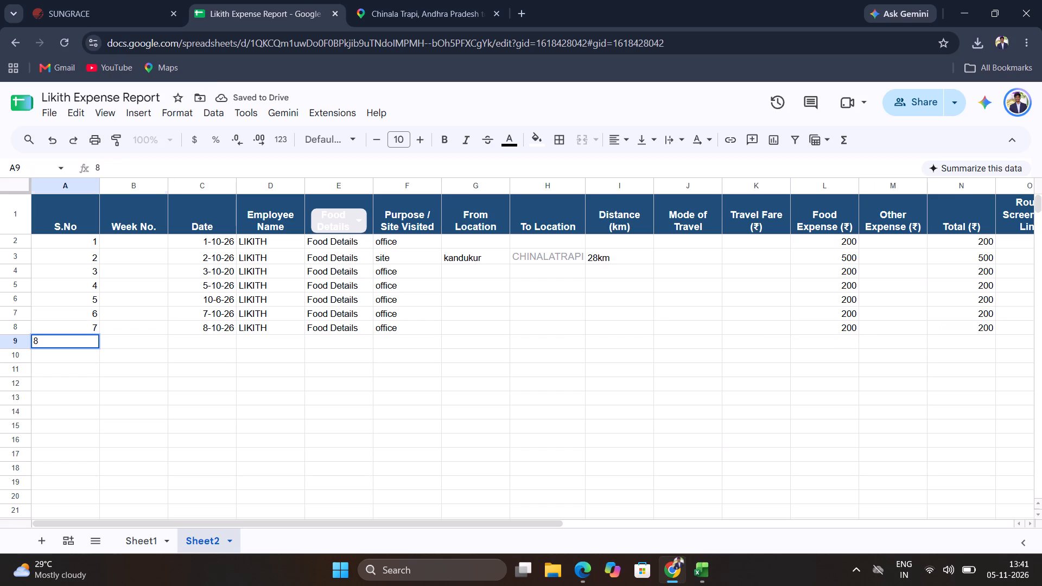
key("Right")
type("9-10-26")
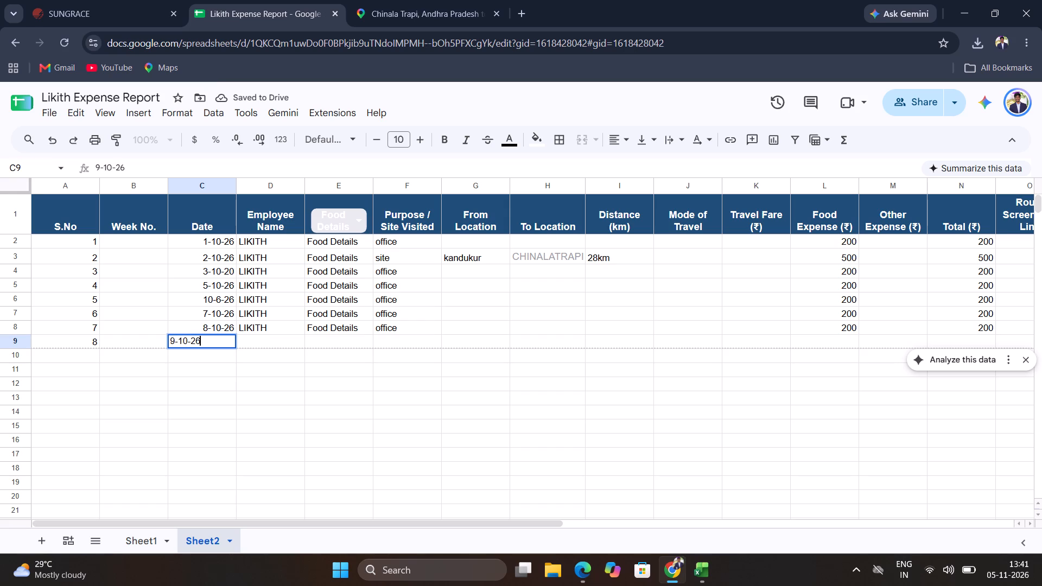
key("Right")
Fill row 9 with the same employee name as above, Food Details, and office as the purpose.
key("l")
key("Right")
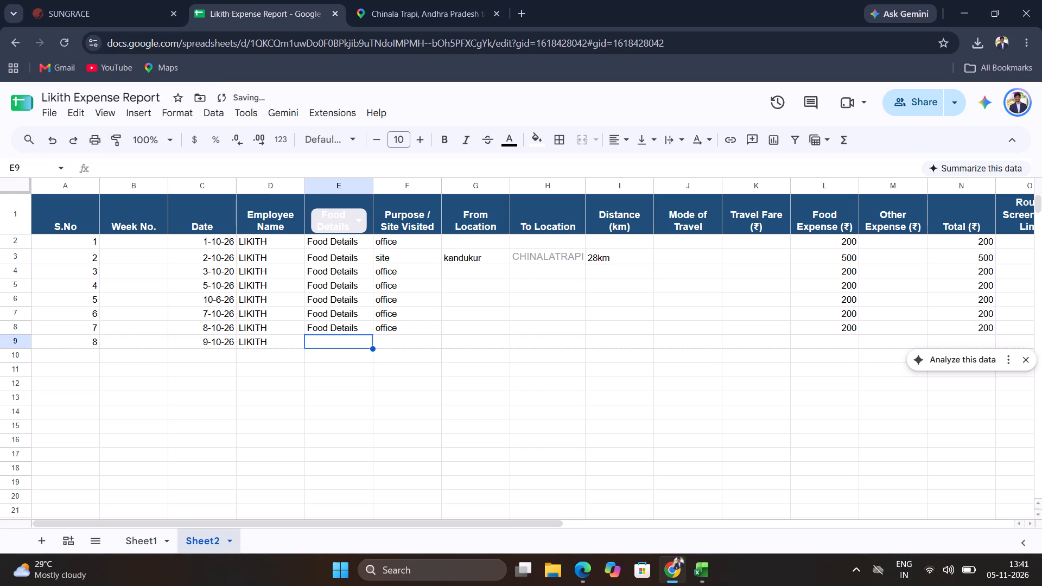
key("f")
key("Right")
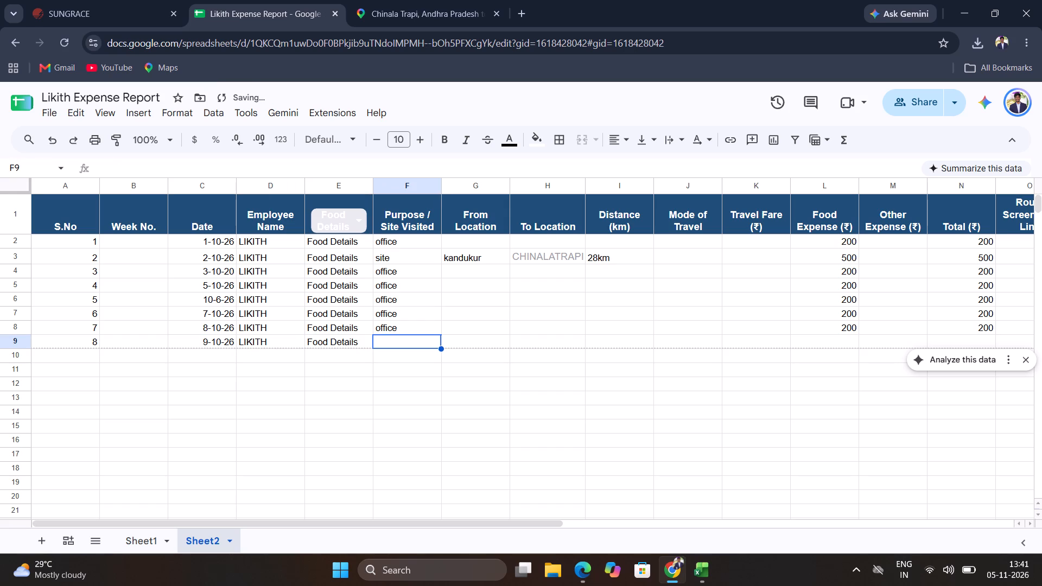
key("o")
key("Right")
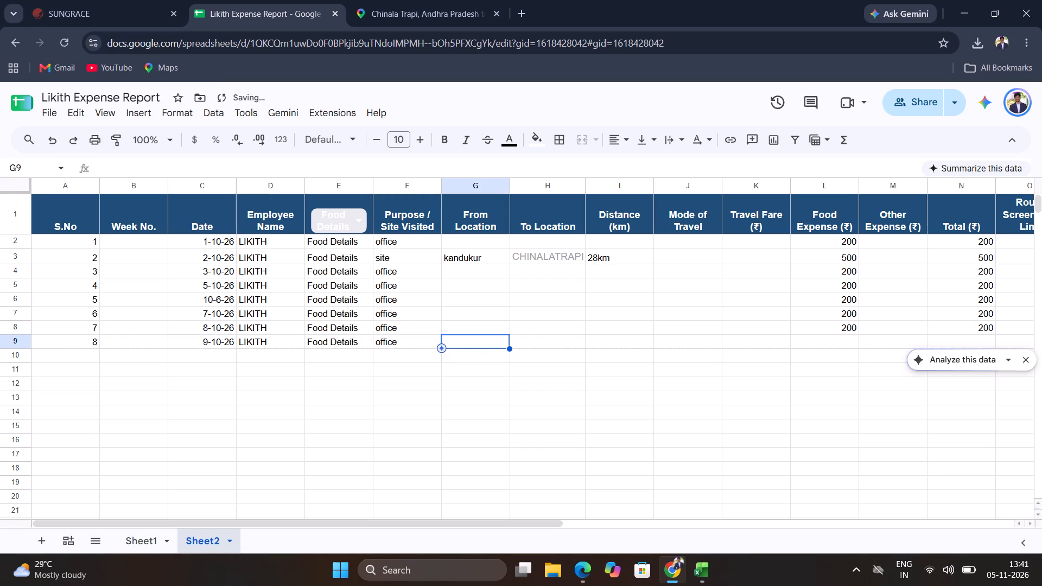
Enter 200 as both the Food Expense and the Total for the eighth entry in row 9.
key("Right")
key("Right")
key("Right")
key("Right")
key("Right")
key("Right")
key("Right")
key("Left")
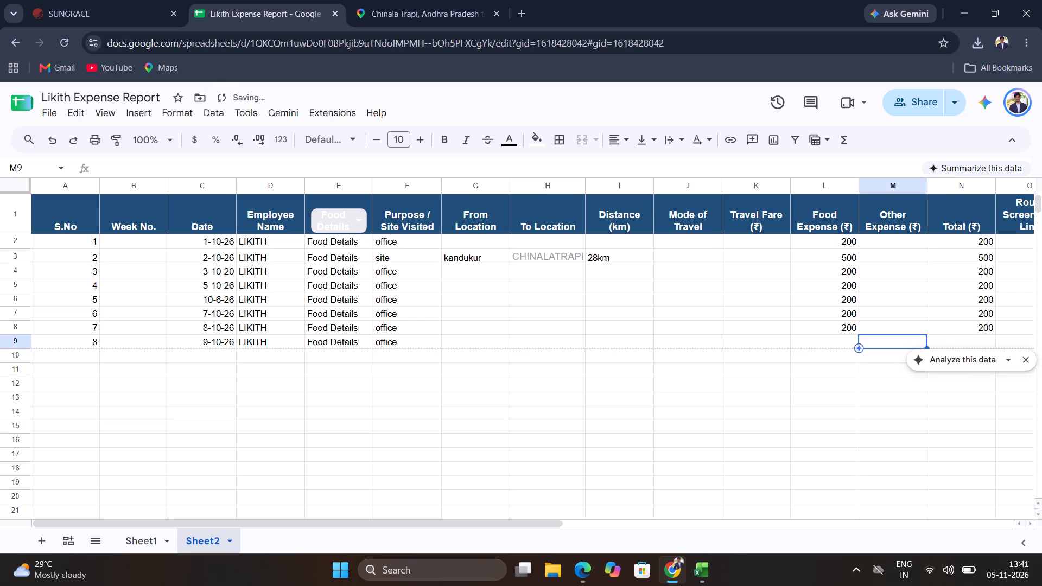
key("Left")
type("200")
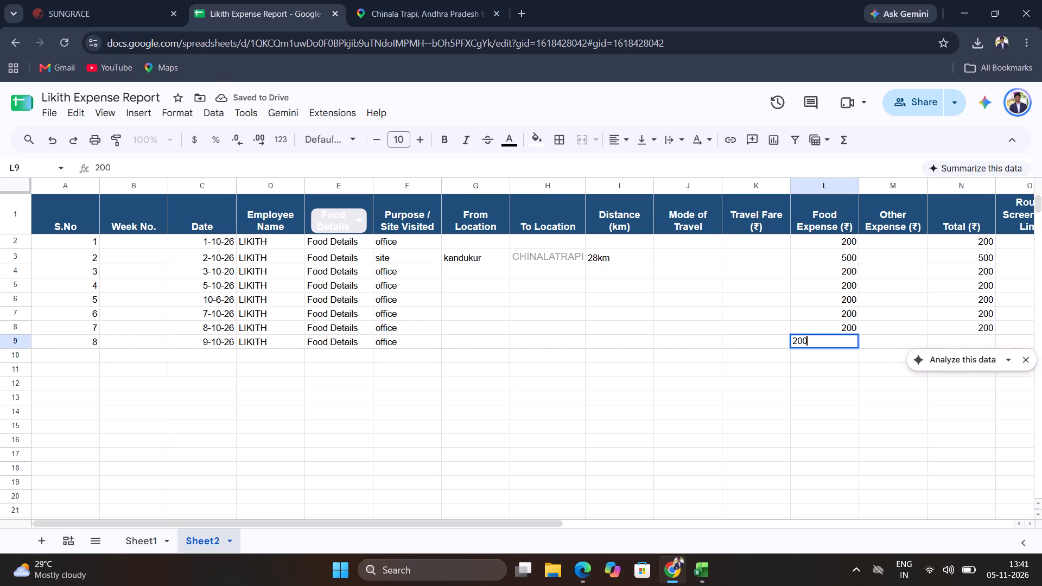
key("Right")
key("Right")
type("200")
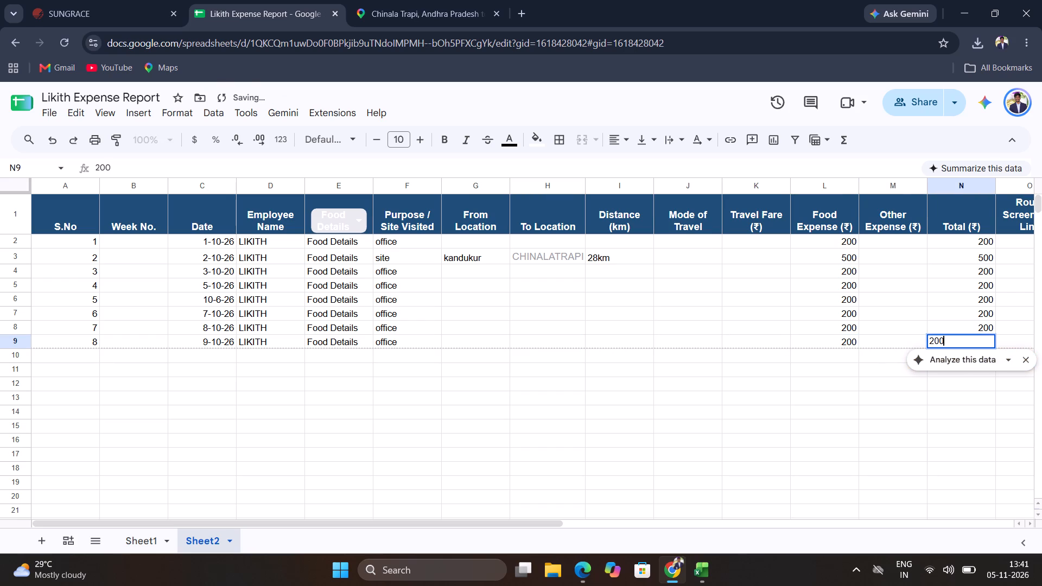
key("Left")
Start the ninth entry in row 10 with S.No 9 and the date 10-10-26.
key("Left")
key("Left")
key("Left")
key("Left")
key("Left")
key("Left")
key("Left")
key("Left")
key("Left")
key("Left")
key("Left")
key("Left")
key("Left")
key("Left")
key("Left")
key("Left")
key("Left")
key("Left")
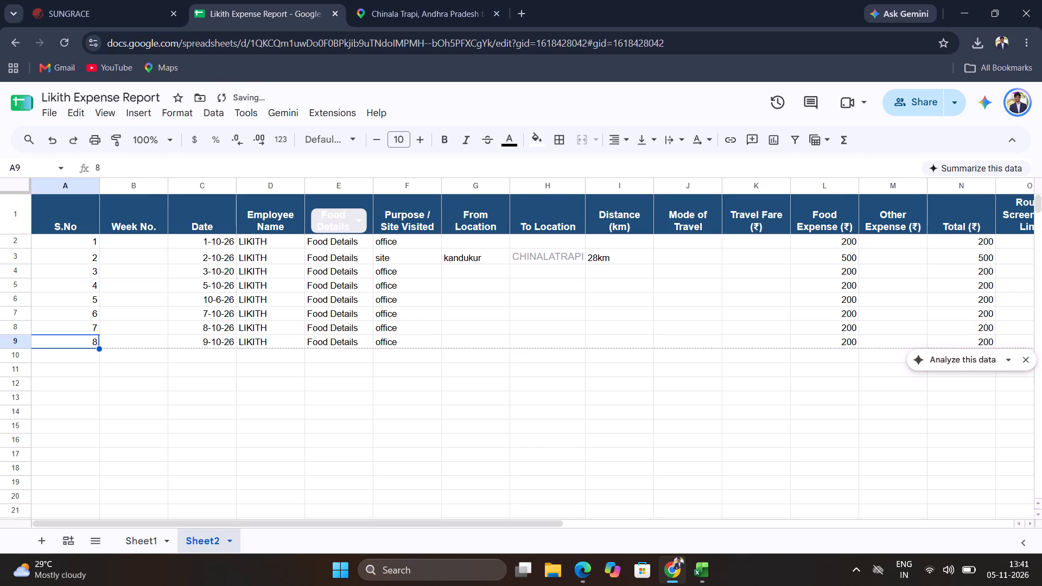
key("Down")
key("9")
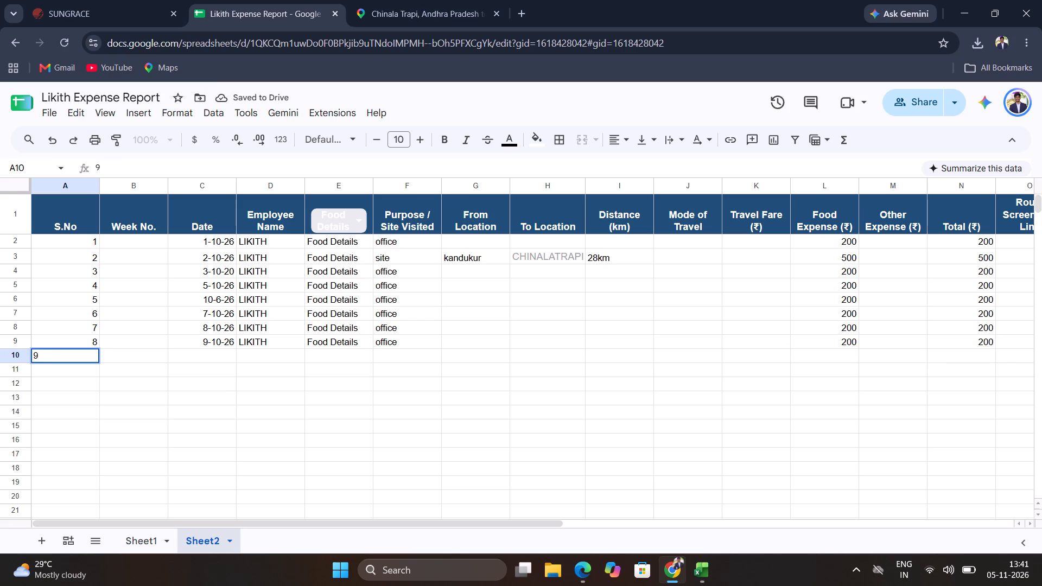
key("Right")
key("Right")
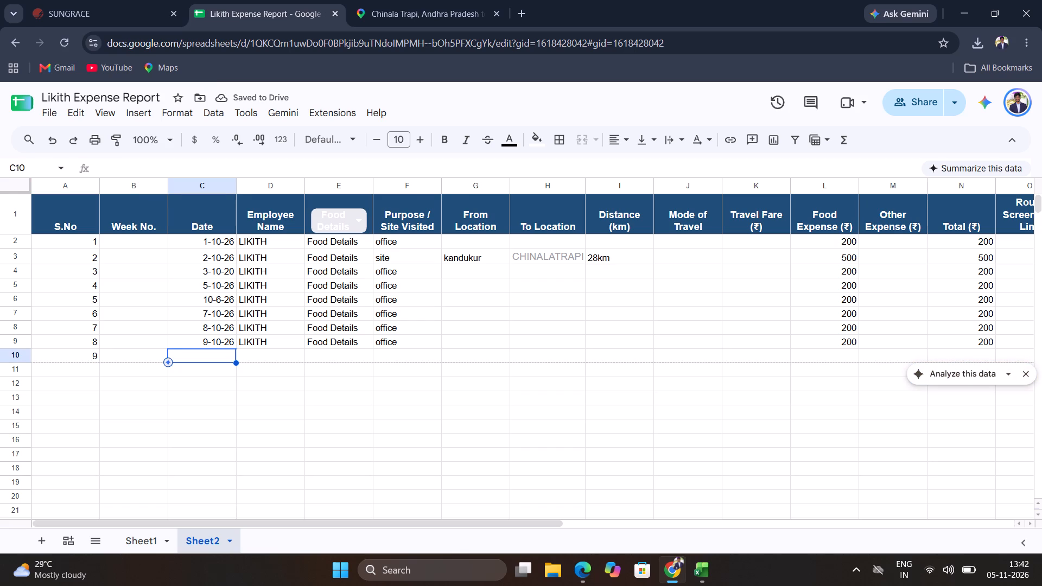
type("10-")
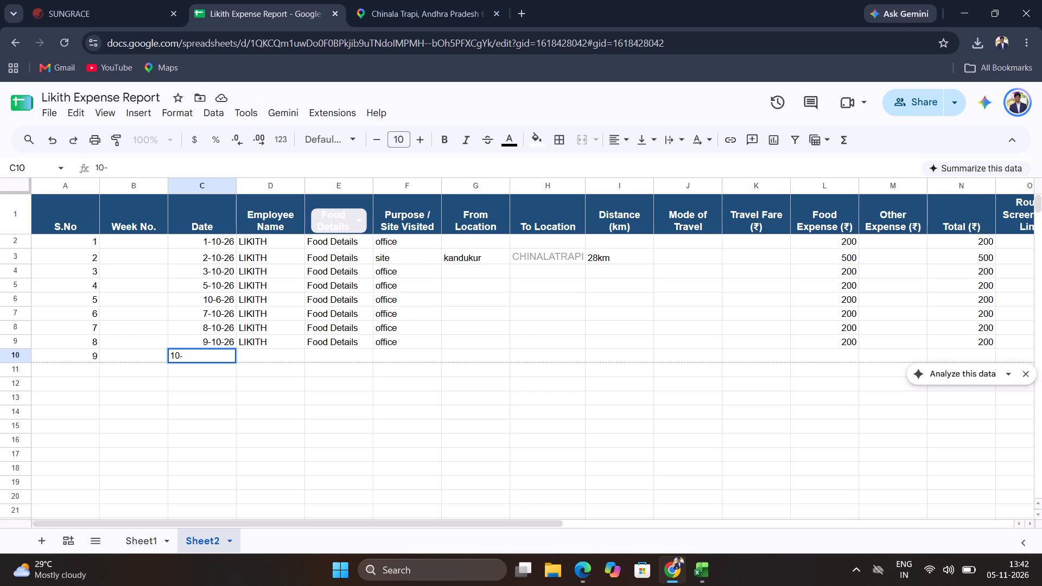
type("10-26")
key("Right")
key("Right")
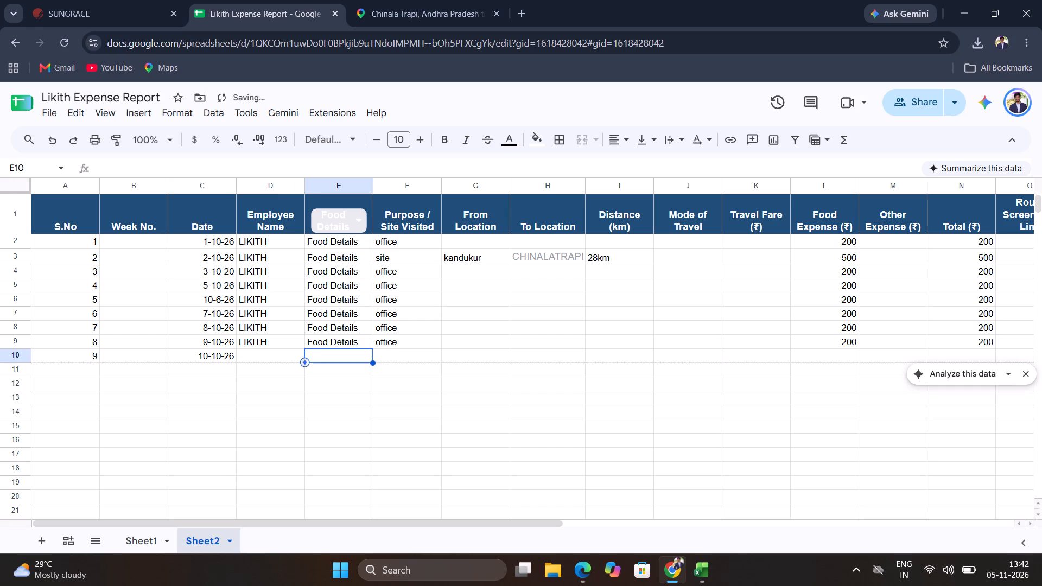
Fill row 10 with the same employee name as above, Food Details, and office as the purpose.
key("Left")
key("l")
key("Right")
key("f")
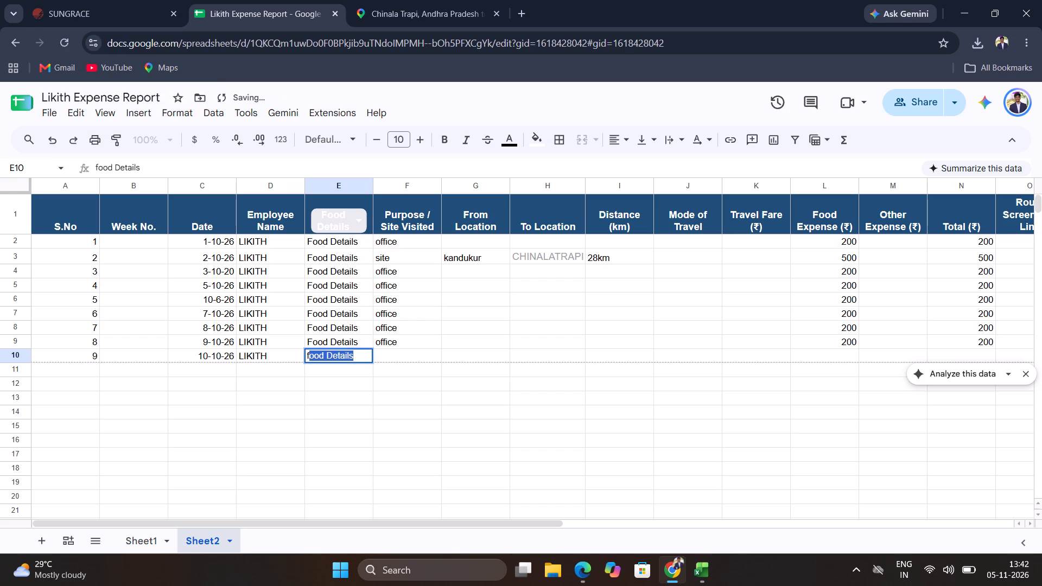
key("Right")
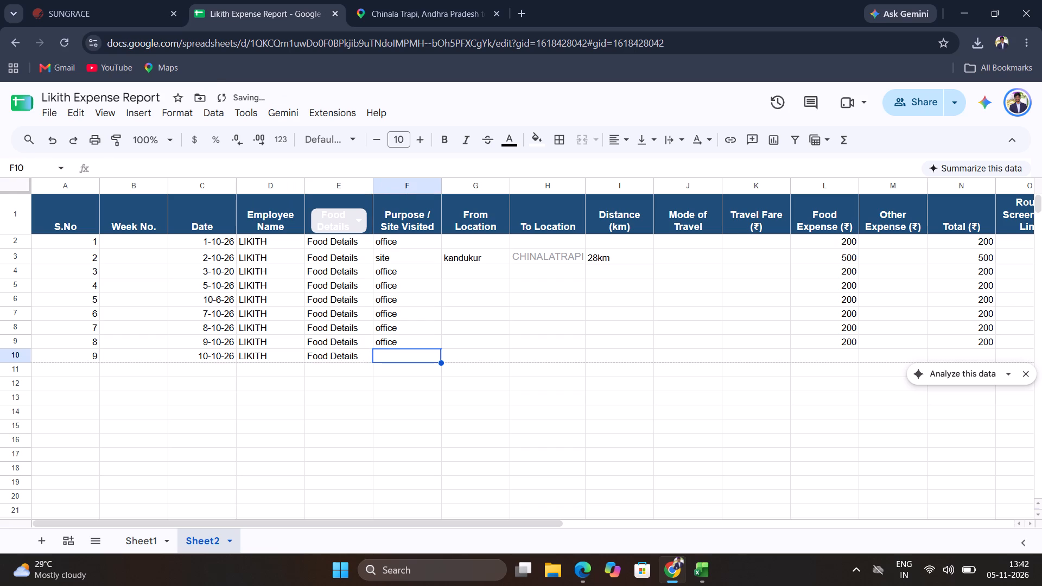
key("o")
key("Right")
Enter 200 as both the Food Expense and the Total for the ninth entry in row 10.
key("Right")
key("Right")
key("Right")
key("Right")
key("Right")
key("Right")
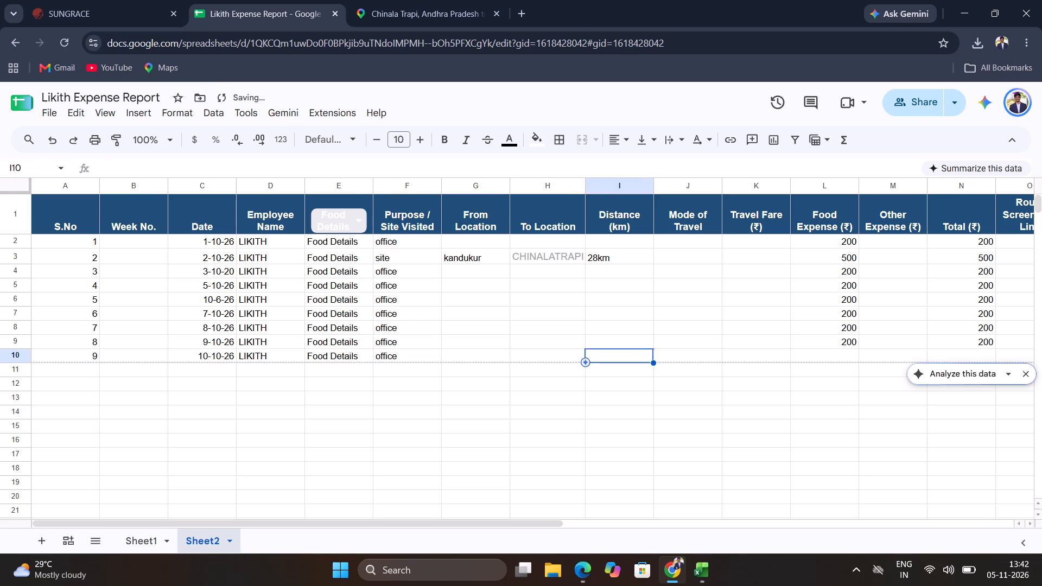
key("Left")
type("200")
key("Right")
key("Right")
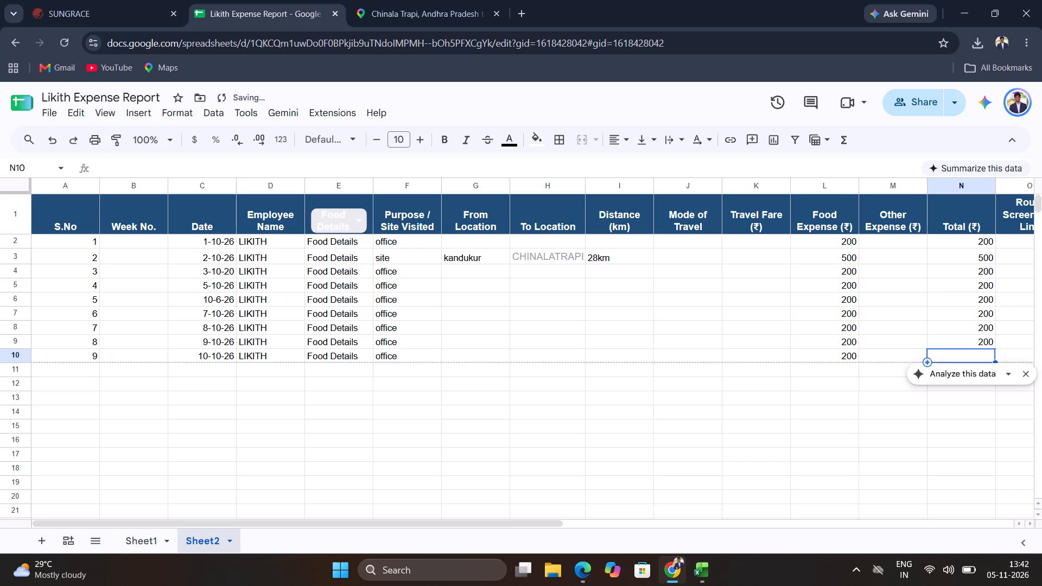
type("200")
key("Left")
Start the tenth entry in row 11 with S.No 10 and the date 11-10-26.
key("Left")
key("Left")
key("Left")
key("Left")
key("Left")
key("Left")
key("Left")
key("Left")
key("Left")
key("Left")
key("Left")
key("Left")
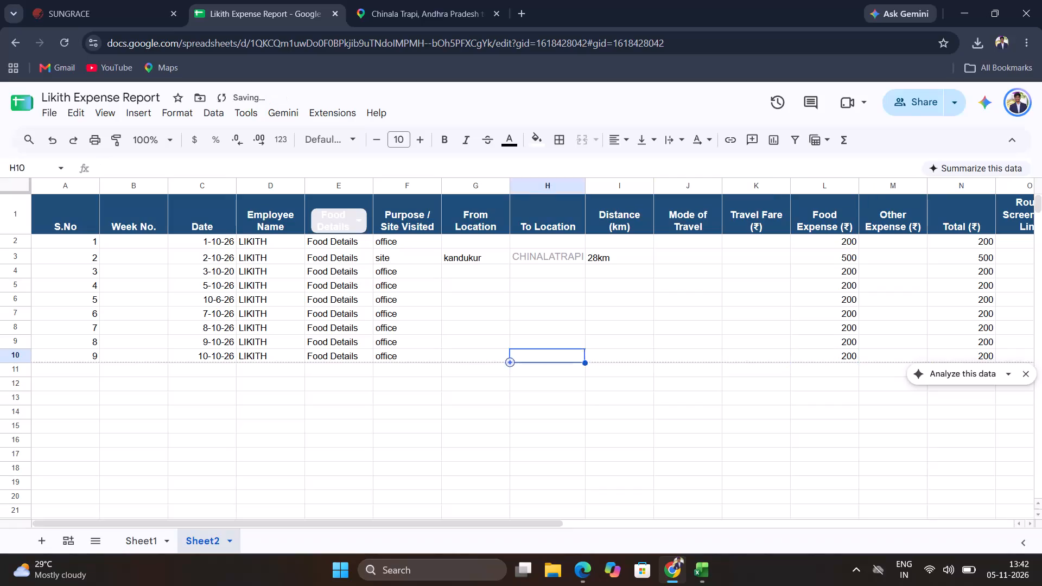
key("Down")
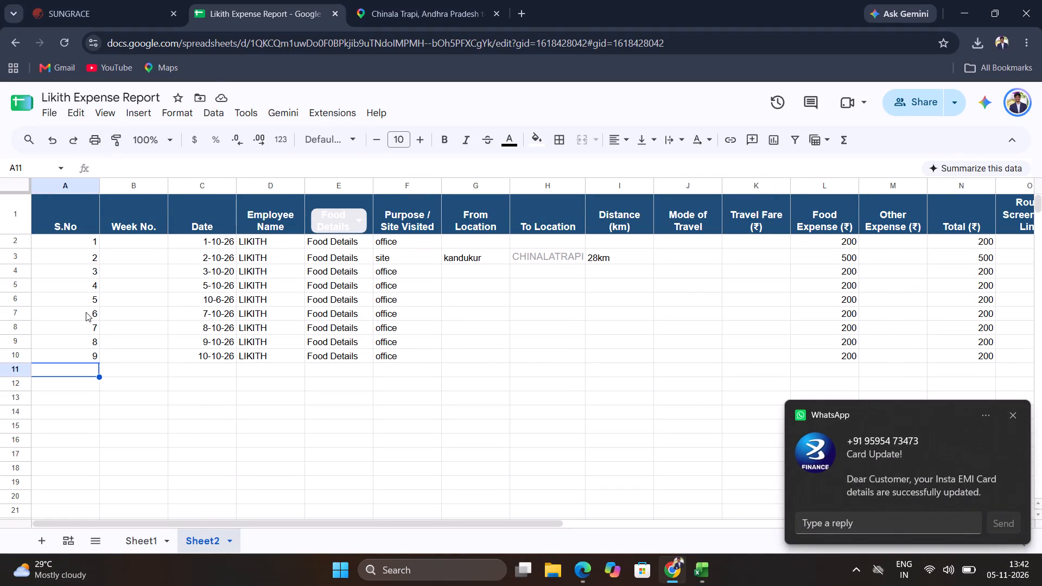
type("10")
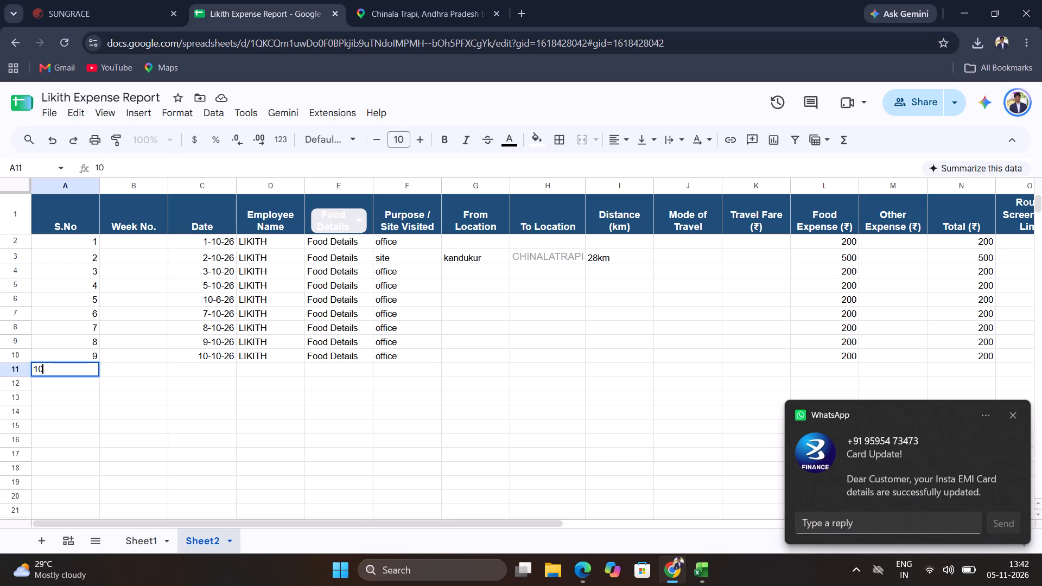
key("Right")
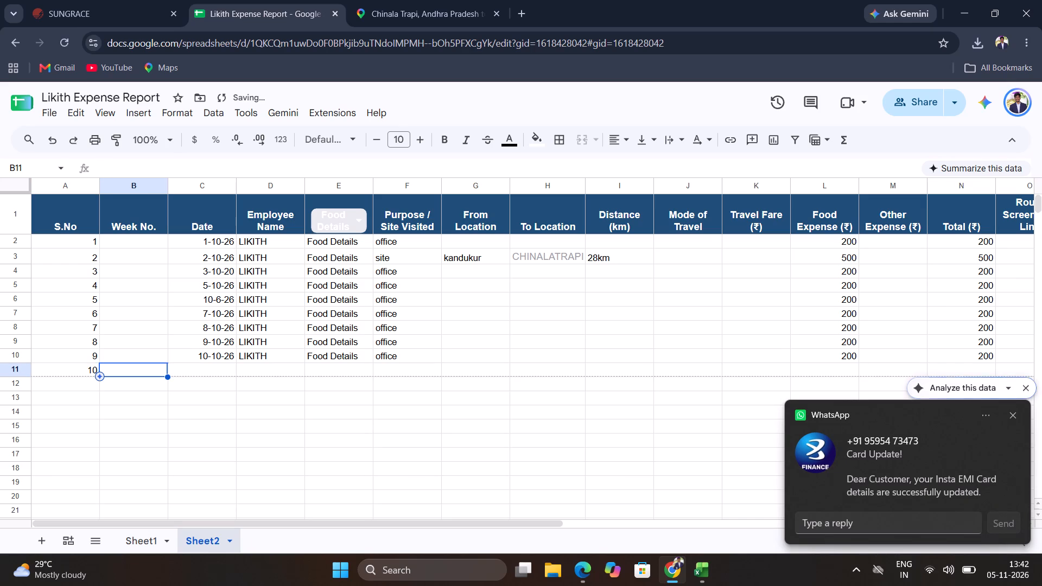
key("Right")
key("Right")
key("Left")
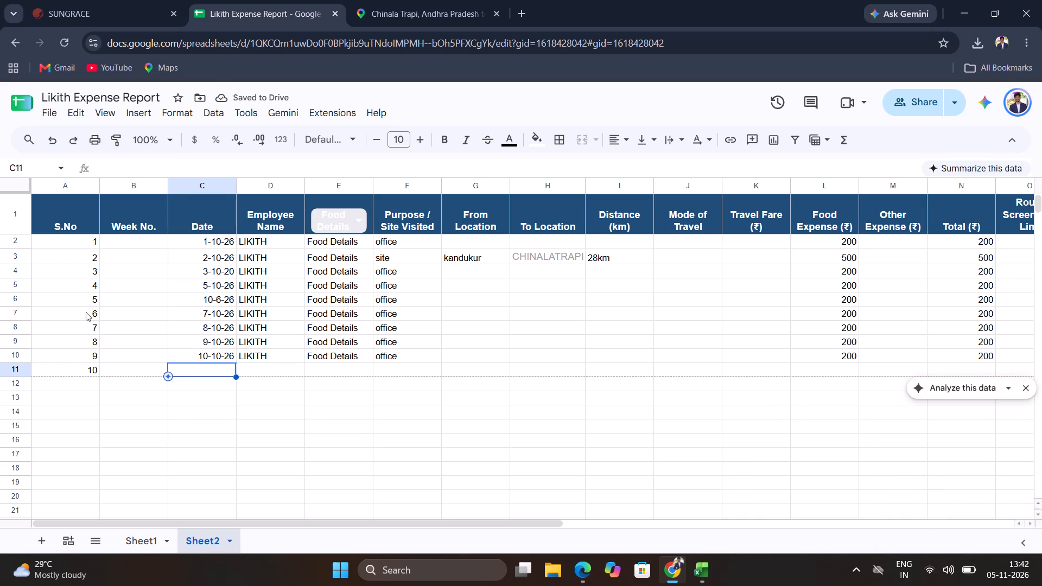
type("11-10-26")
key("Right")
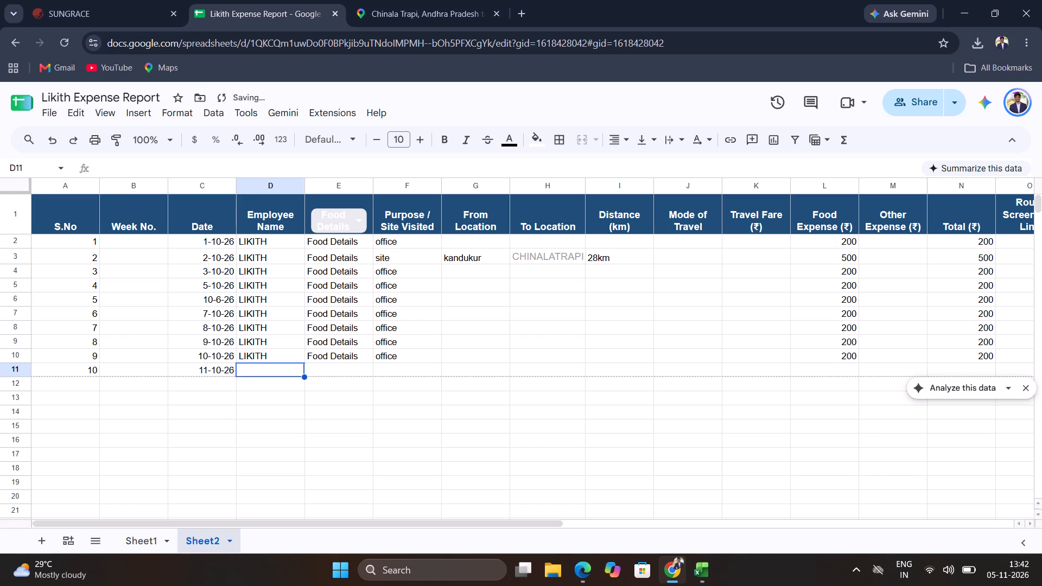
Fill row 11 with the same employee name as above, Food Details, and office as the purpose.
key("l")
key("0")
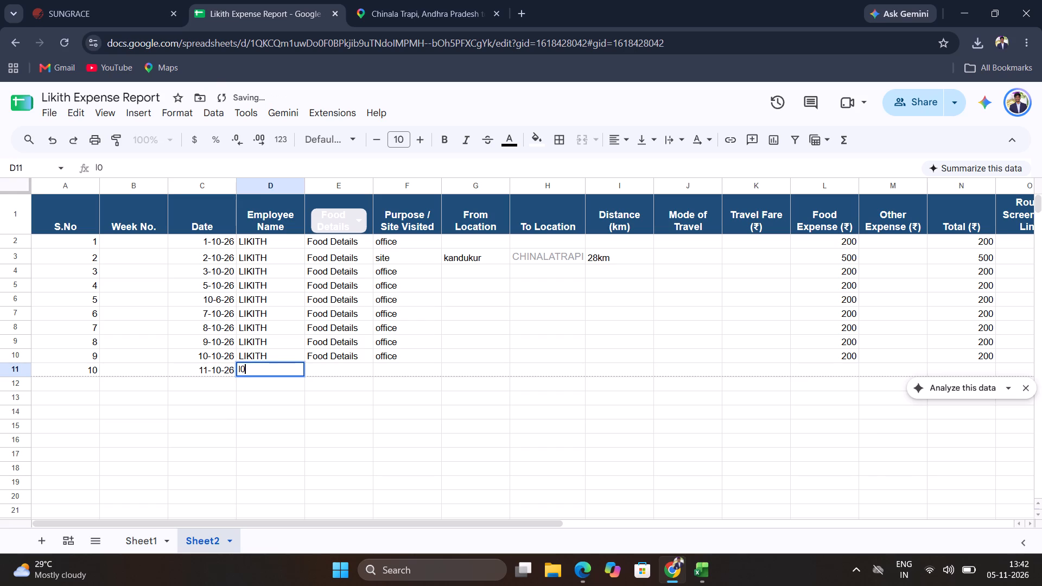
key("BackSpace")
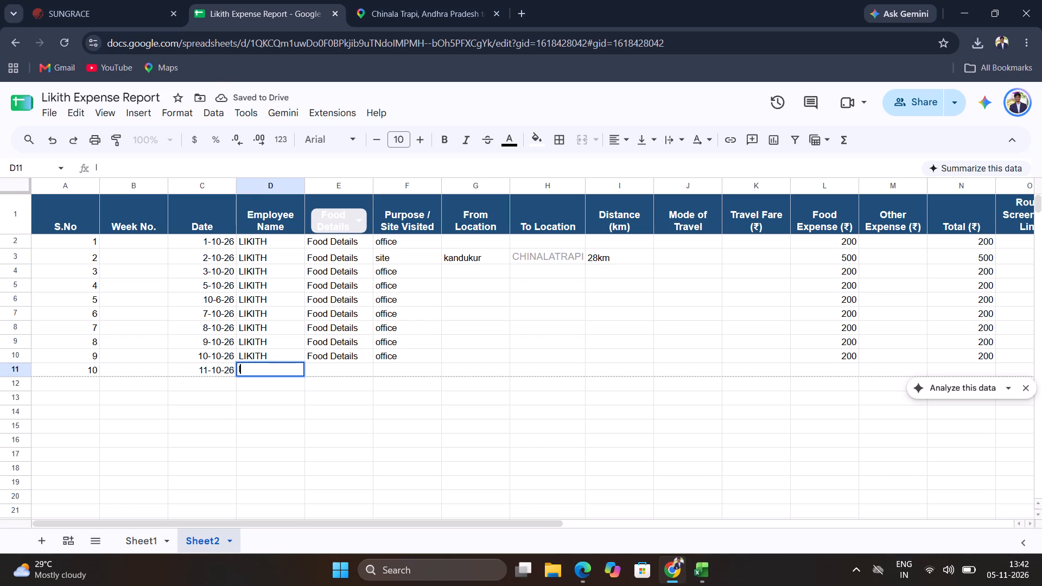
key("BackSpace")
key("l")
key("Right")
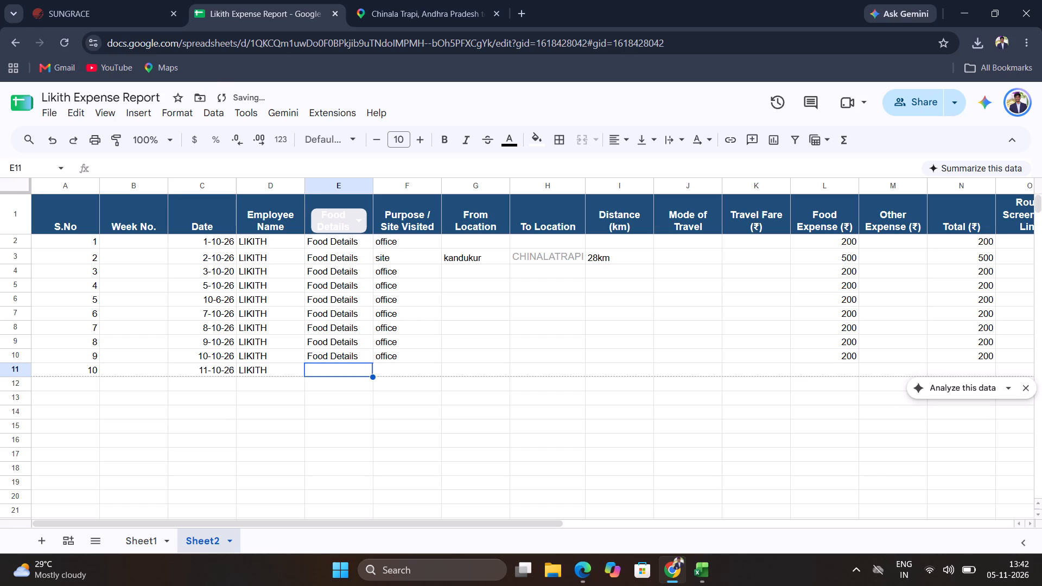
key("f")
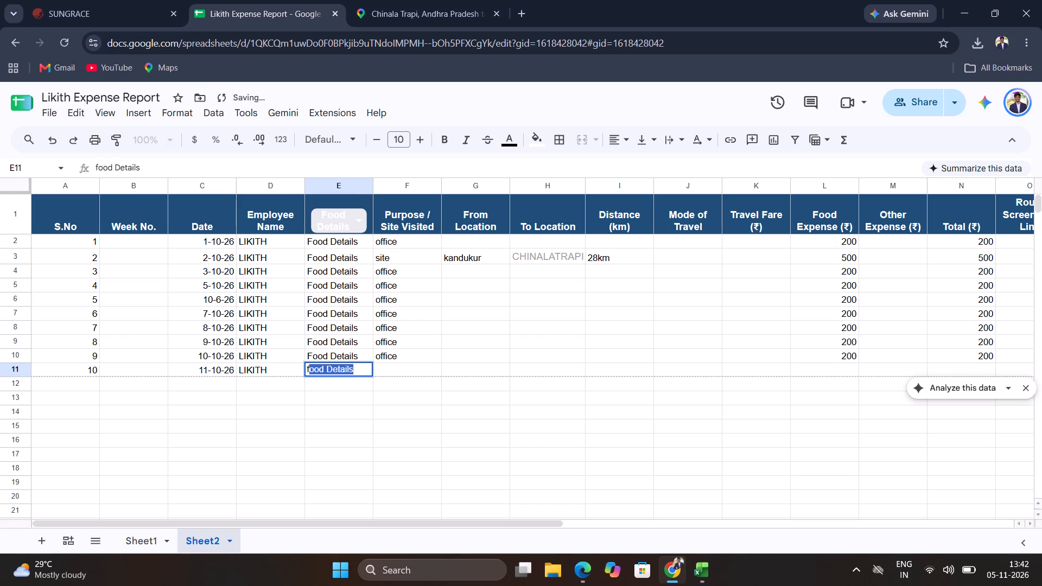
key("Right")
key("o")
key("Right")
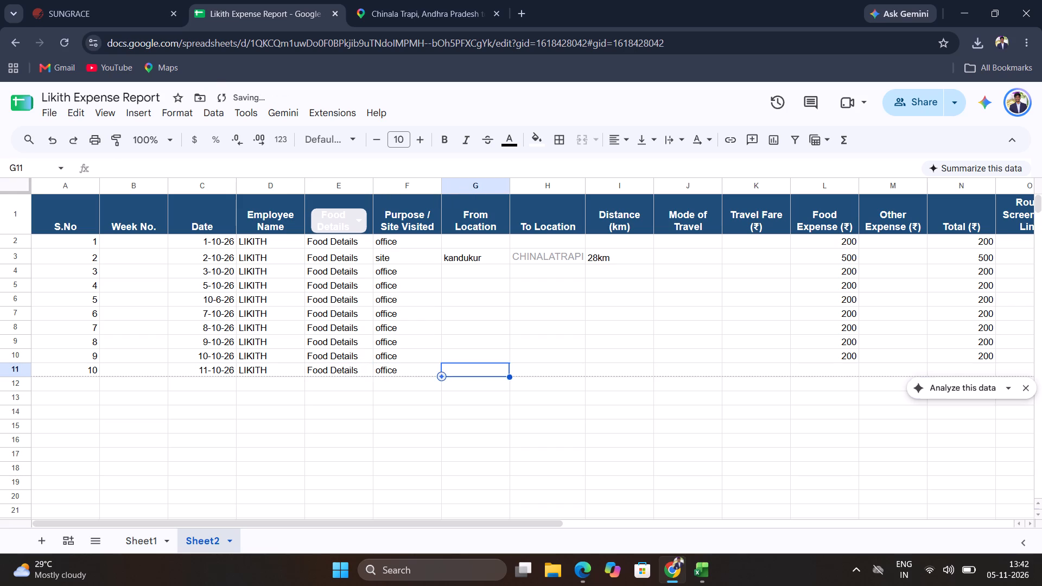
Enter 200 as both the Food Expense and the Total for the tenth entry in row 11.
key("Right")
key("Right")
key("Right")
key("Right")
key("Right")
type("200")
key("Right")
key("Right")
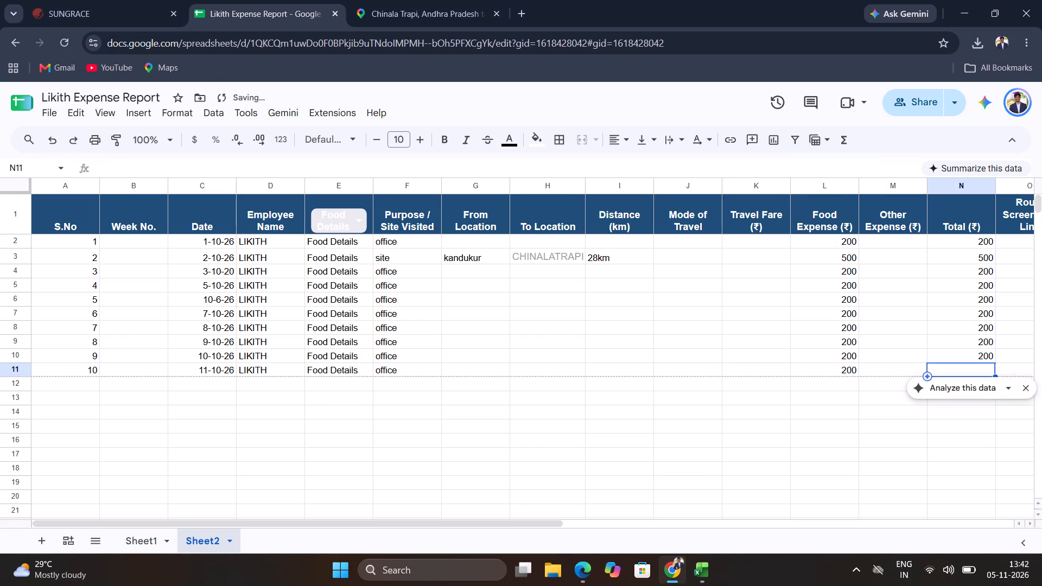
type("200")
key("Left")
Start the eleventh entry in row 12 with S.No 11 and the date 12-10-26.
key("Left")
key("Left")
key("Left")
key("Left")
key("Left")
key("Left")
key("Left")
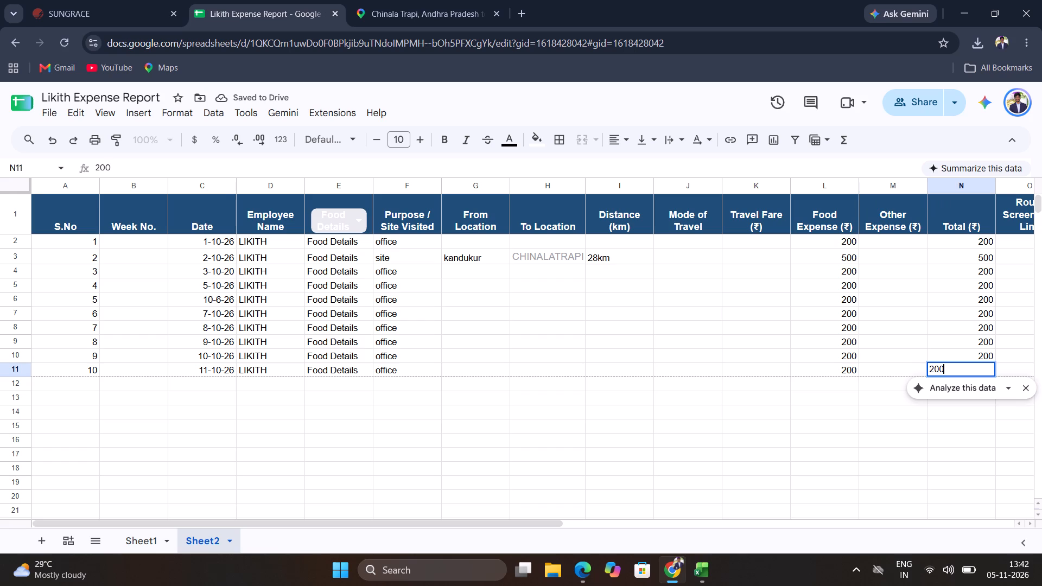
scroll(86, 312, "down", 7)
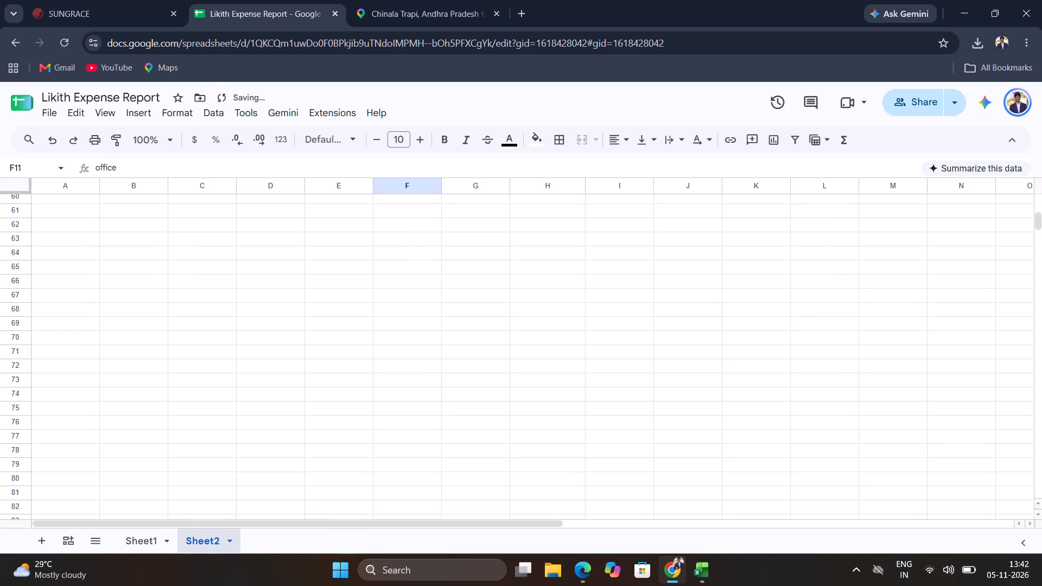
scroll(86, 312, "up", 4)
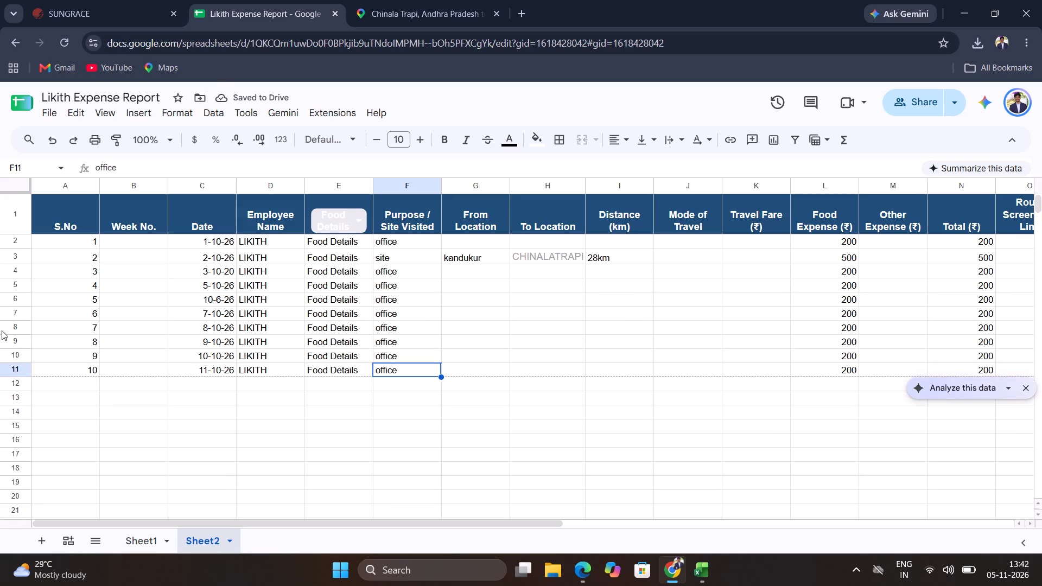
left_click(74, 385)
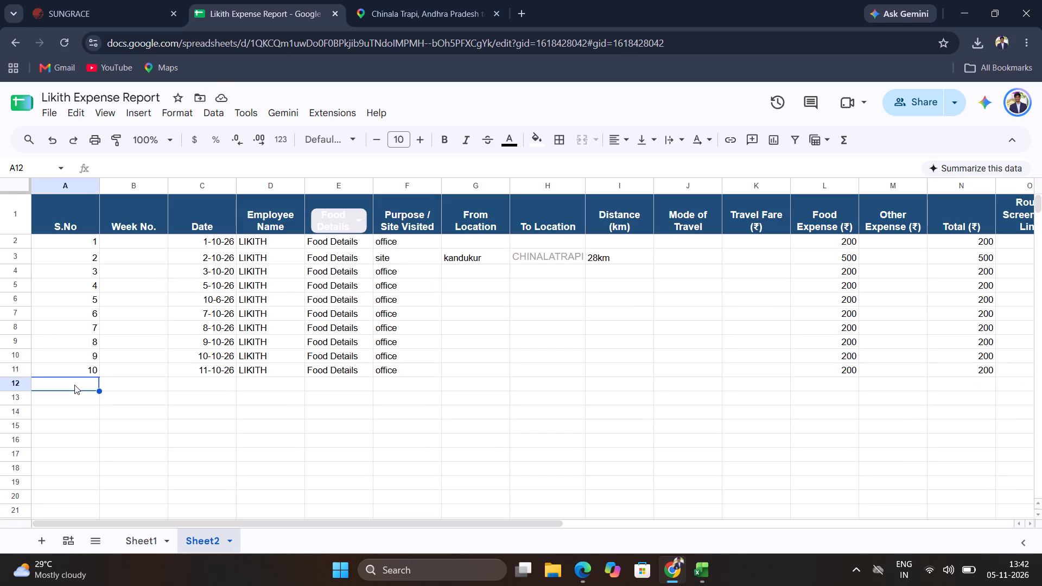
type("11")
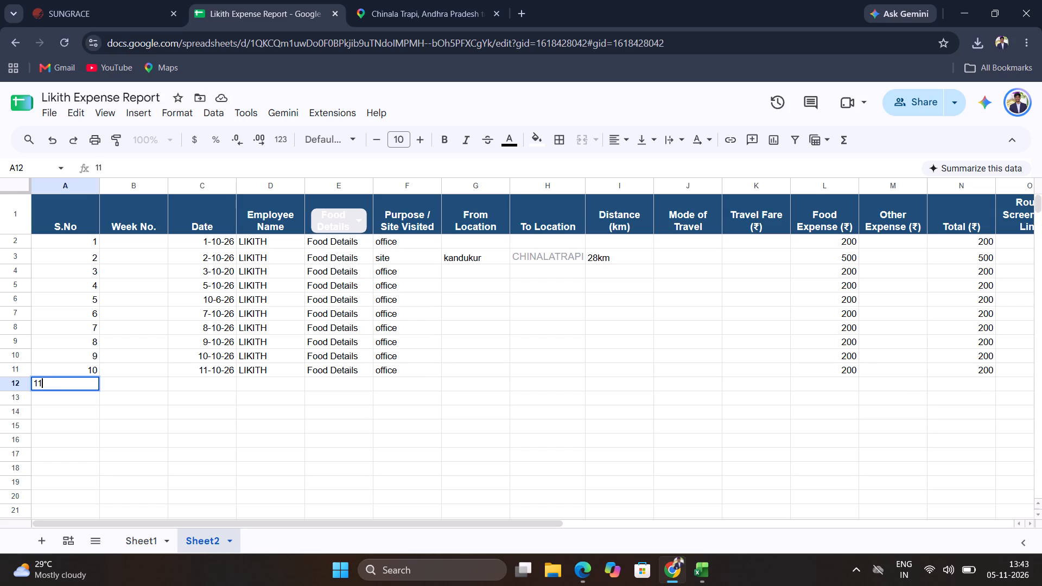
key("Right")
key("Right")
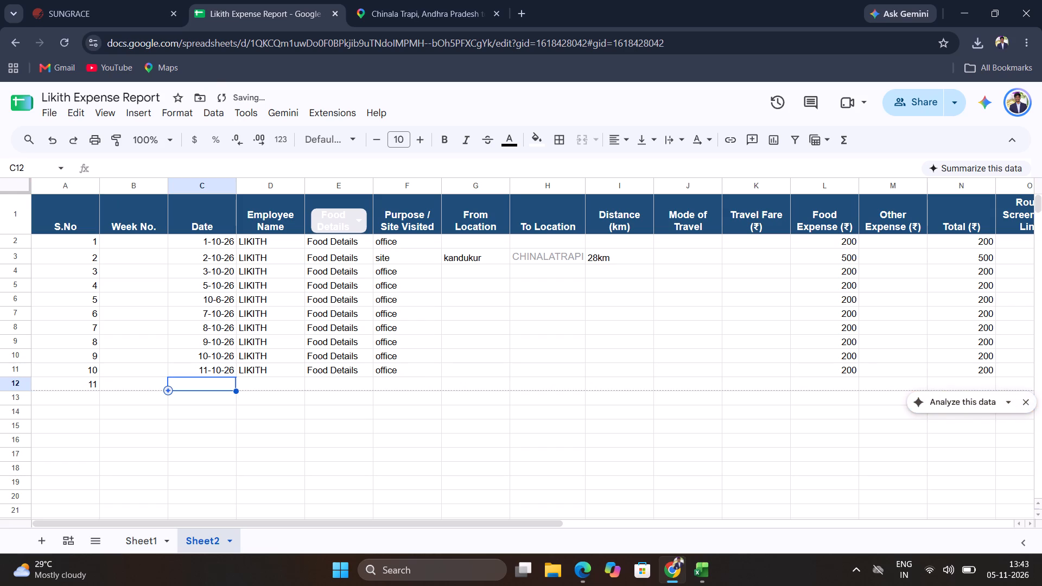
type("12-10-26")
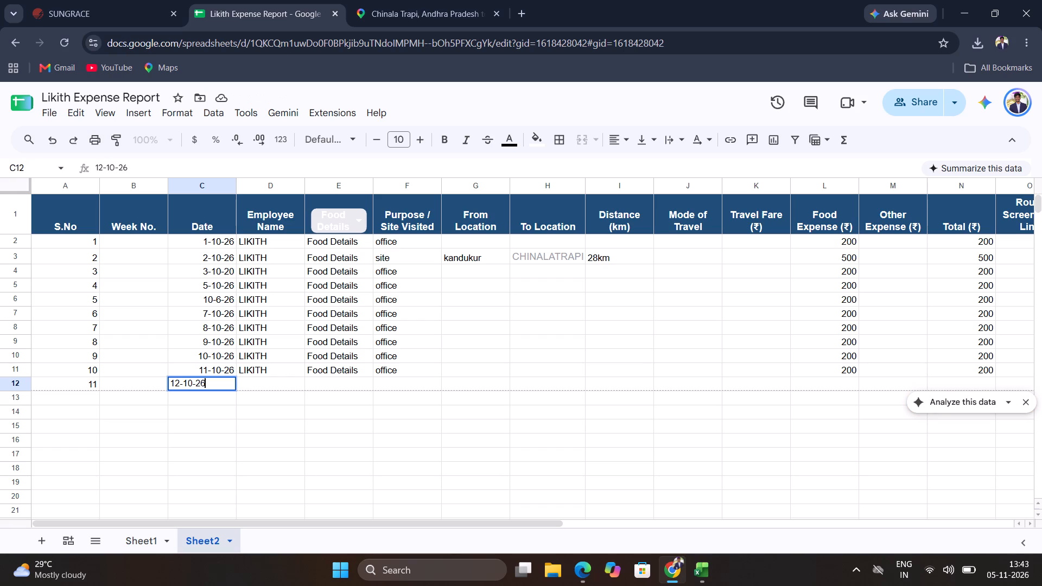
key("Right")
Fill row 12 with the same employee name as above, Food Details, and office as the purpose.
key("l")
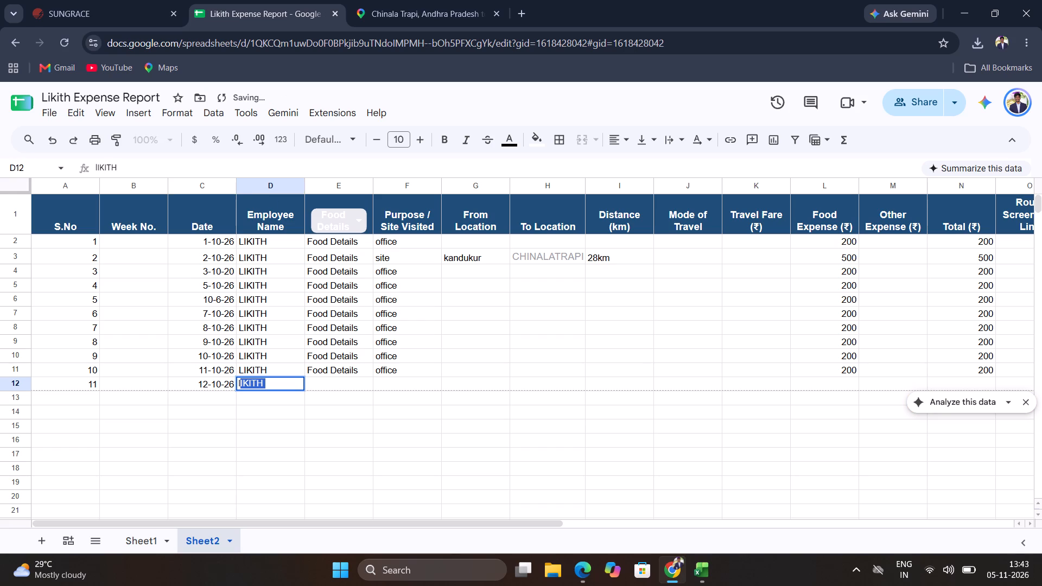
key("Right")
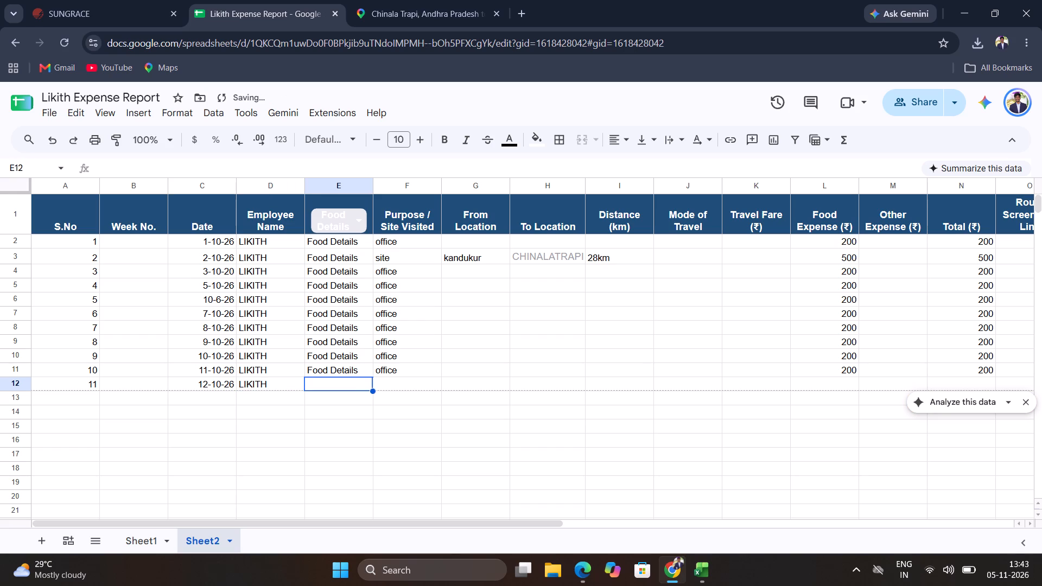
key("f")
key("Right")
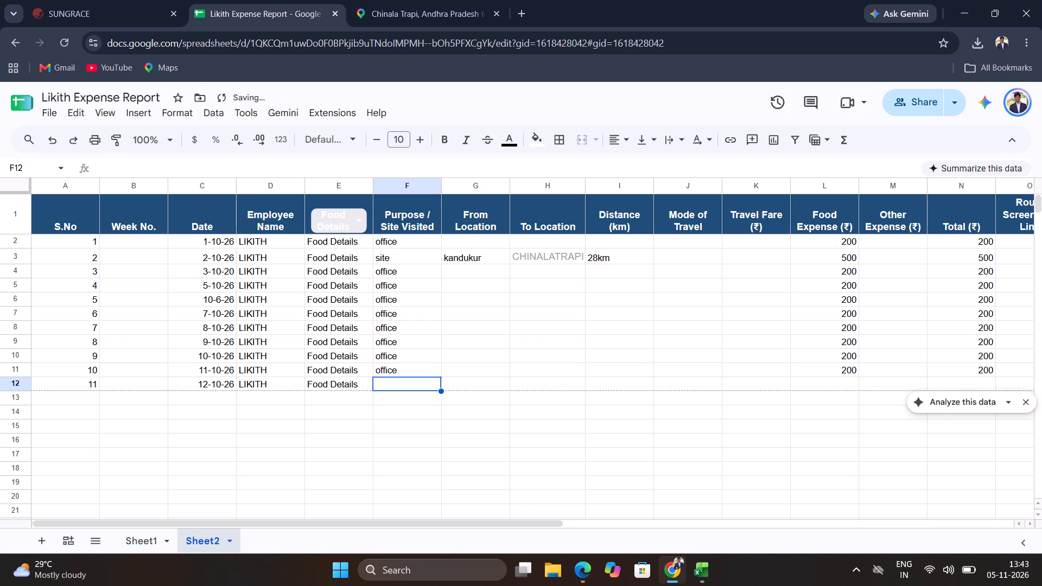
key("o")
key("Right")
Enter 200 as both the Food Expense and the Total for the eleventh entry in row 12.
key("Right")
key("Right")
key("Right")
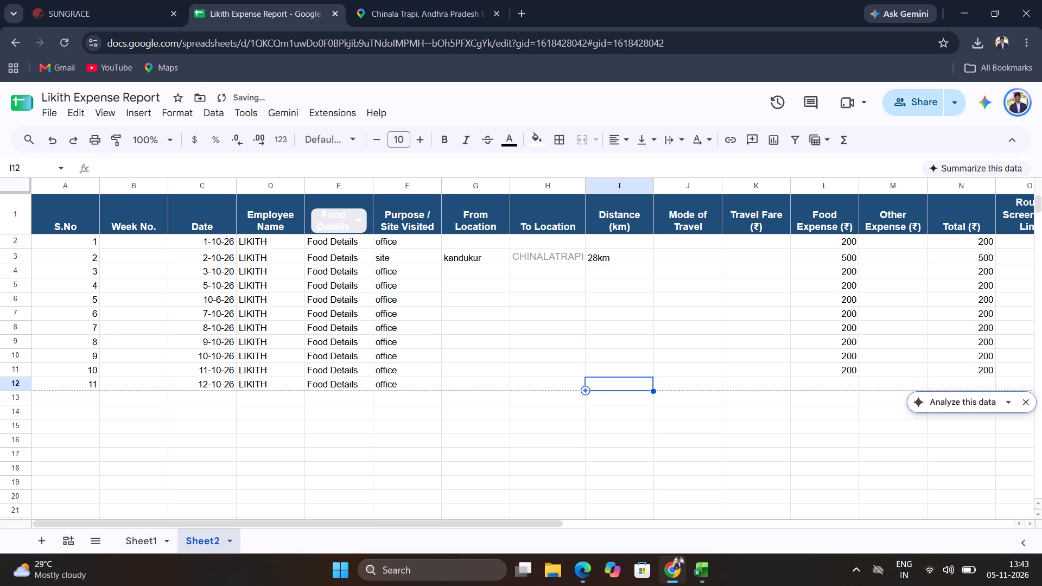
key("Right")
key("Right")
key("Right")
key("Left")
type("200")
key("Right")
key("Right")
key("Right")
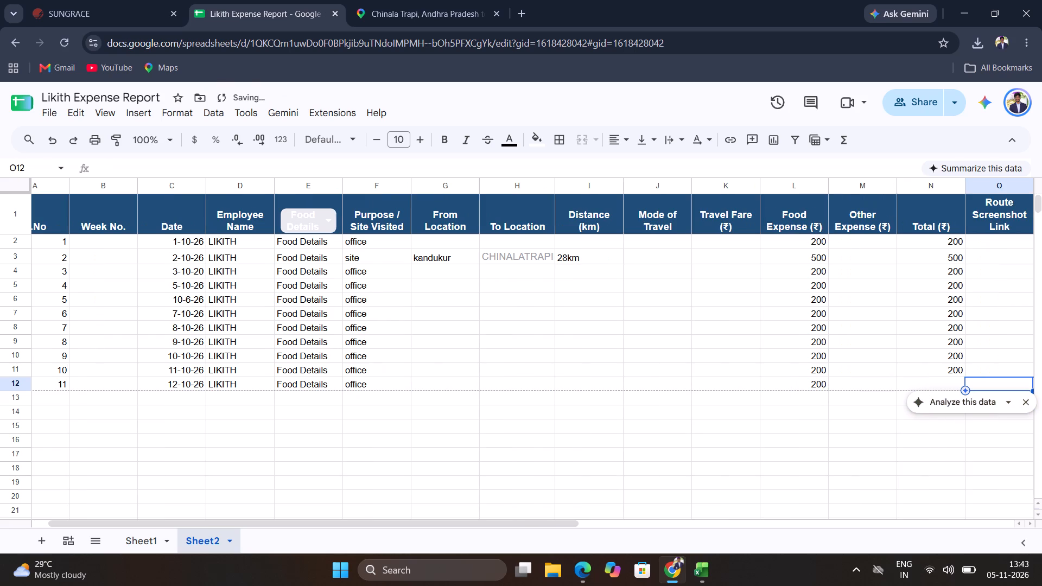
key("Left")
type("20")
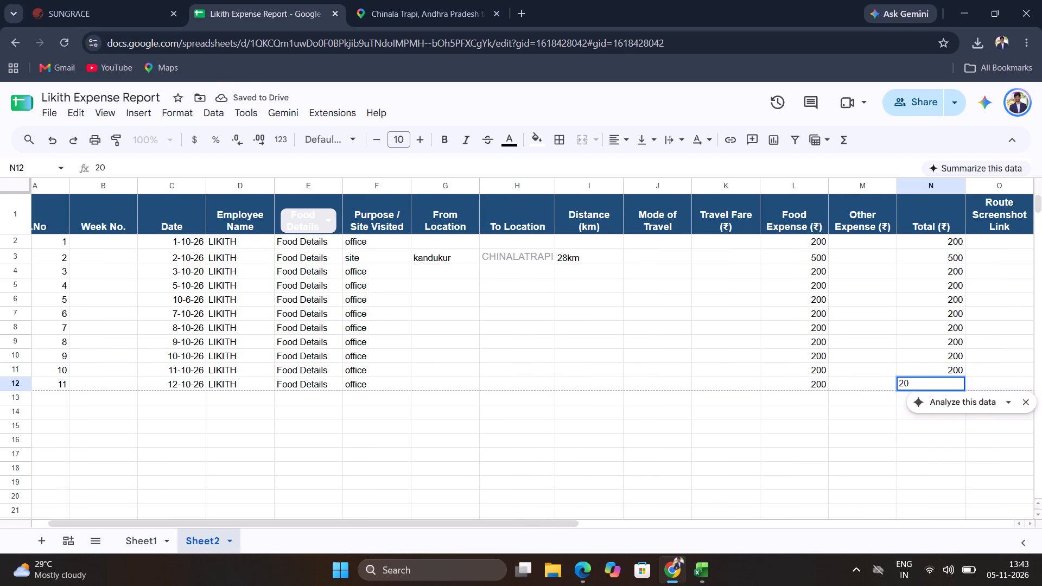
key("0")
key("Left")
Start the twelfth entry in row 13 with the date 13-10-26, leaving its S.No blank.
key("Left")
key("Left")
key("Left")
key("Left")
key("Left")
key("Left")
key("Left")
key("Left")
key("Left")
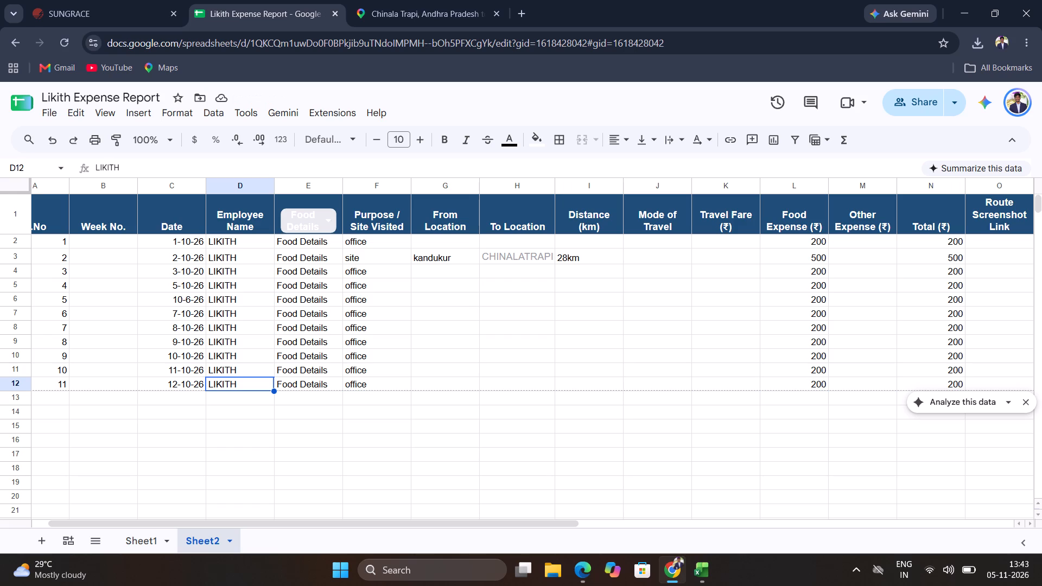
key("Down")
key("Left")
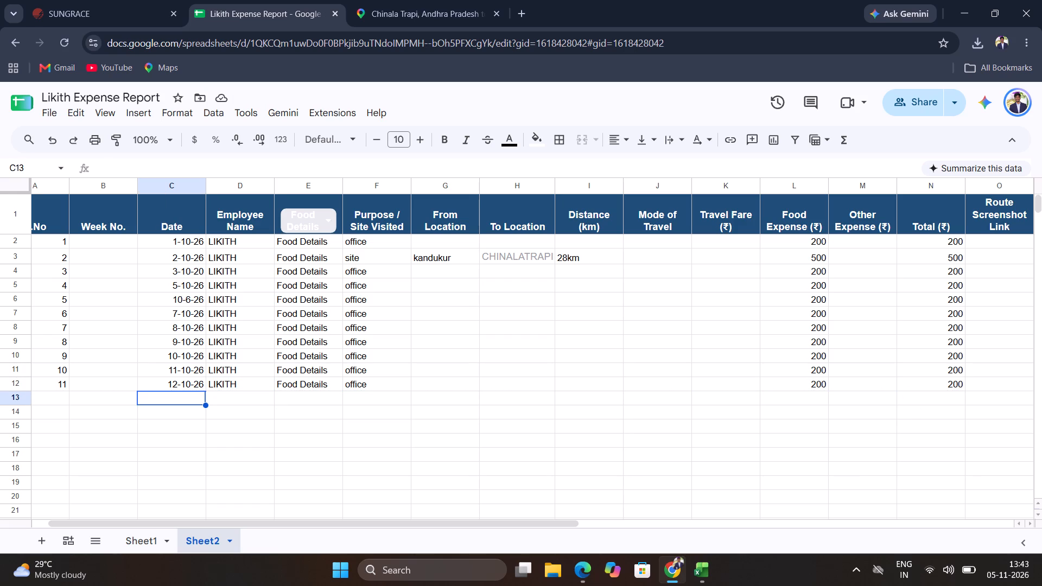
type("13-10-26")
key("Right")
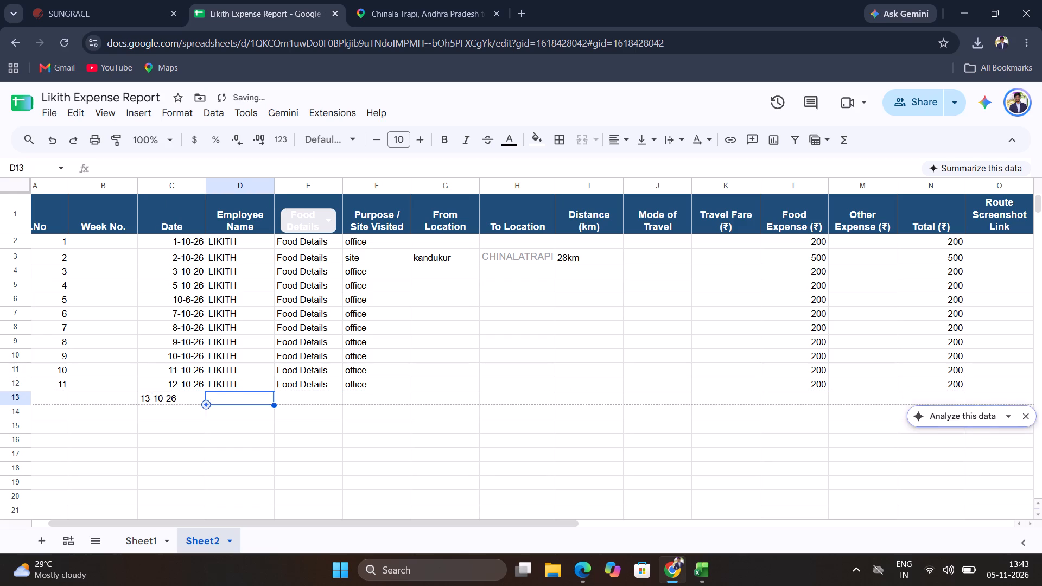
Fill row 13 with the same employee name as above, Food Details, and office as the purpose.
key("l")
key("Right")
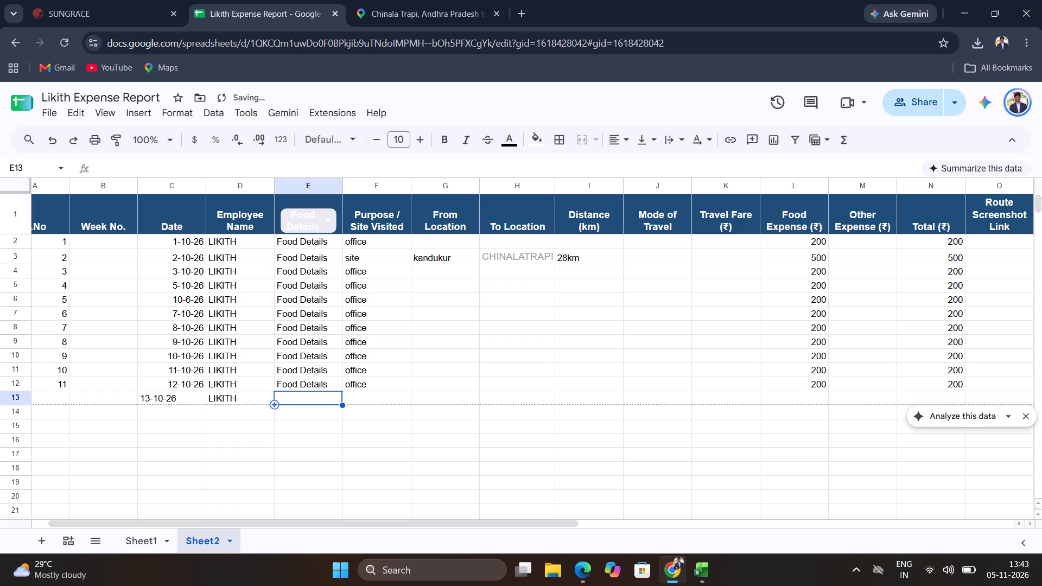
key("f")
key("Right")
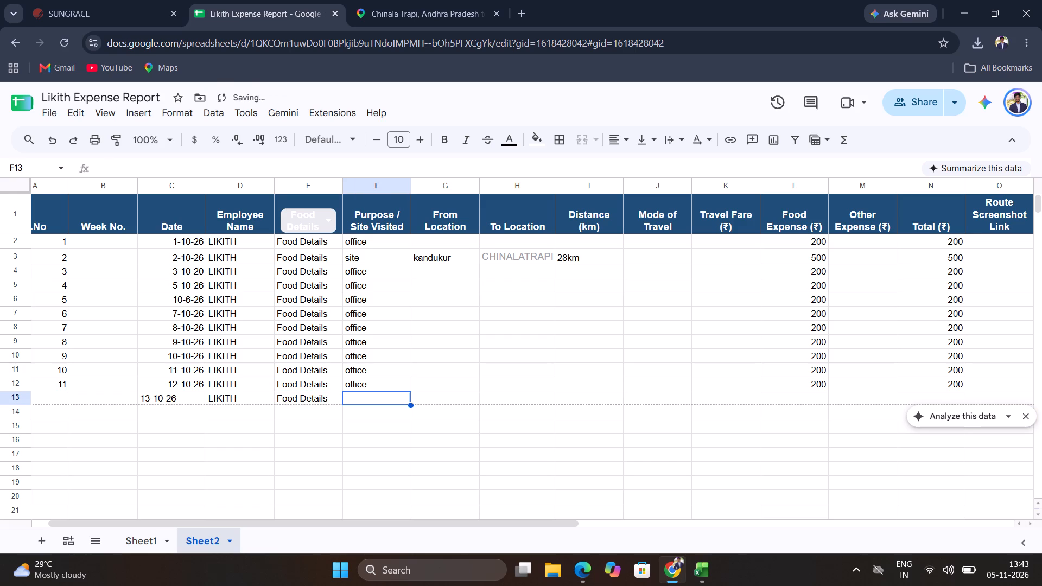
key("o")
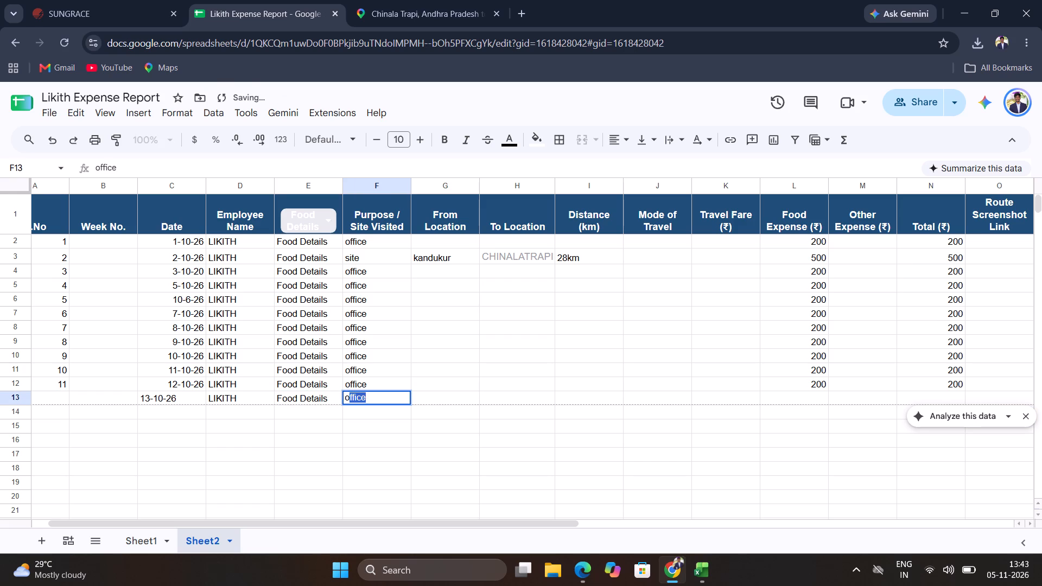
Enter 200 as both the Food Expense and the Total for the 13-10-26 entry in row 13, leaving Other Expense blank.
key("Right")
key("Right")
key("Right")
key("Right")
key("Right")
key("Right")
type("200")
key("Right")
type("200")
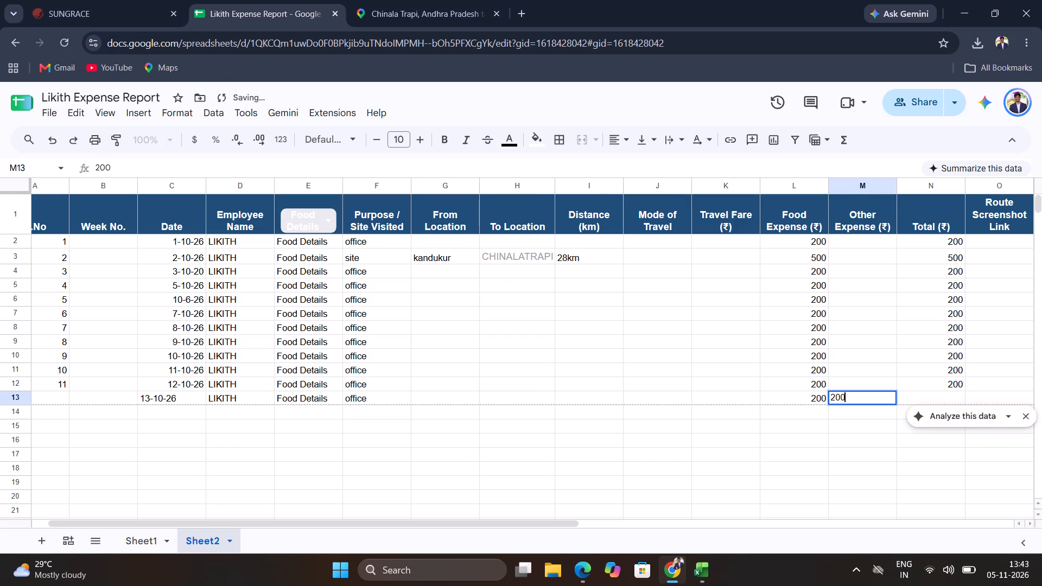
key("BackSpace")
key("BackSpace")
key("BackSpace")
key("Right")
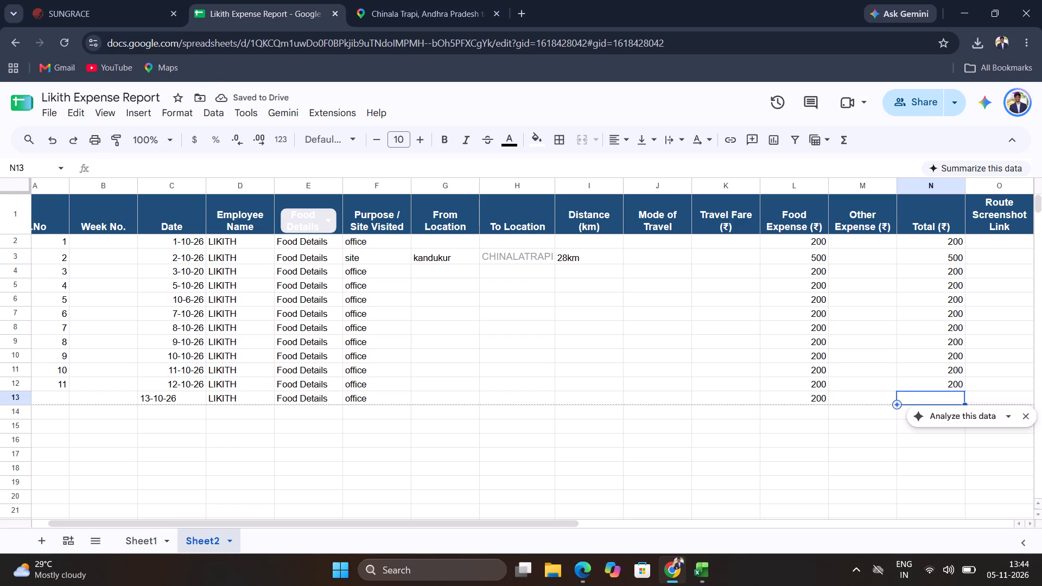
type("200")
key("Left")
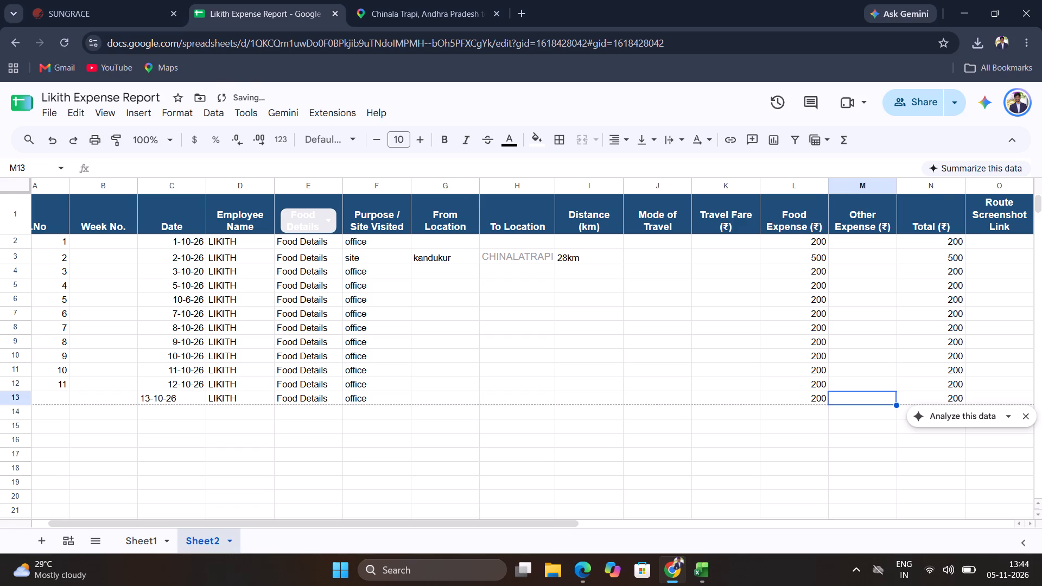
Fill in the missing S.No of row 13 with 12.
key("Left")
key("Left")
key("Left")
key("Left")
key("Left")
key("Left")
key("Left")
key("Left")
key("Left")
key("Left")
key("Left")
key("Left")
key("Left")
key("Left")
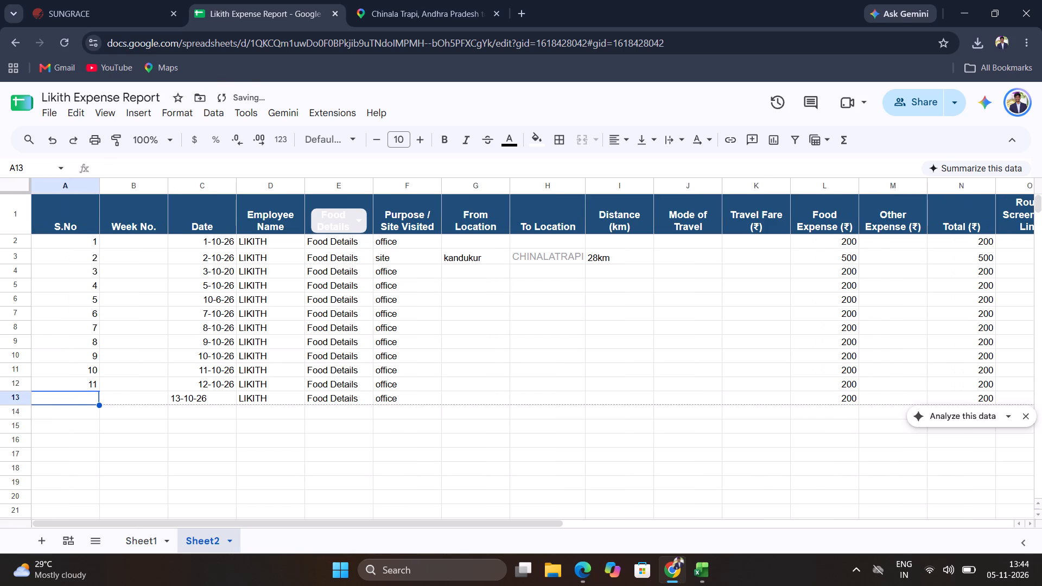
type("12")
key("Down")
Start the thirteenth entry in row 14 with S.No 13 and 14 in the Date column, leaving Week No. blank.
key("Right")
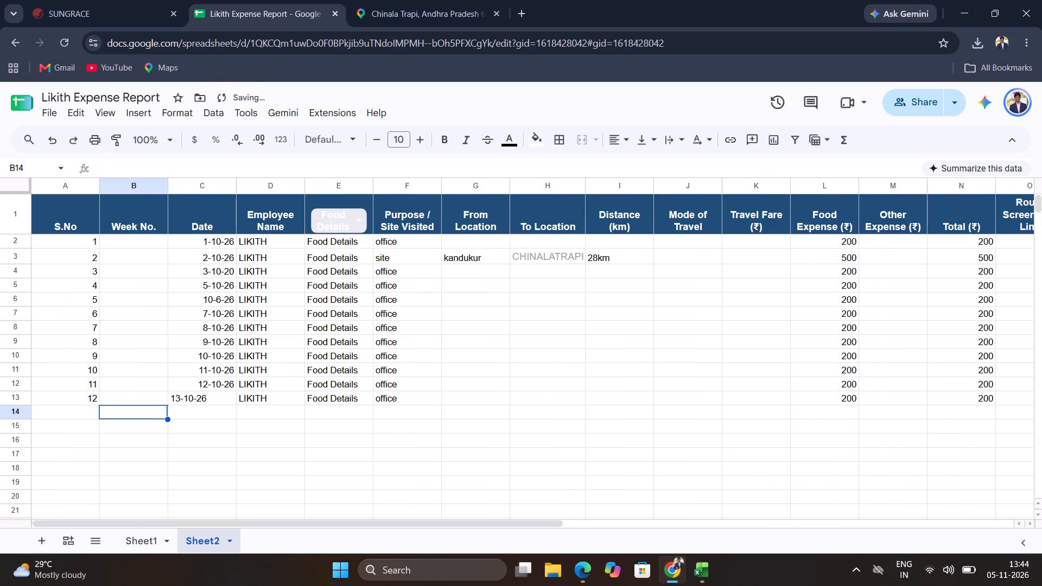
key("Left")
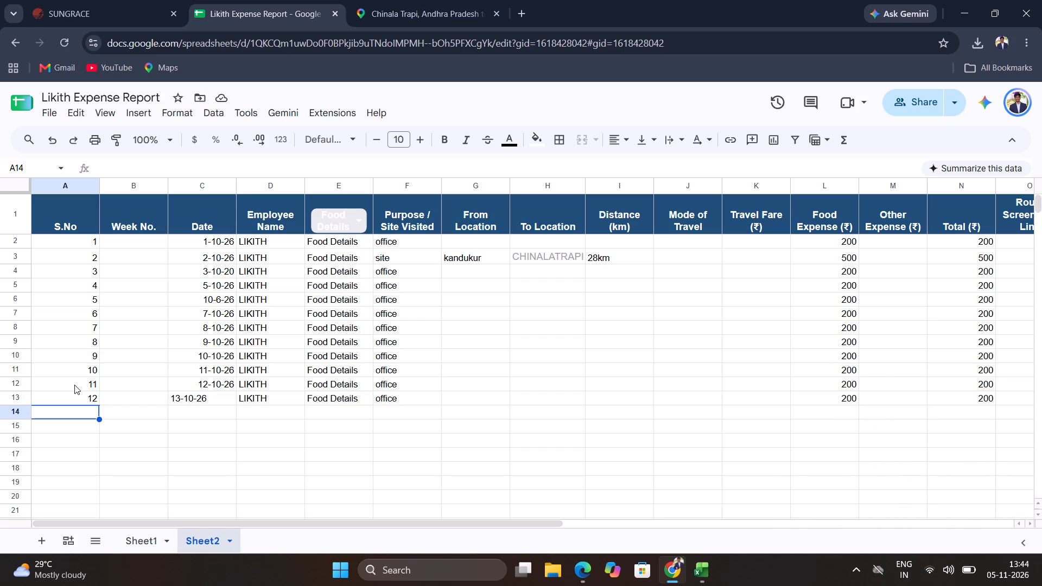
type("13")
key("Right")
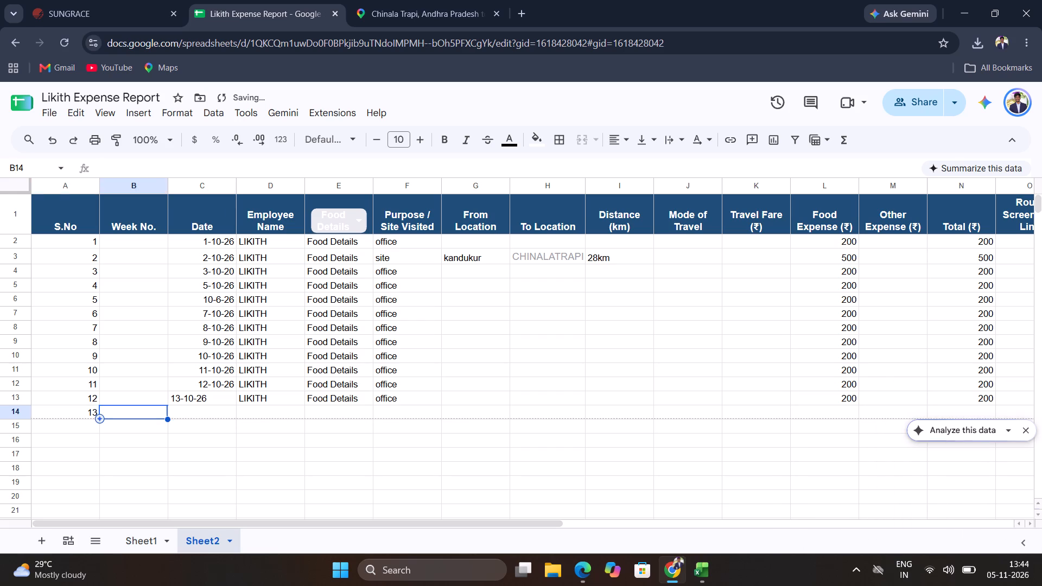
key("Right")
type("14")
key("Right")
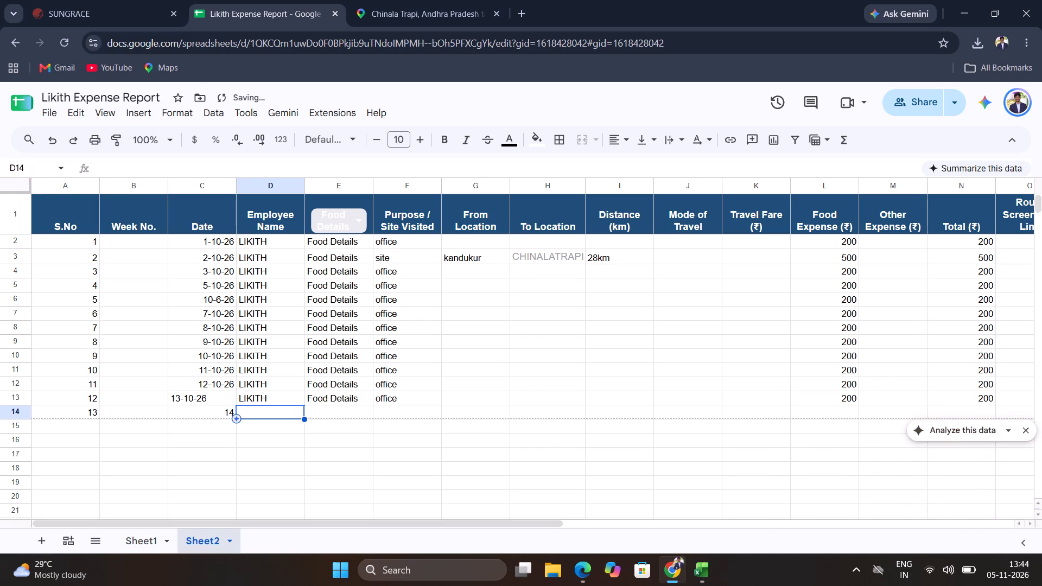
Replace the incomplete date of the thirteenth entry in row 14 with 14-10-26.
key("Left")
key("BackSpace")
type("14-10-26")
key("Right")
Fill row 14 with the same employee name as above, Food Details, and office as the purpose.
key("l")
key("Right")
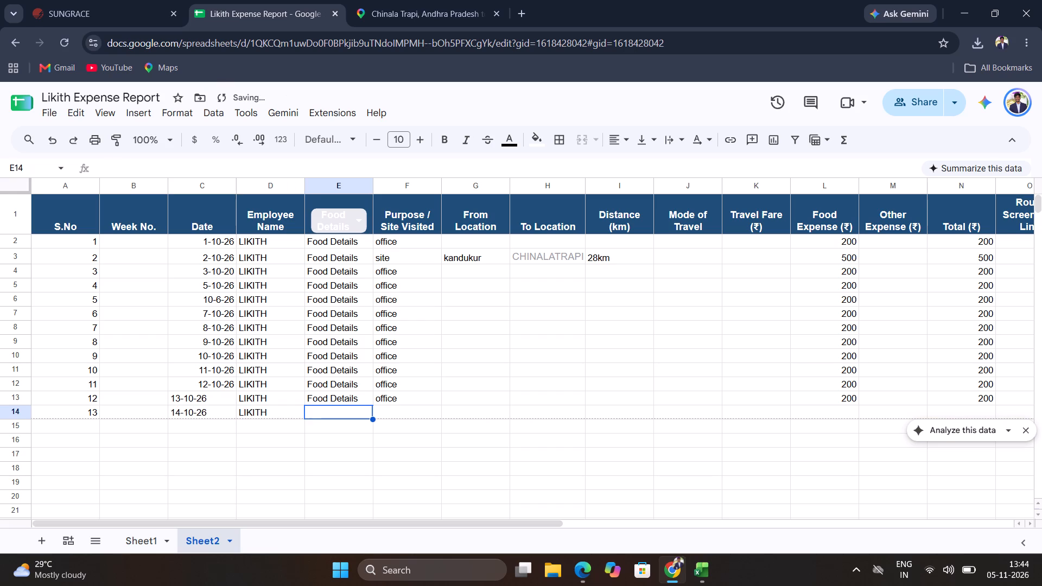
key("f")
key("Right")
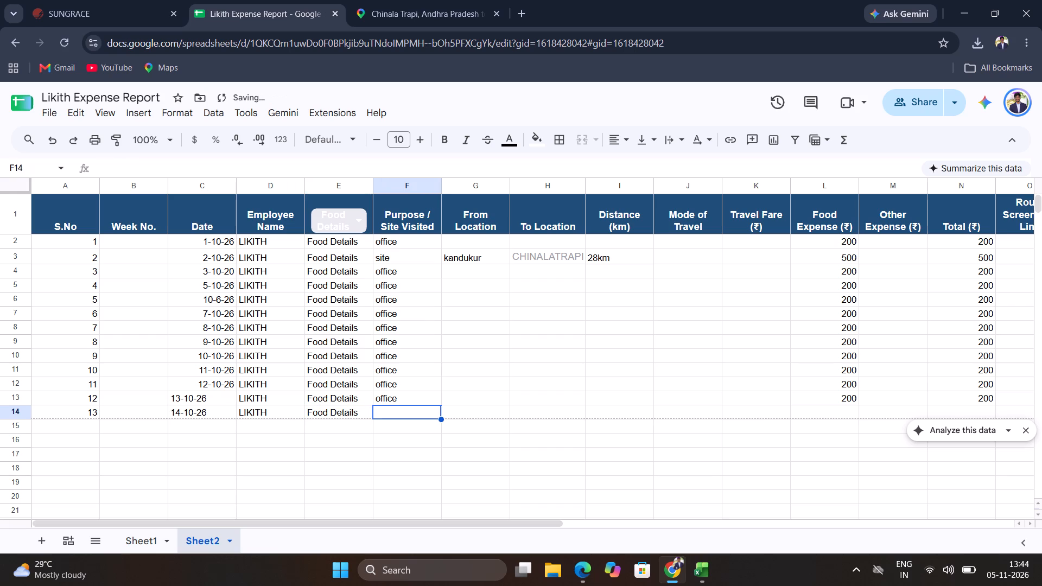
key("o")
key("Right")
Enter 200 as both the Food Expense and the Total for the thirteenth entry in row 14.
key("Right")
key("Right")
key("Right")
key("Right")
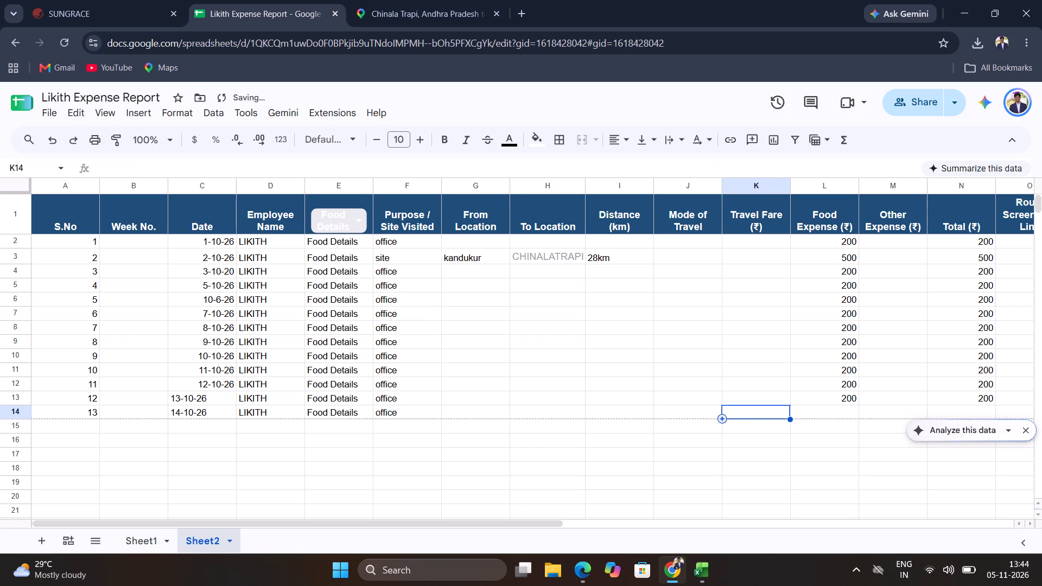
key("Right")
type("200")
key("Right")
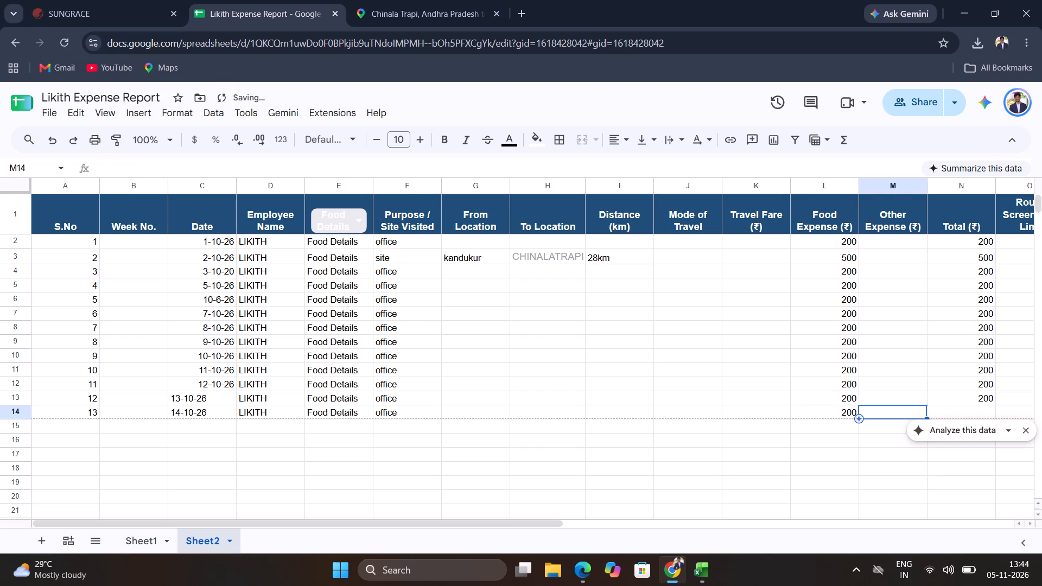
key("Right")
type("200")
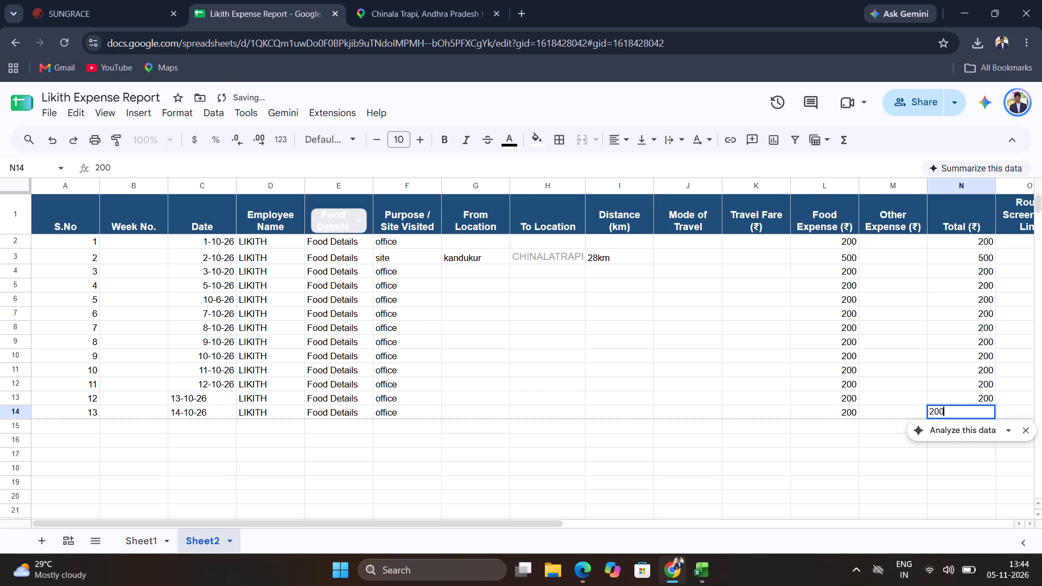
key("Down")
Start the fourteenth entry in row 15 with S.No 14 and the date 15-10-26.
key("Left")
key("Left")
key("Left")
key("Left")
key("Left")
key("Left")
key("Left")
key("Left")
key("Left")
key("Left")
key("Left")
key("Left")
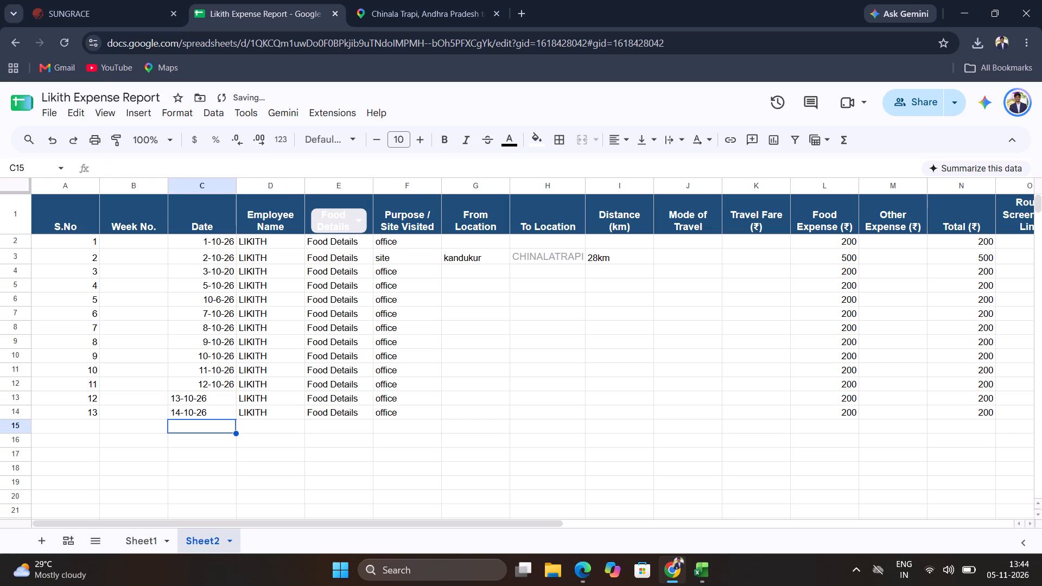
key("Left")
type("14")
key("Right")
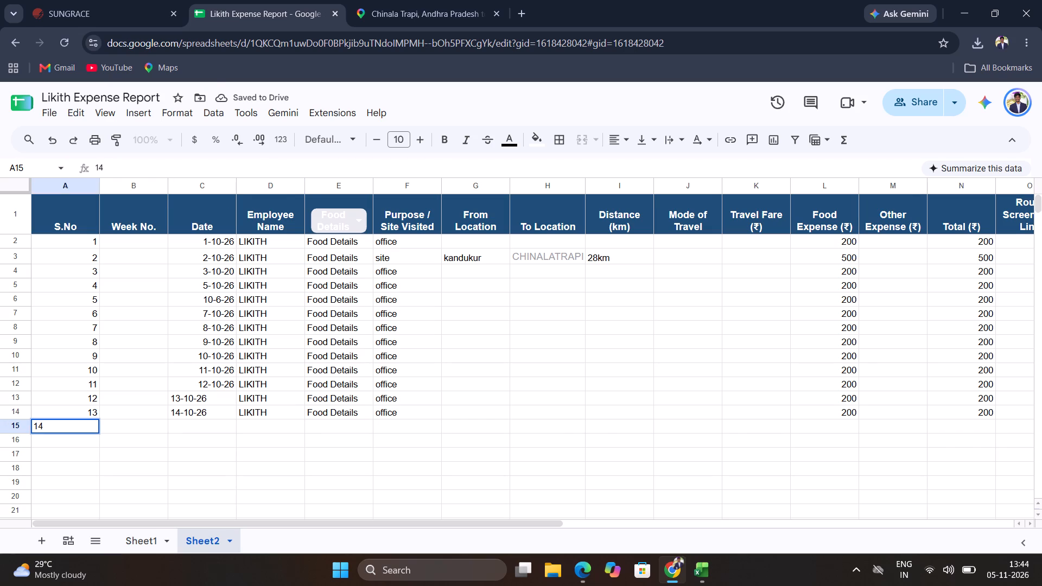
key("Right")
type("15")
type("-1")
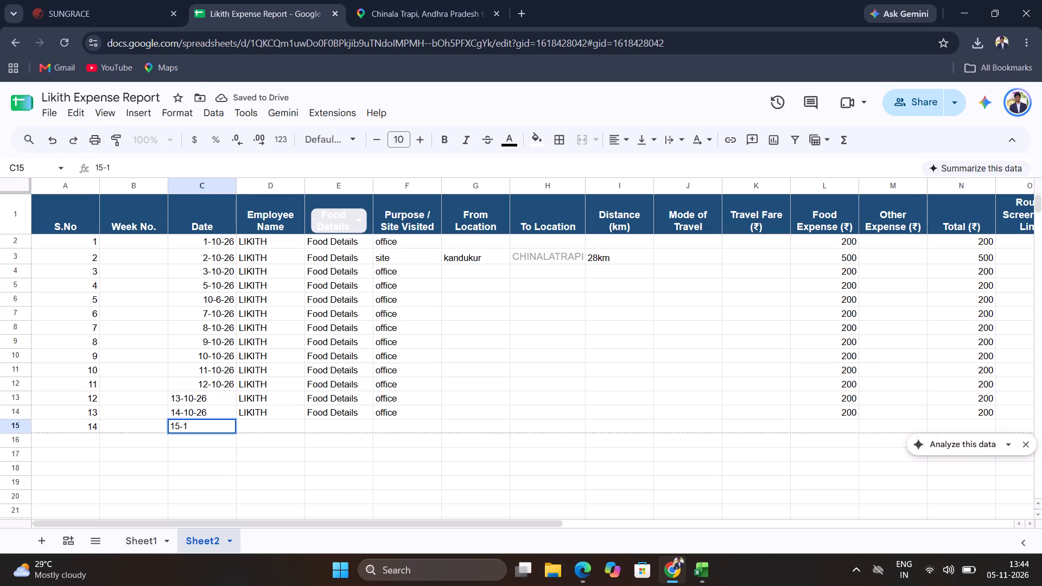
type("0-26")
key("Right")
Fill row 15 with the same employee name as above, Food Details, and office as the purpose.
key("l")
key("Right")
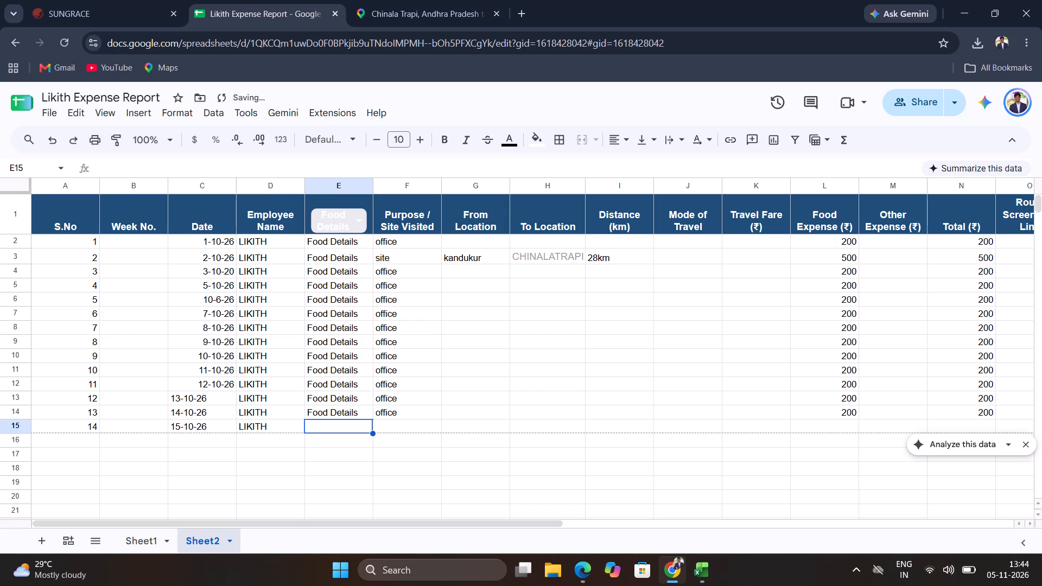
key("f")
key("Right")
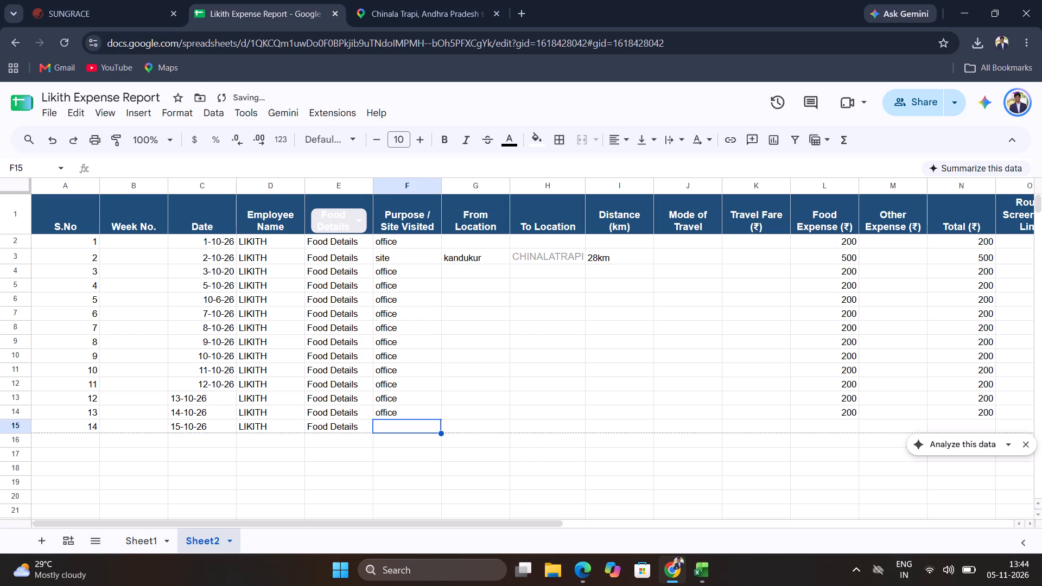
key("o")
key("Right")
Enter 200 as both the Food Expense and the Total in row 15, leaving Other Expense blank.
key("Right")
key("Right")
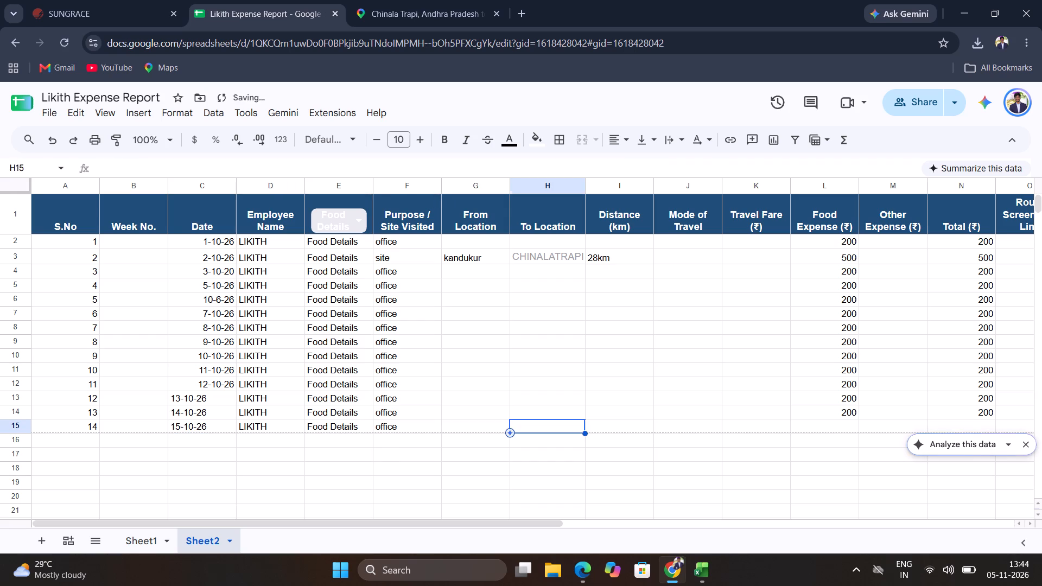
key("Right")
key("Right")
key("Right")
type("200")
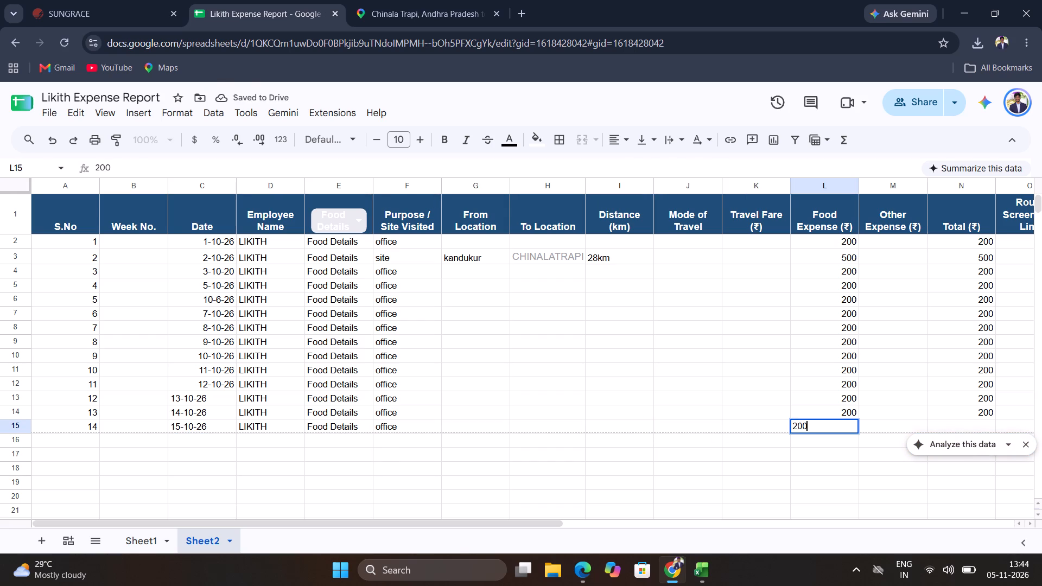
key("Right")
type("200")
key("BackSpace")
key("BackSpace")
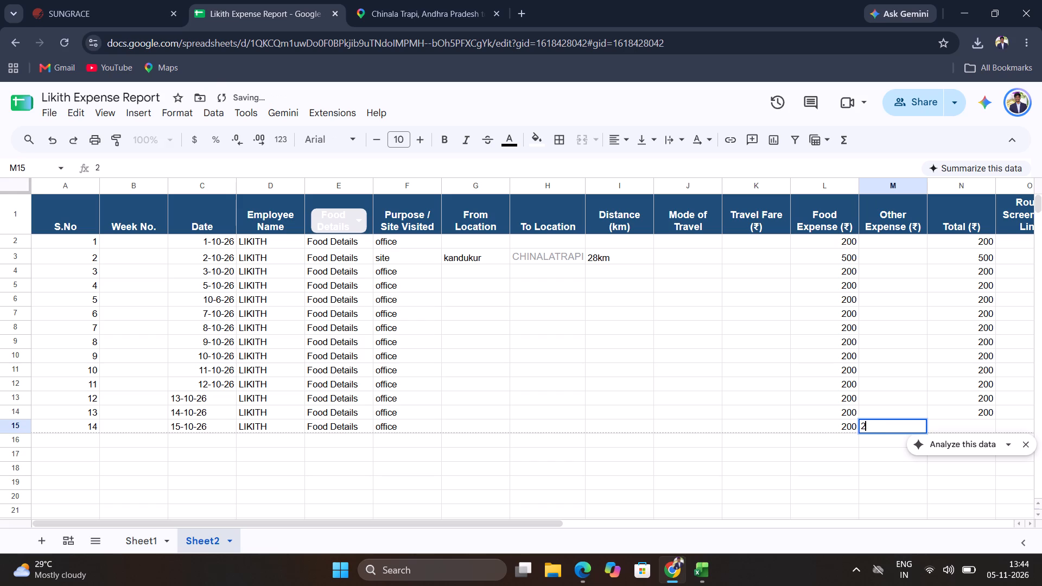
key("BackSpace")
key("Right")
type("200")
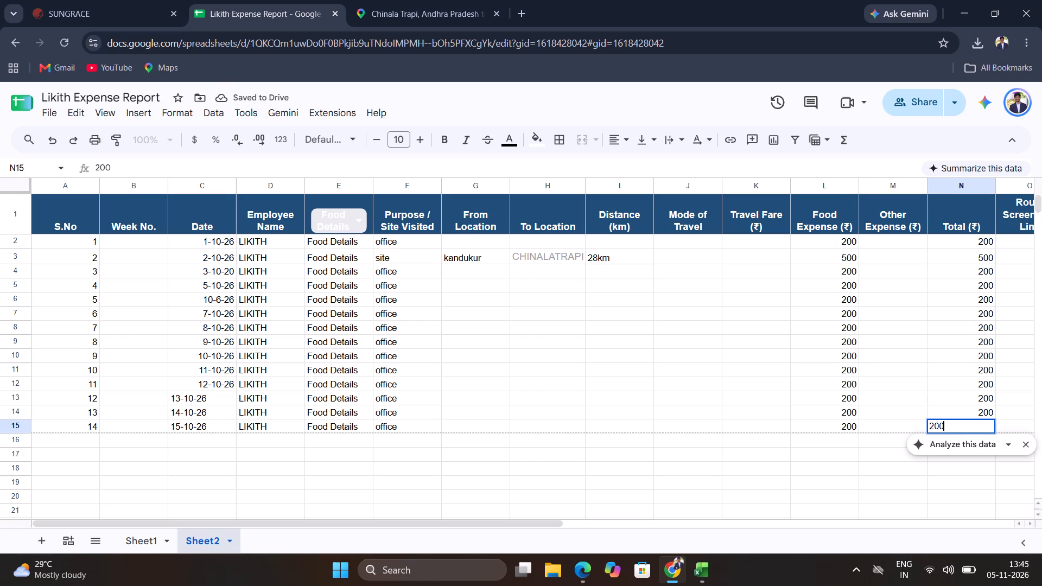
key("Return")
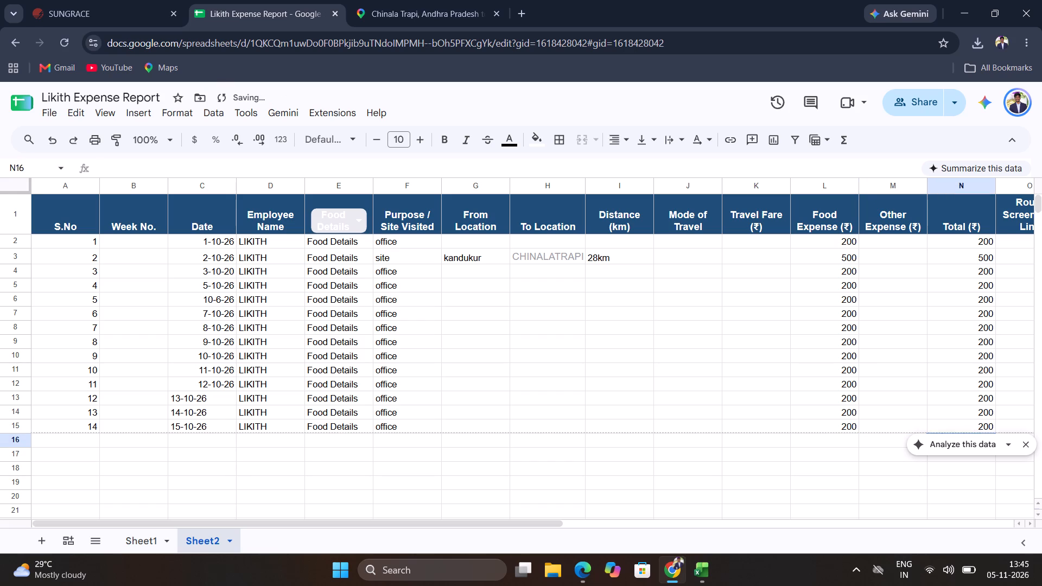
Start the fifteenth entry in row 16 with S.No 15 and the date 15-10-26.
key("Left")
key("Left")
key("Left")
key("Left")
key("Left")
key("Left")
key("Left")
key("Left")
key("Left")
key("Left")
key("Left")
key("Left")
key("Left")
key("Left")
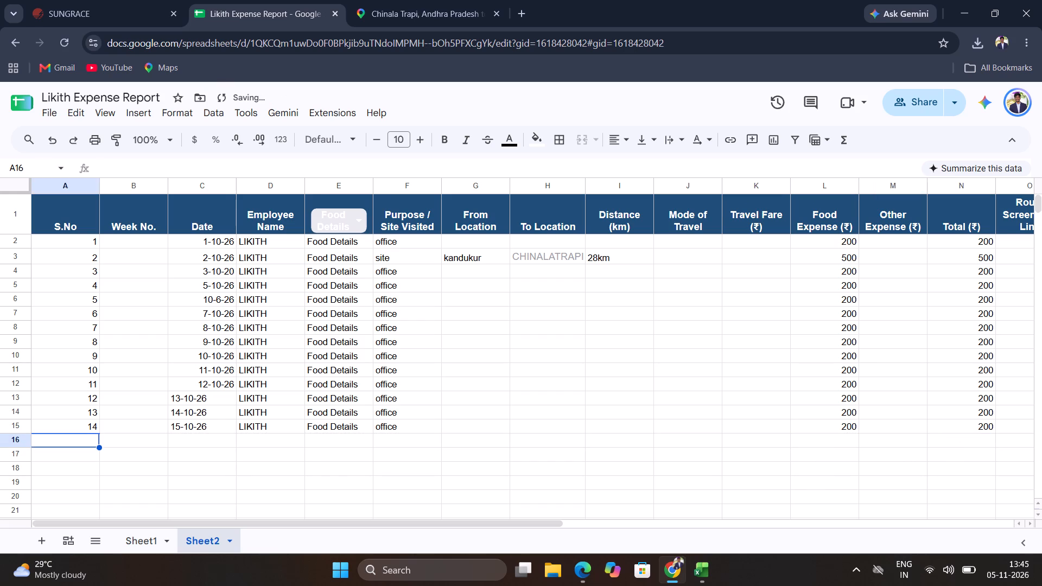
type("15")
key("Right")
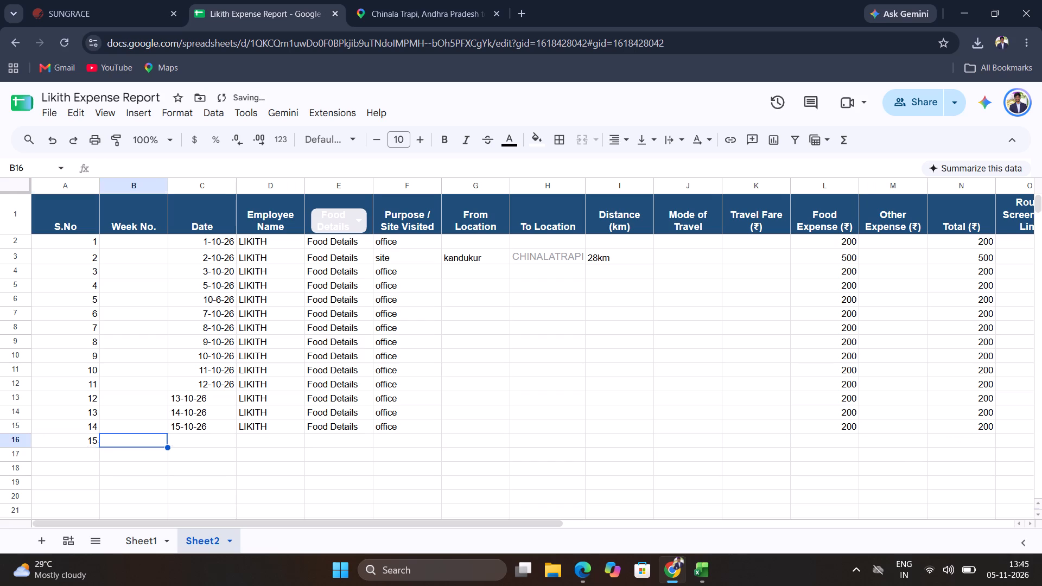
key("Right")
type("15-10")
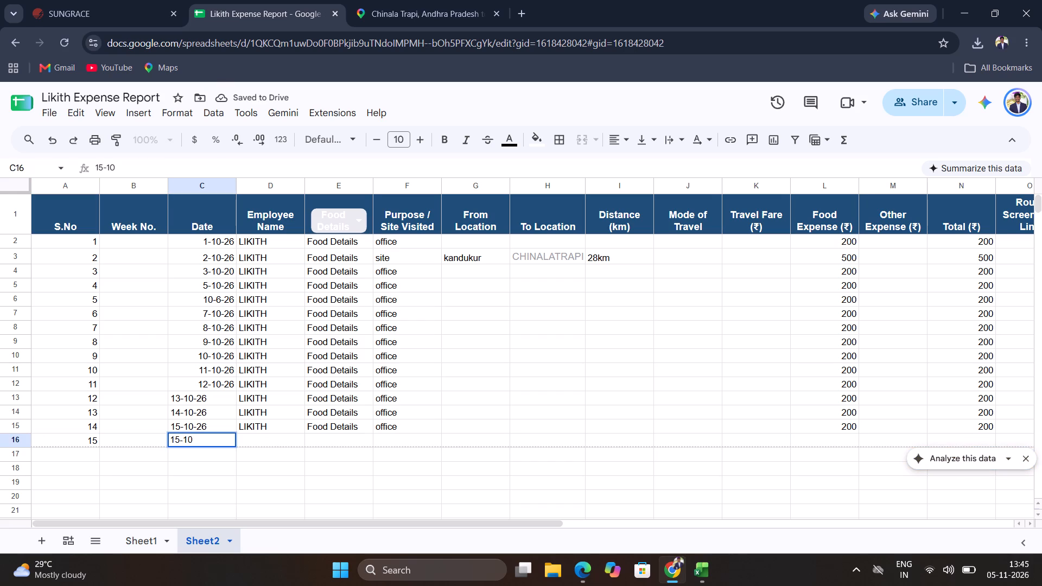
type("-26")
key("Right")
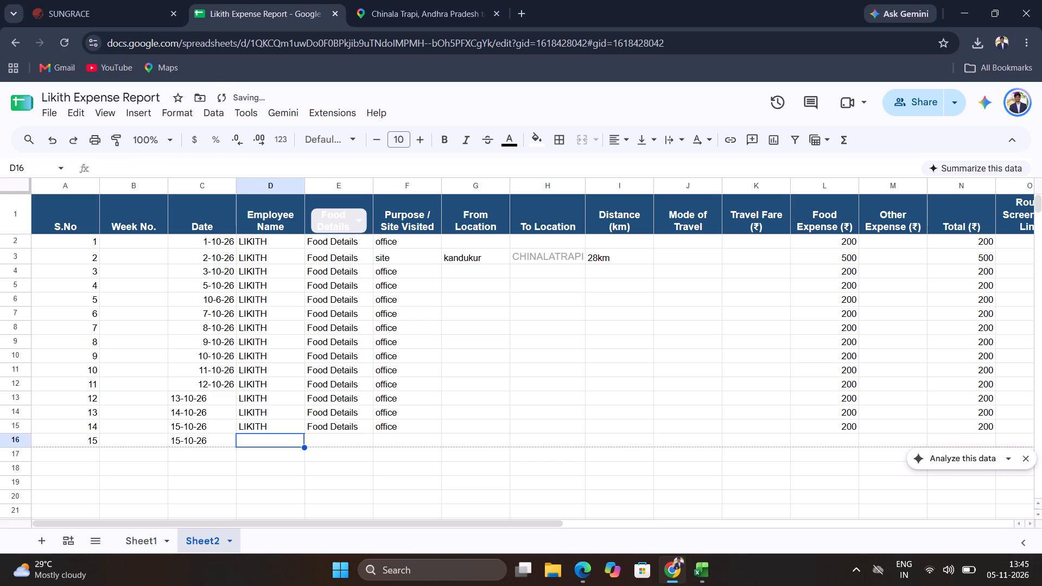
Fill row 16 with the same employee name as above, Food Details, and office as the purpose.
key("l")
key("Right")
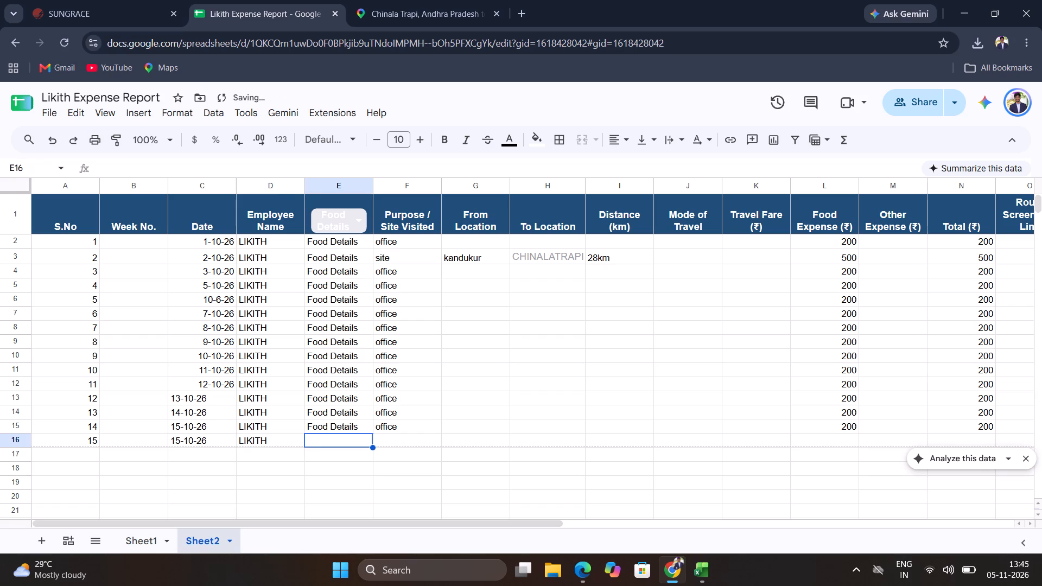
key("f")
key("Right")
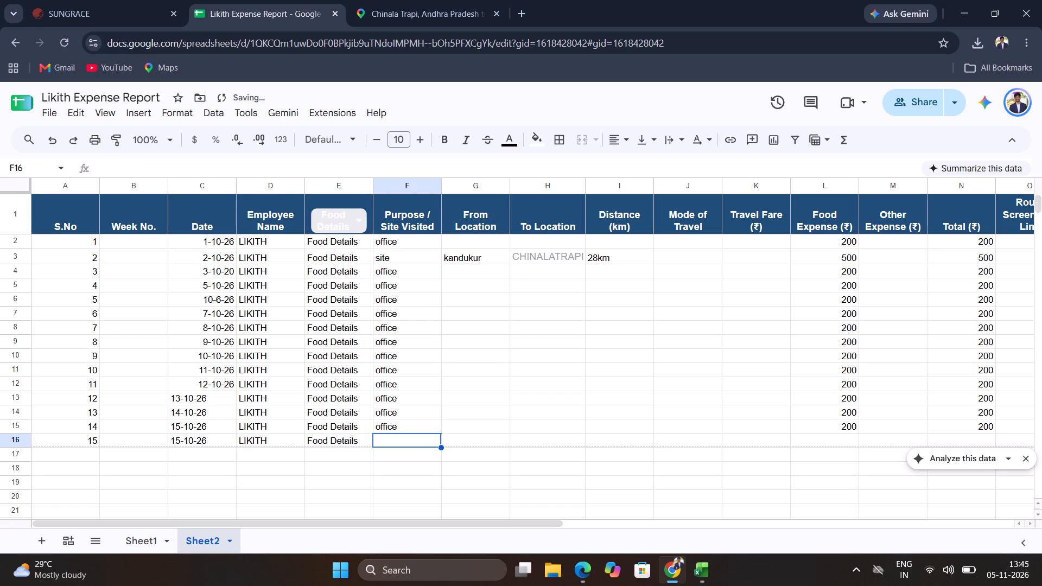
key("o")
key("Right")
Enter 200 as both the Food Expense and the Total for the fifteenth entry in row 16.
key("Right")
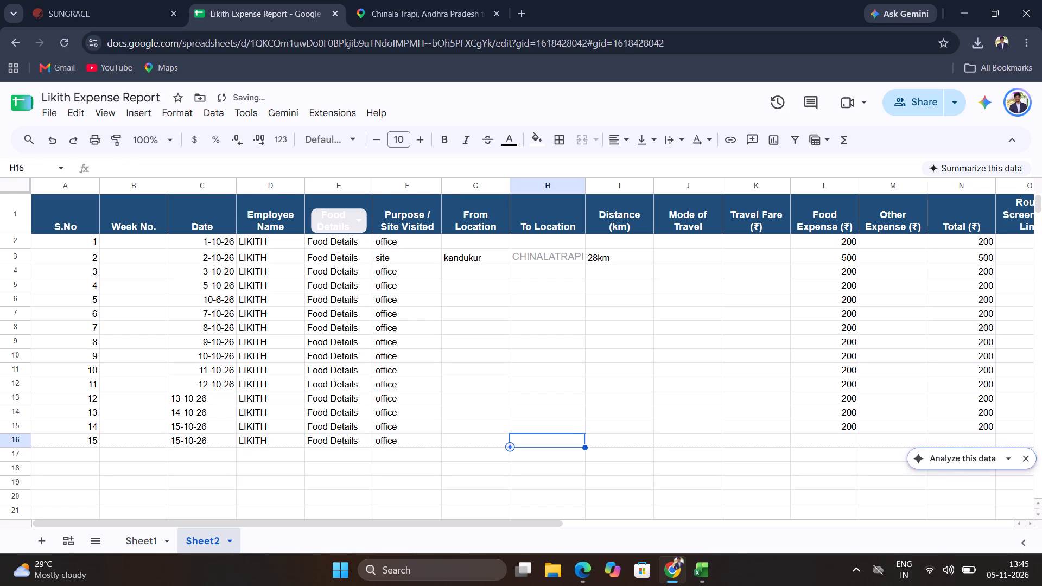
key("Right")
key("Right")
key("Right")
key("Right")
type("200")
key("Right")
key("Right")
key("Right")
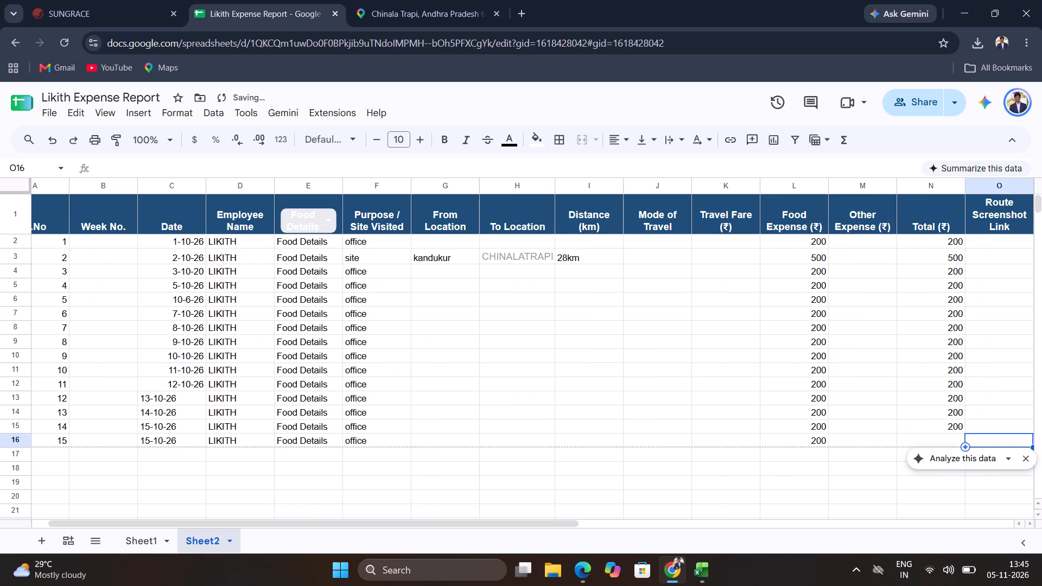
key("Left")
type("200")
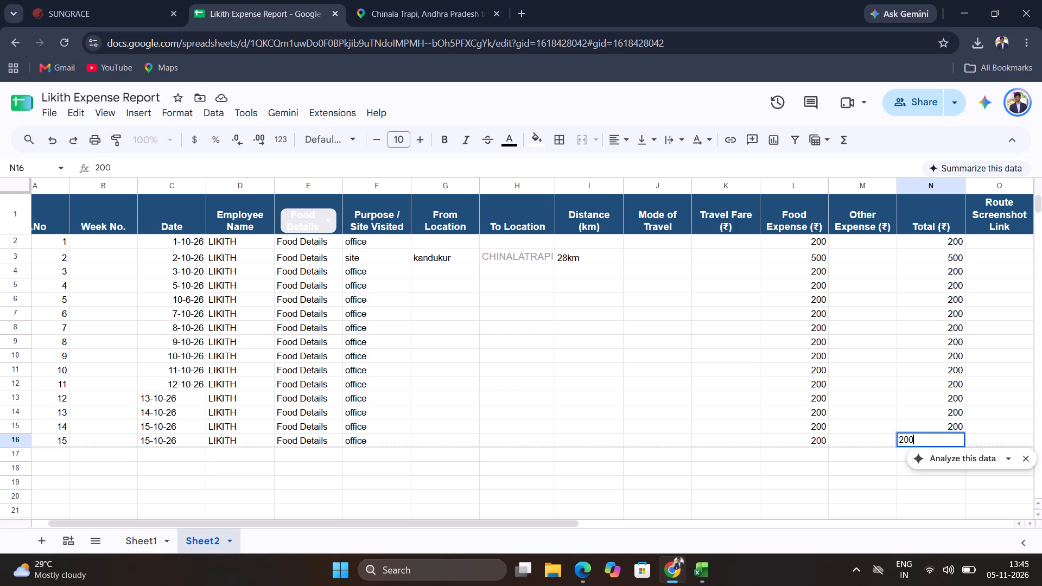
key("Down")
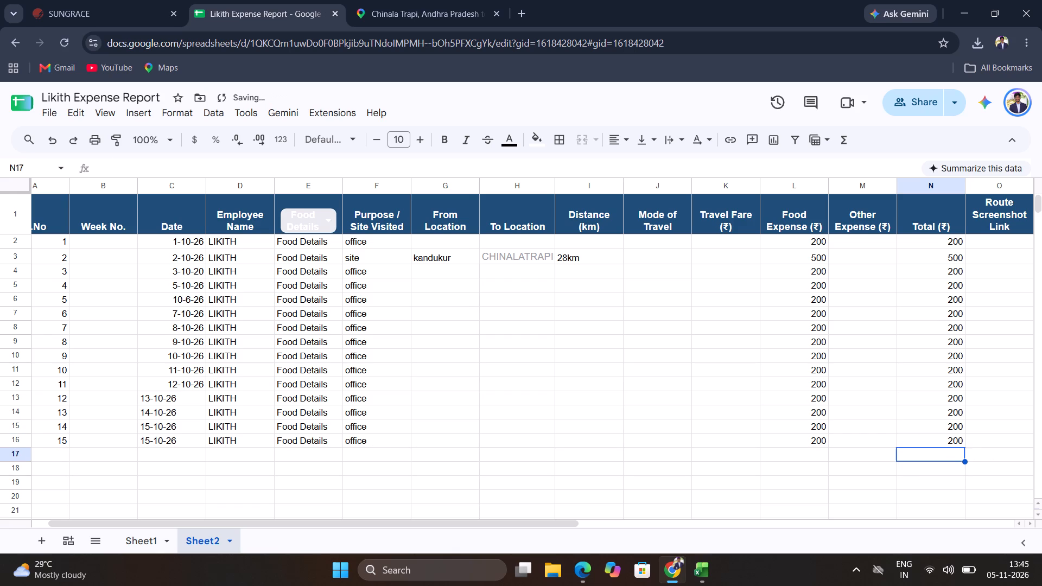
Start the sixteenth entry in row 17 with S.No 16 and the date 16-10-26.
key("Left")
key("Left")
key("Left")
key("Left")
key("Left")
key("Left")
key("Left")
key("Left")
key("Left")
key("Left")
key("Left")
key("Left")
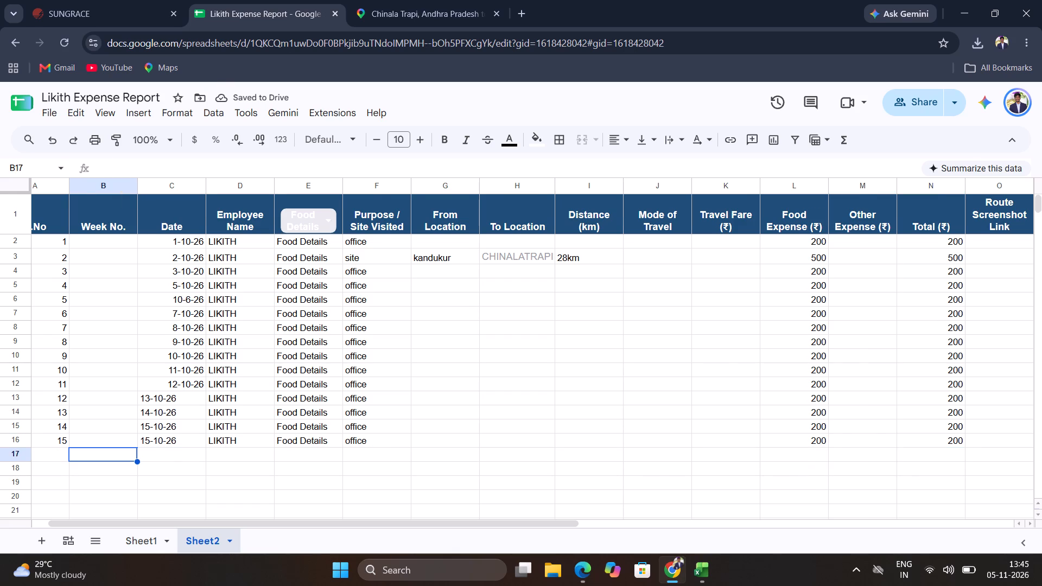
key("Left")
type("16-")
key("BackSpace")
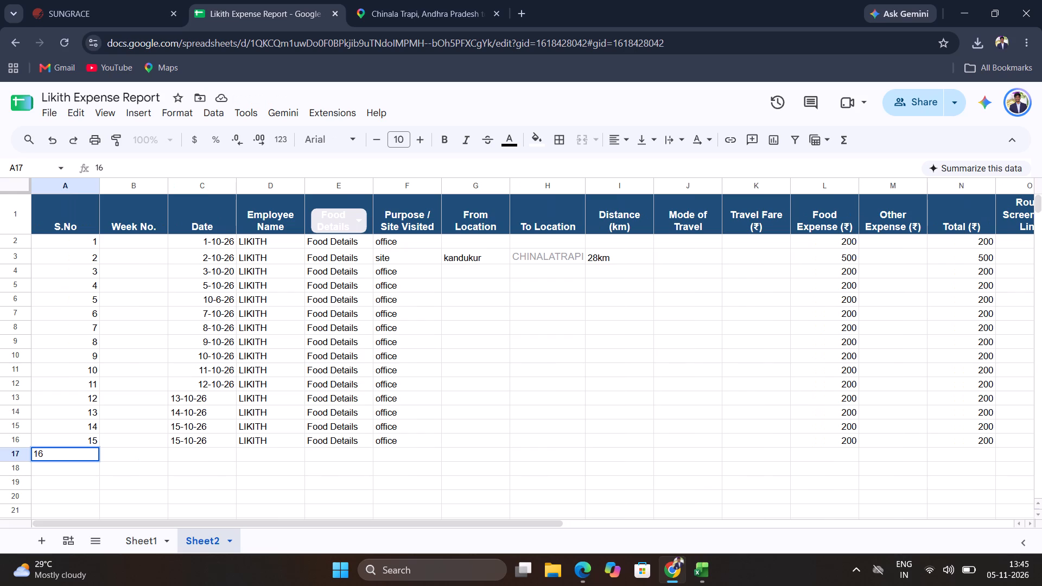
key("Right")
key("Right")
key("1")
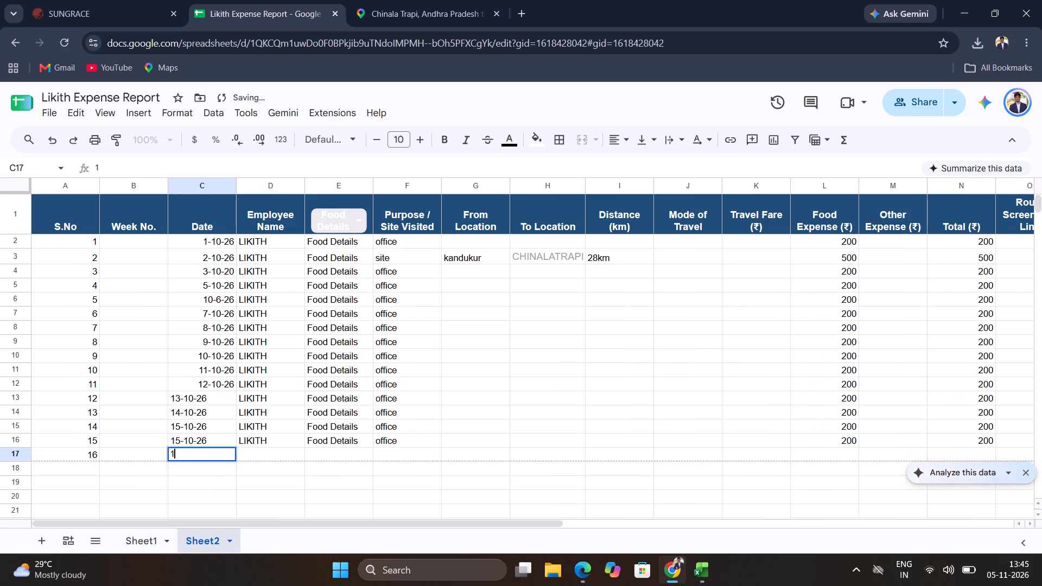
key("6")
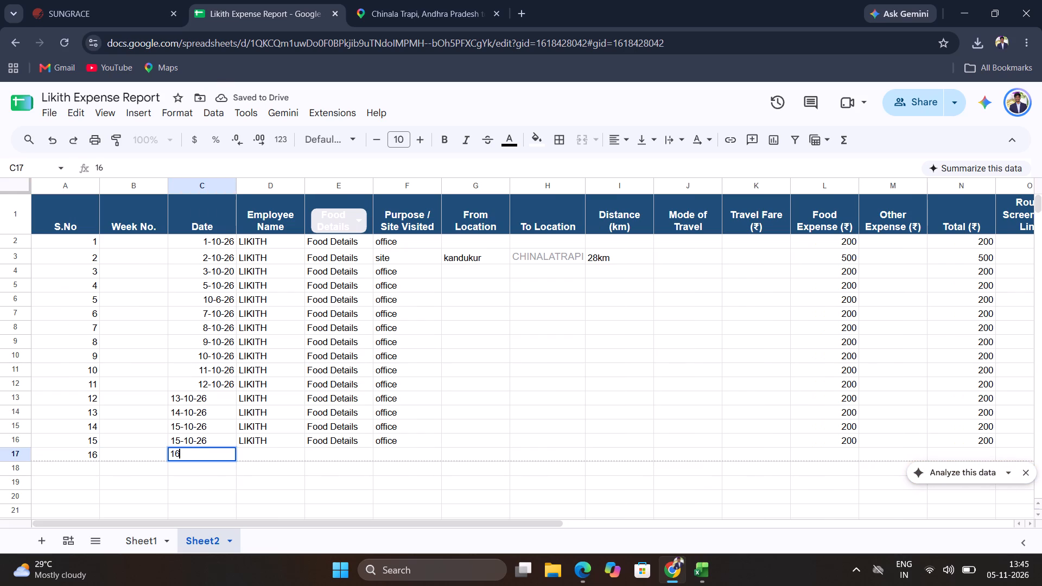
type("-10-26")
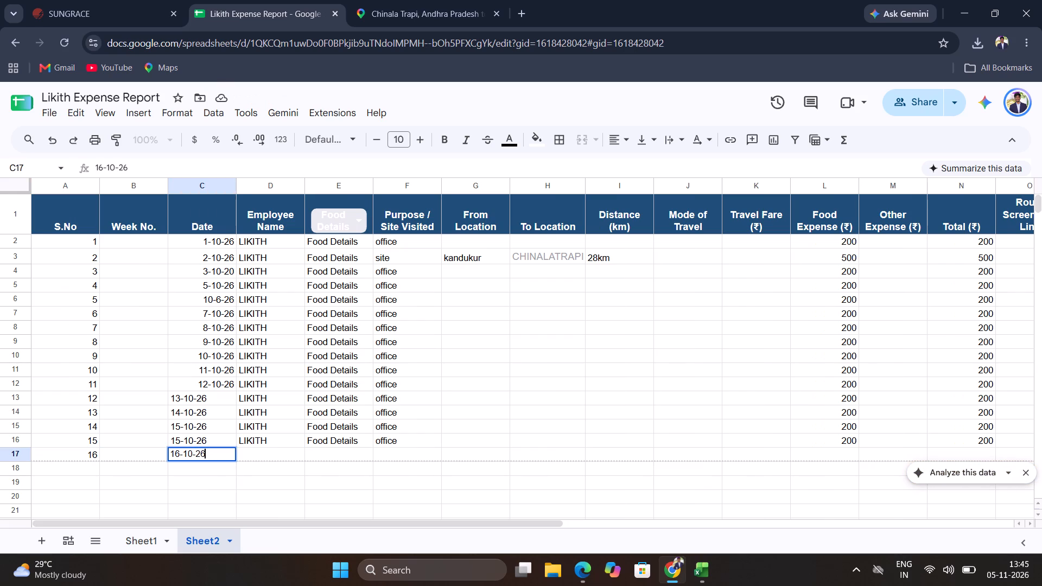
Fill row 17 with the same employee name as above, Food Details, and office as the purpose.
key("Right")
key("l")
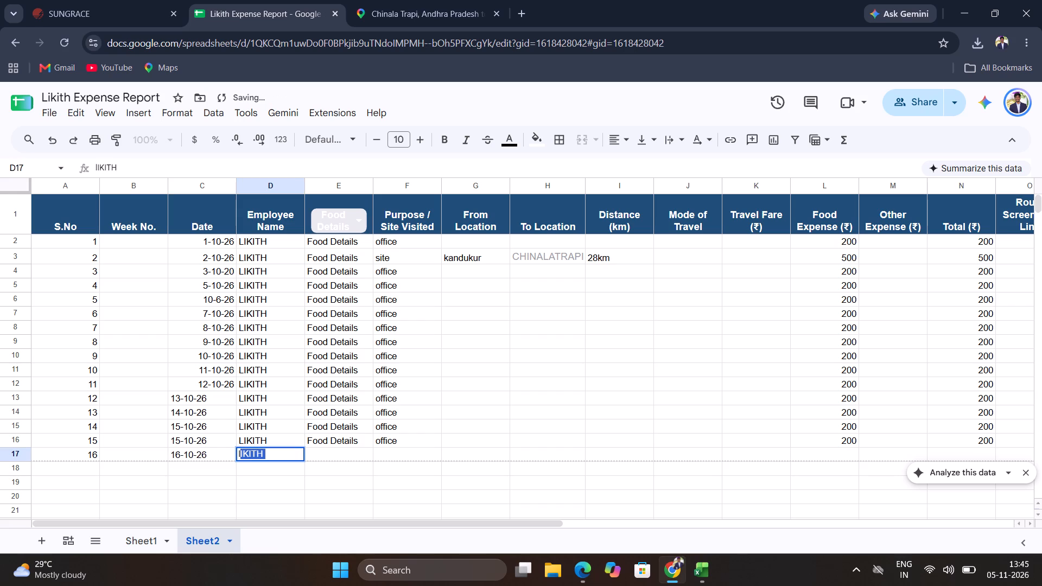
key("Right")
key("f")
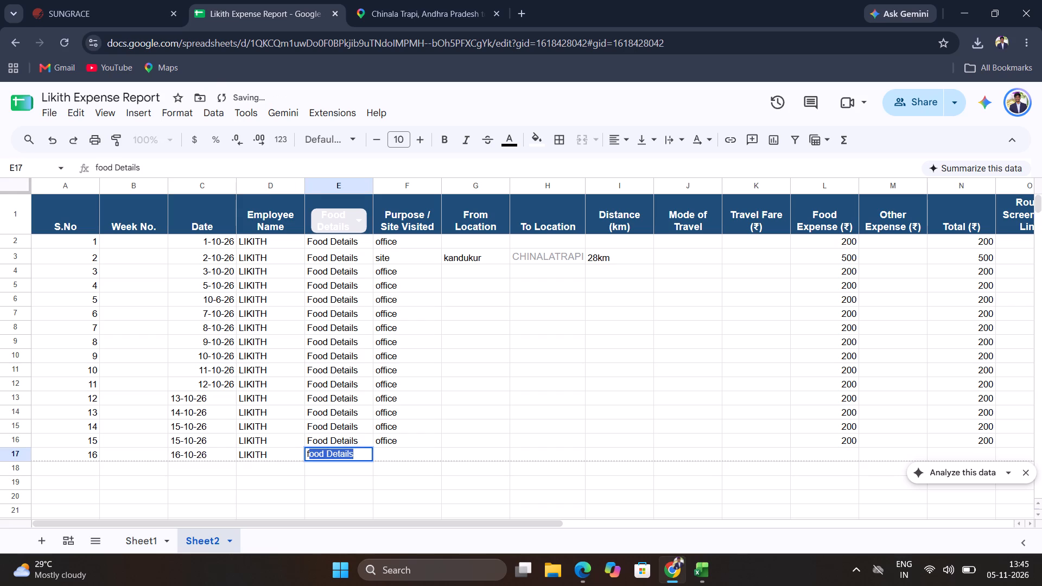
key("Right")
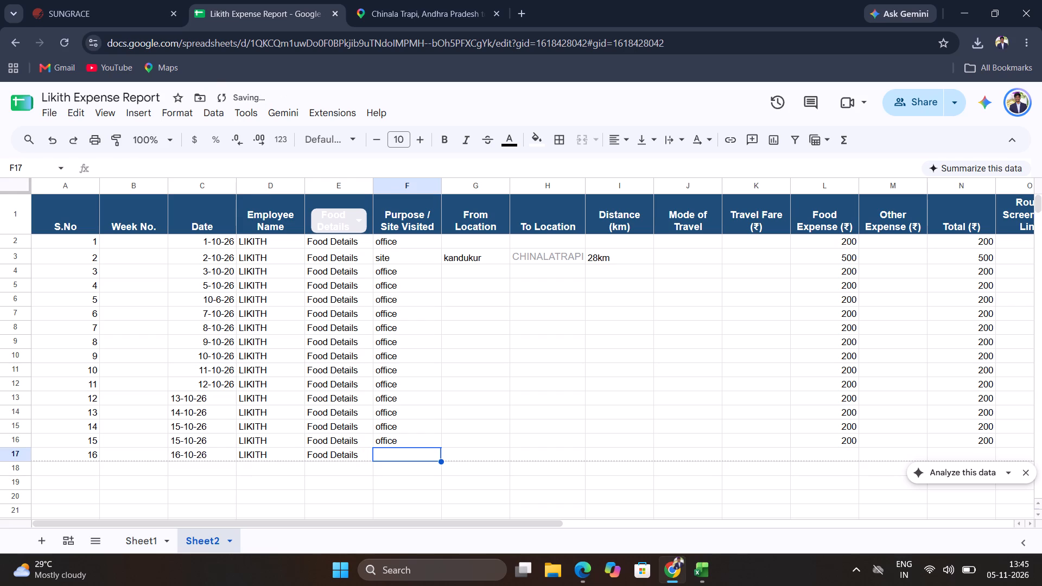
key("o")
Enter 200 as both the Food Expense and the Total for the sixteenth entry in row 17.
key("Right")
key("Right")
key("Right")
key("Right")
key("Right")
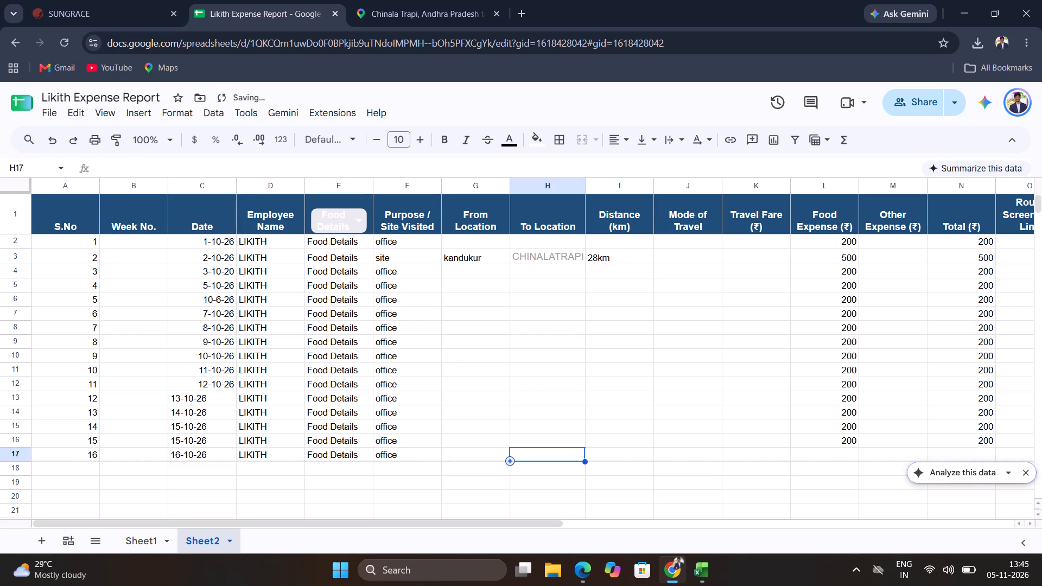
key("Right")
key("Right")
key("Left")
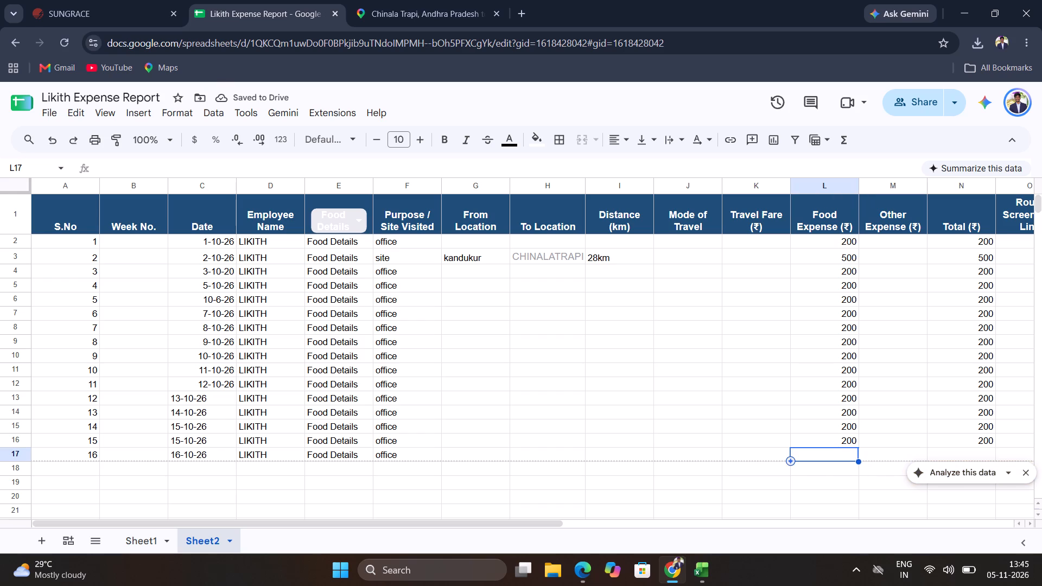
type("200")
key("Right")
key("Right")
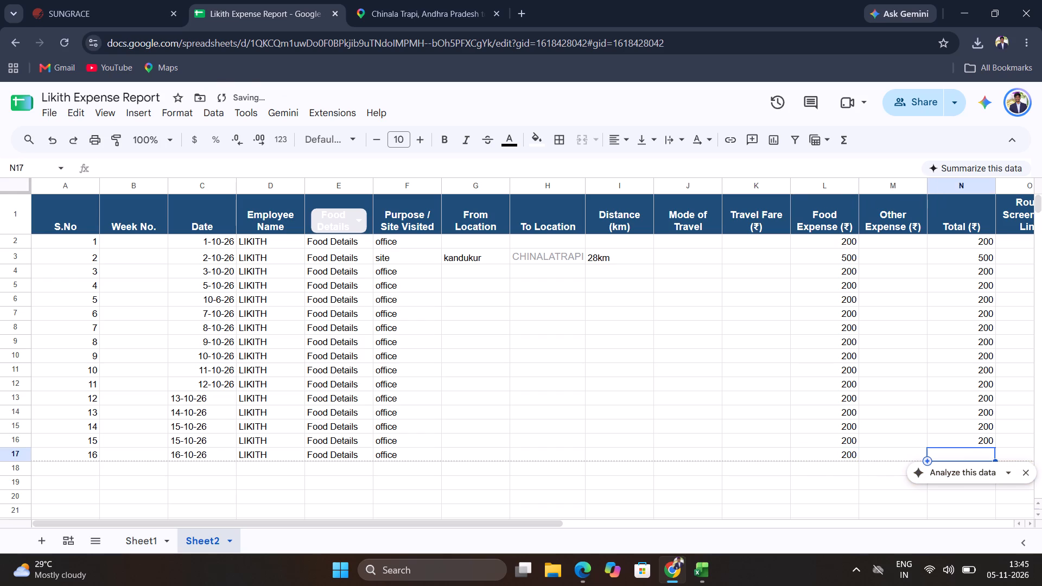
type("200")
Start the seventeenth entry in row 18 with S.No 17 and the date 17-10-26.
key("Down")
key("Left")
key("Left")
key("Left")
key("Left")
key("Left")
key("Left")
key("Left")
key("Left")
key("Left")
key("Left")
key("Left")
key("Left")
key("Left")
key("Left")
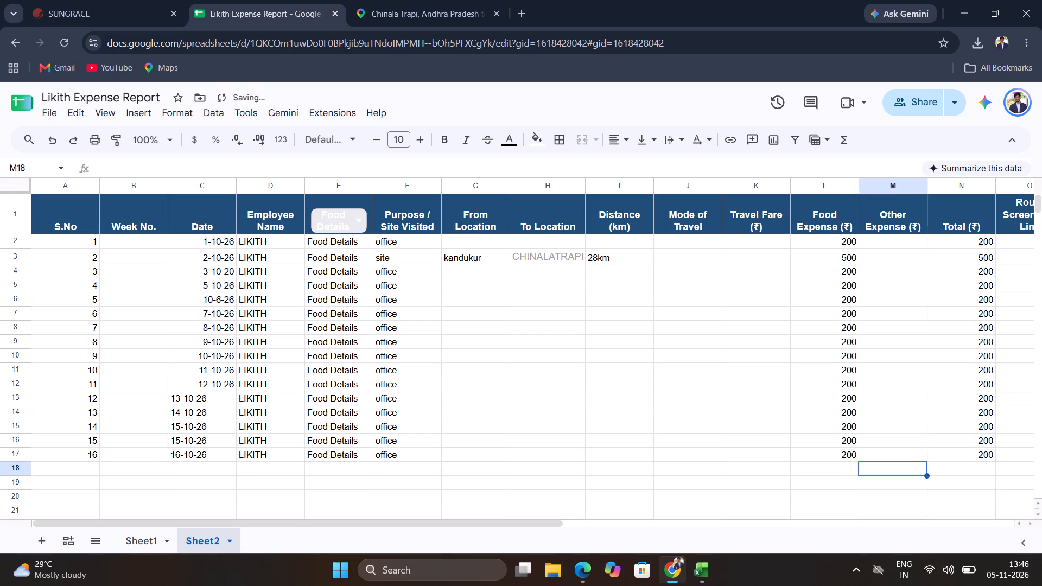
type("17")
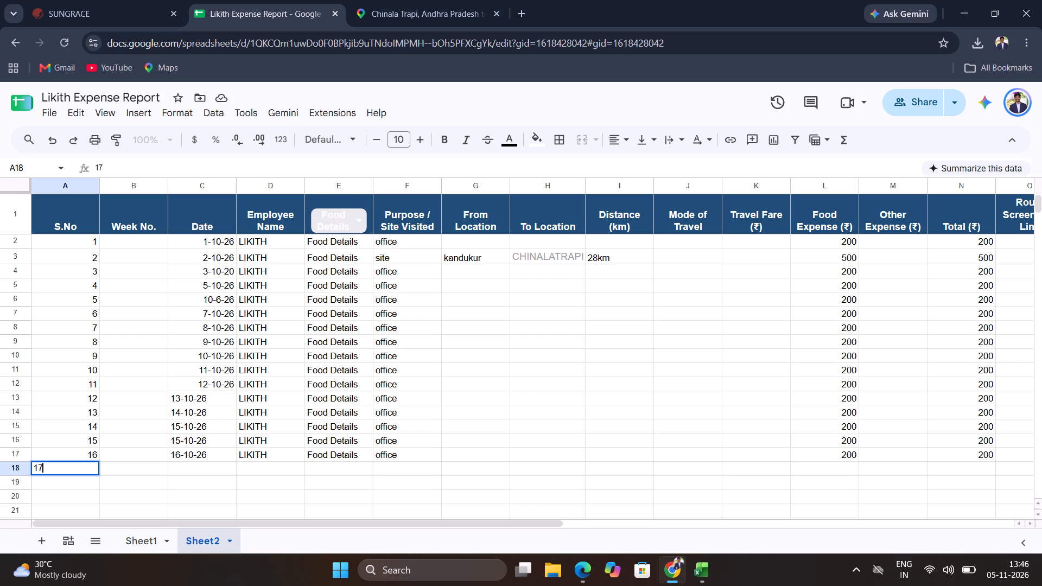
key("Right")
key("Right")
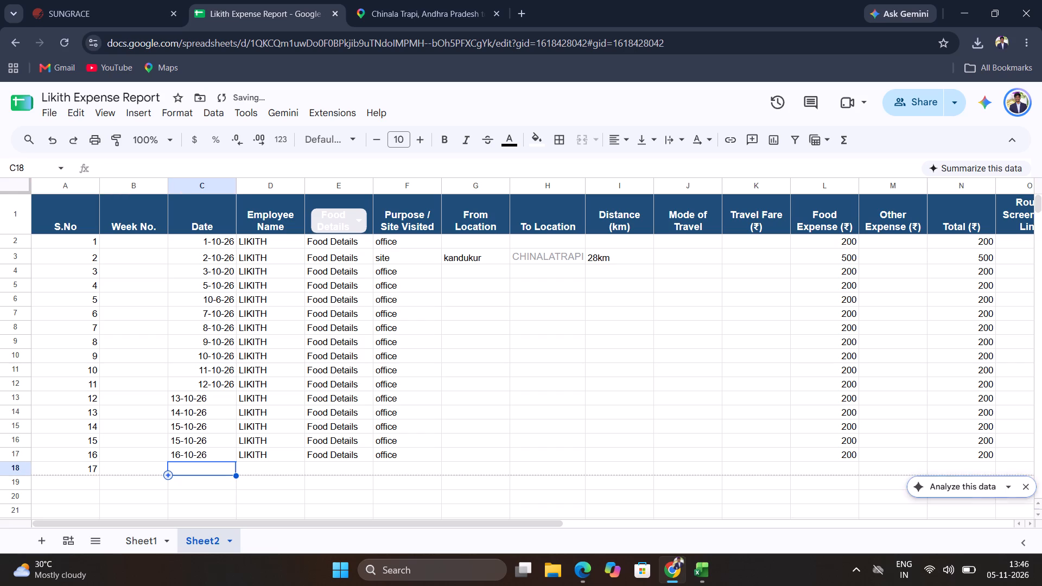
type("17-10-26")
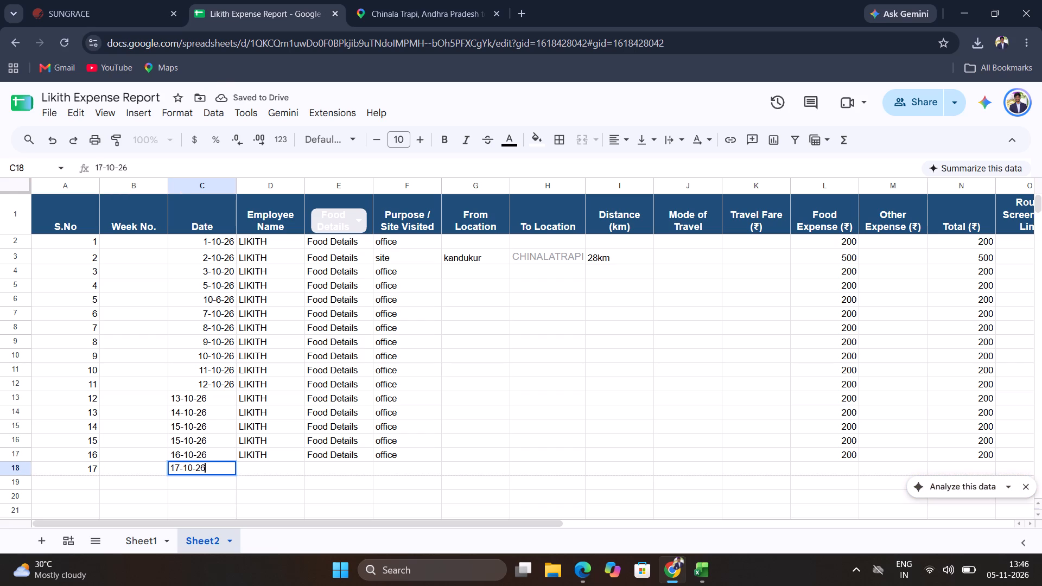
Fill row 18 with the same employee name as above, Food Details, and office as the purpose.
key("Right")
key("l")
key("Right")
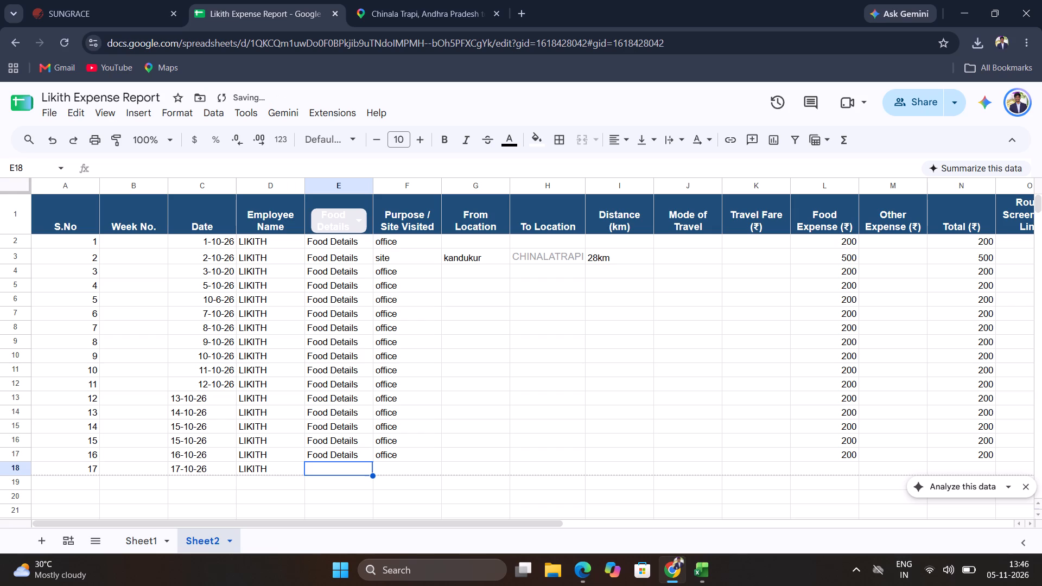
key("f")
key("Right")
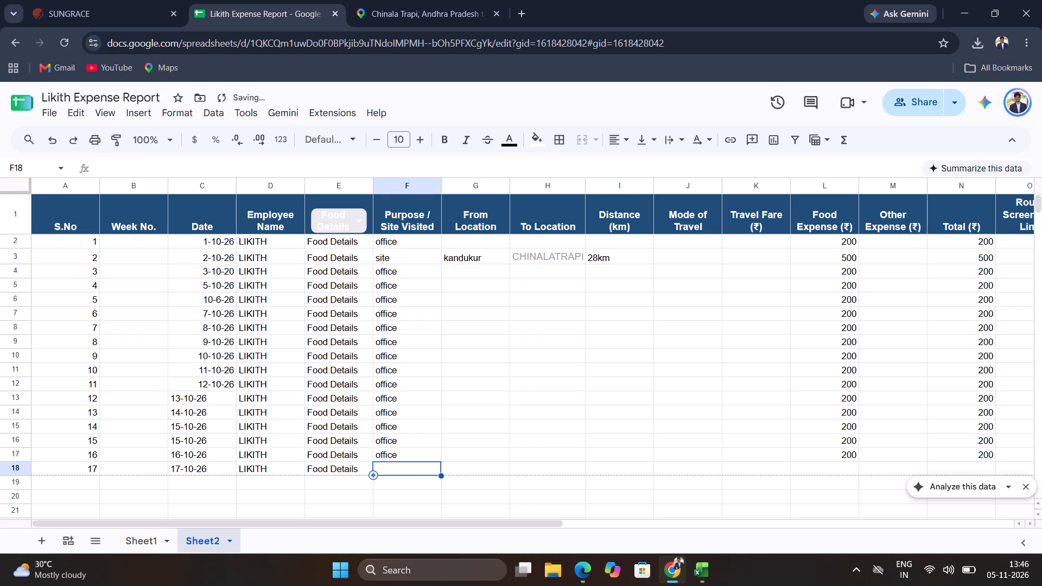
key("o")
Enter 200 as both the Food Expense and the Total for the seventeenth entry in row 18.
key("Right")
key("Right")
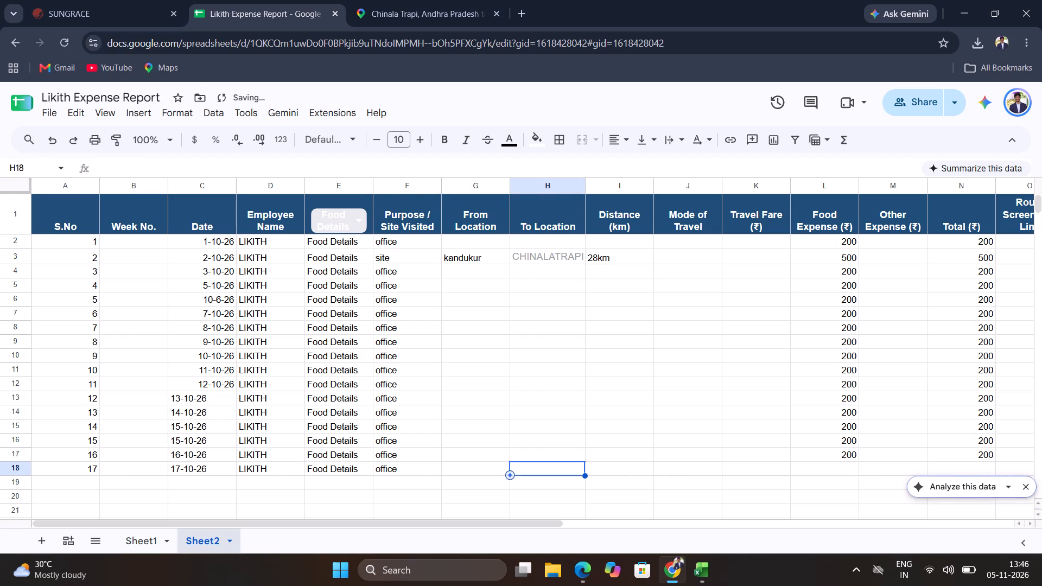
key("Right")
key("Right")
key("Right")
key("Right")
type("200")
key("Right")
key("Right")
type("200")
Start the eighteenth entry in row 19 with S.No 18.
key("Down")
key("Left")
key("Left")
key("Left")
key("Left")
key("Left")
key("Left")
key("Left")
key("Left")
key("Left")
key("Left")
key("Left")
key("Left")
key("Left")
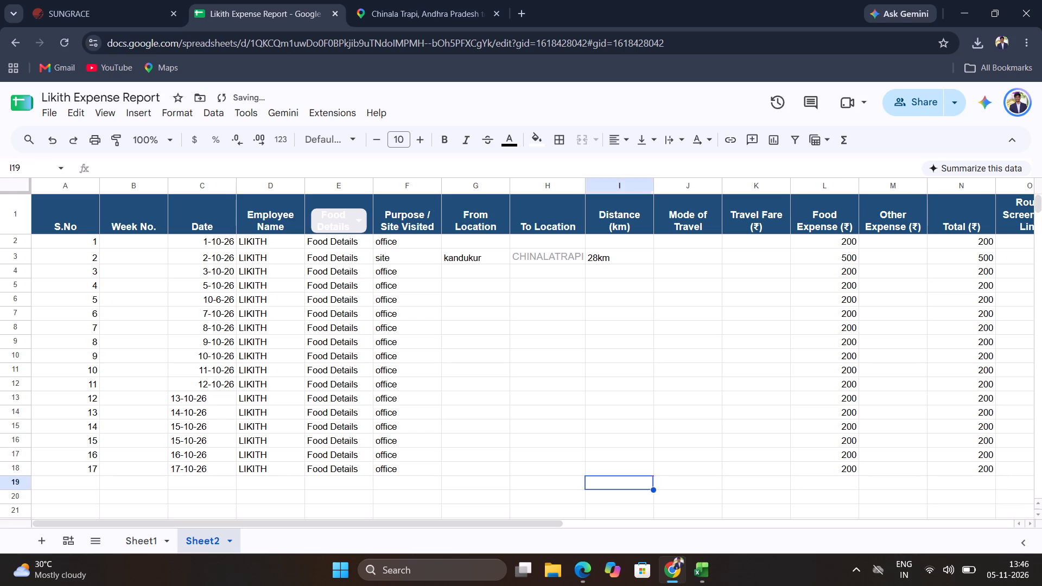
type("18-10-26")
key("Right")
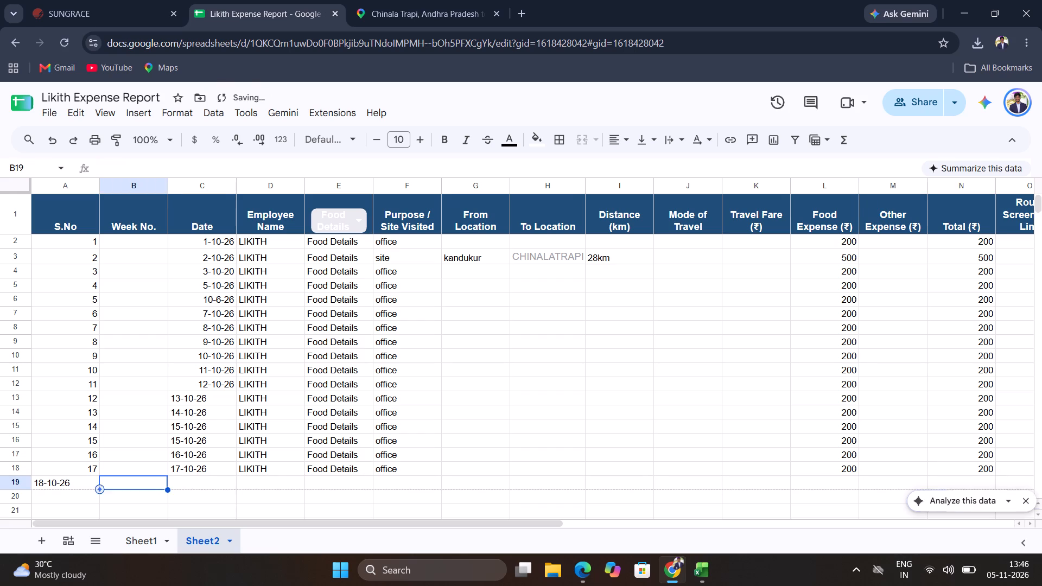
key("Right")
key("Left")
key("Left")
key("BackSpace")
type("18")
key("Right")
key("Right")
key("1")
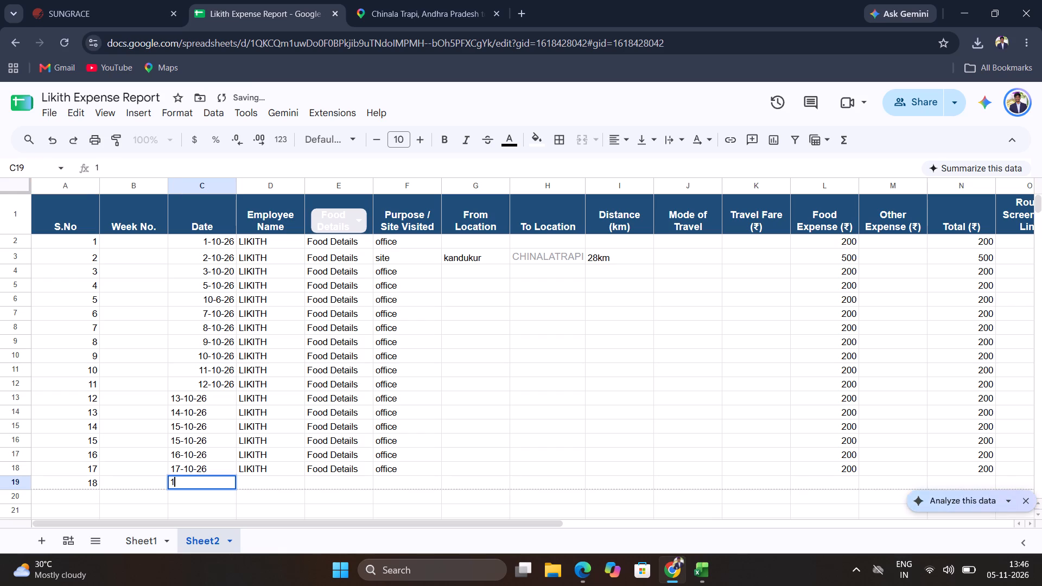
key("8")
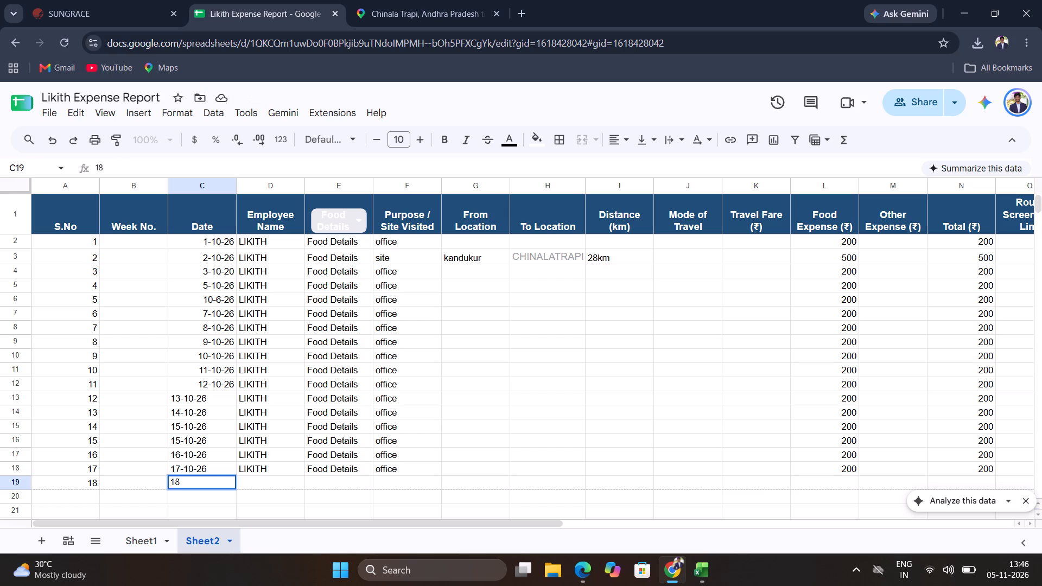
Correct the date of the fifteenth entry in row 16 to 16-10-26.
key("Up")
key("Up")
key("Up")
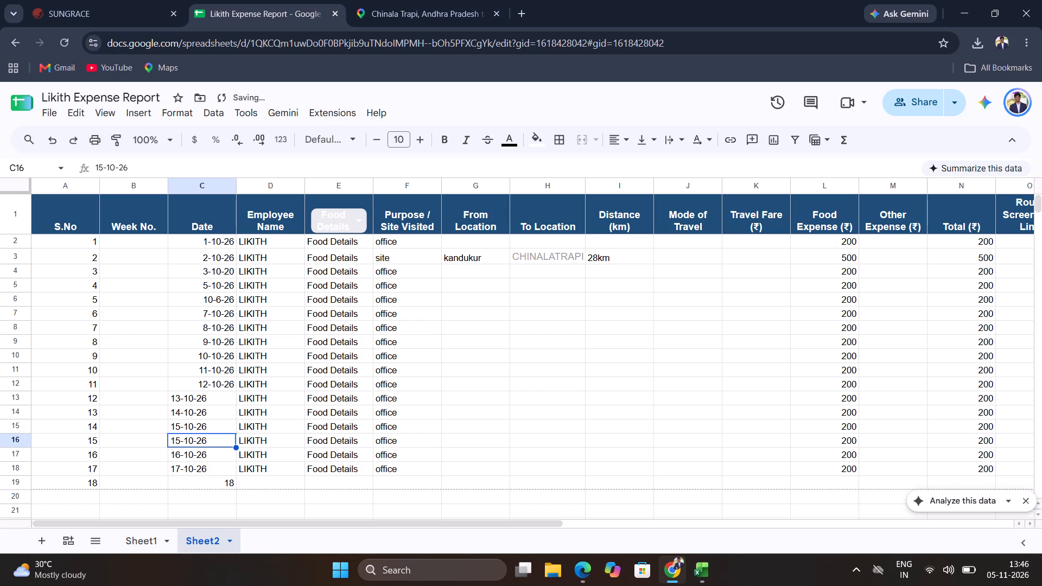
key("BackSpace")
key("1")
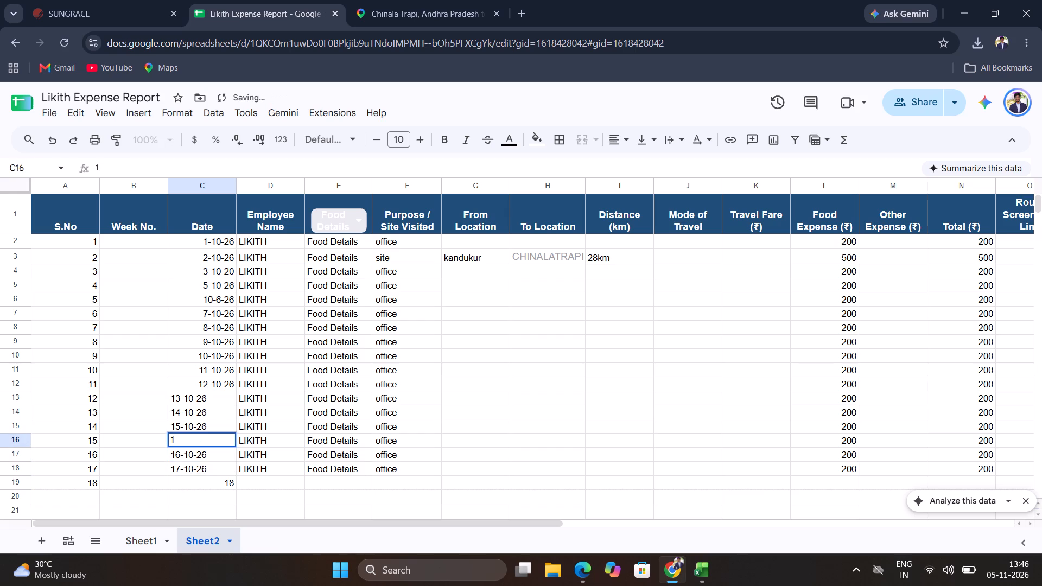
type("6-10-26")
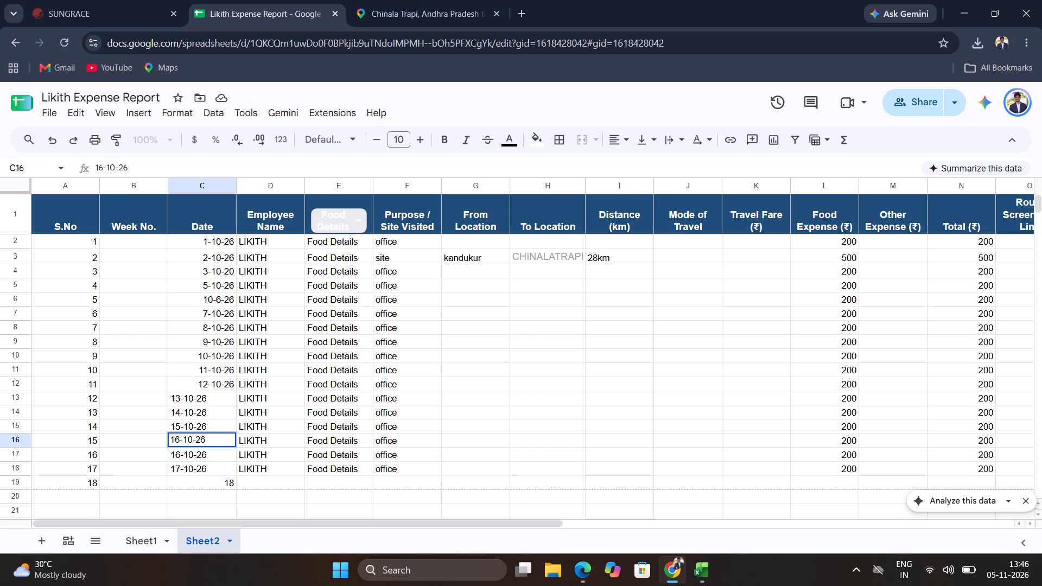
Correct the date of the sixteenth entry in row 17 to 17-10-26.
key("Down")
key("BackSpace")
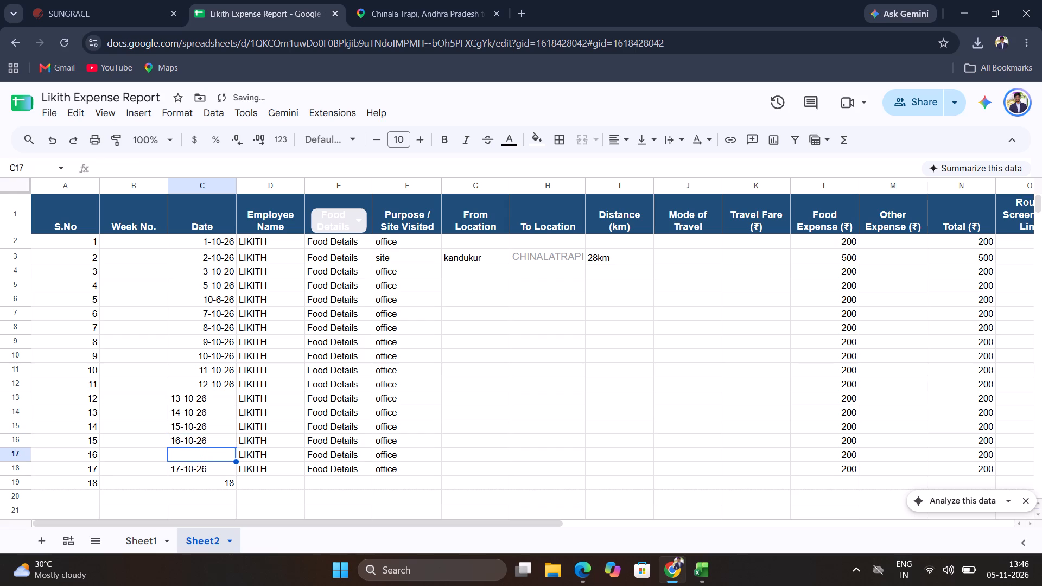
type("17")
type("-120")
key("BackSpace")
key("BackSpace")
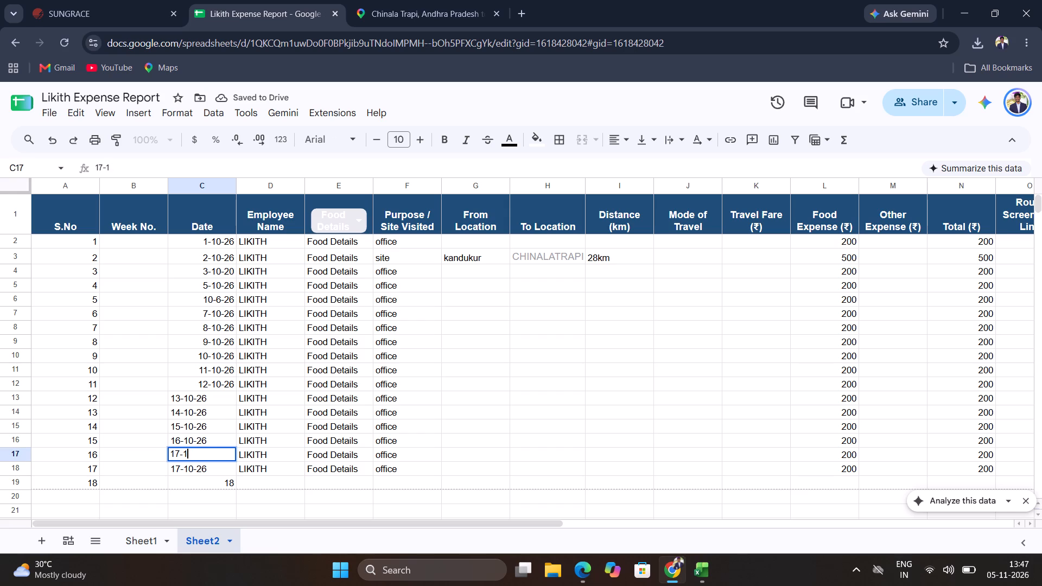
type("0-")
type("26")
Correct the date of the seventeenth entry in row 18 to 18-10-26.
key("Down")
key("BackSpace")
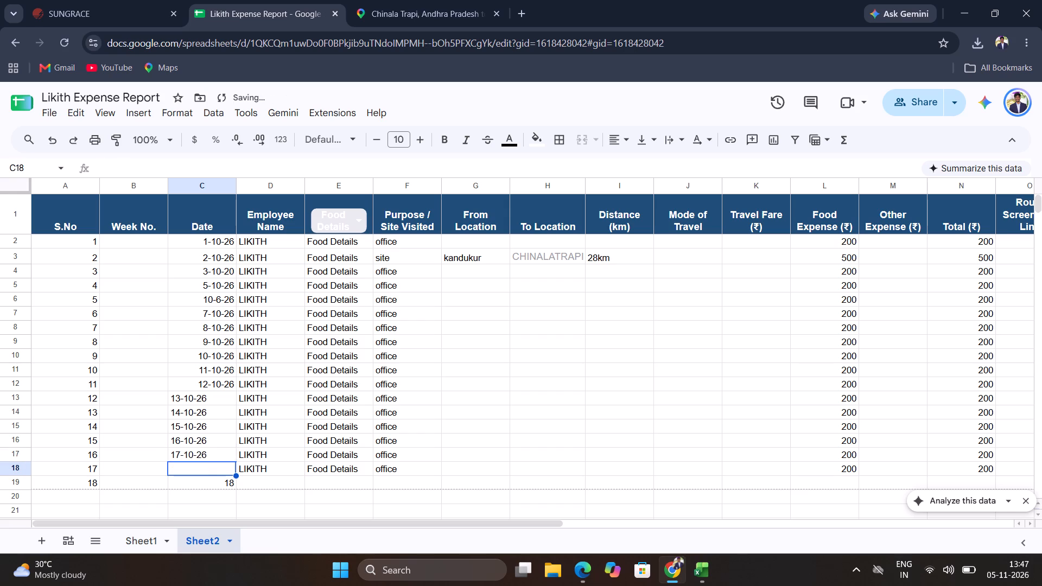
type("18")
type("-10-26")
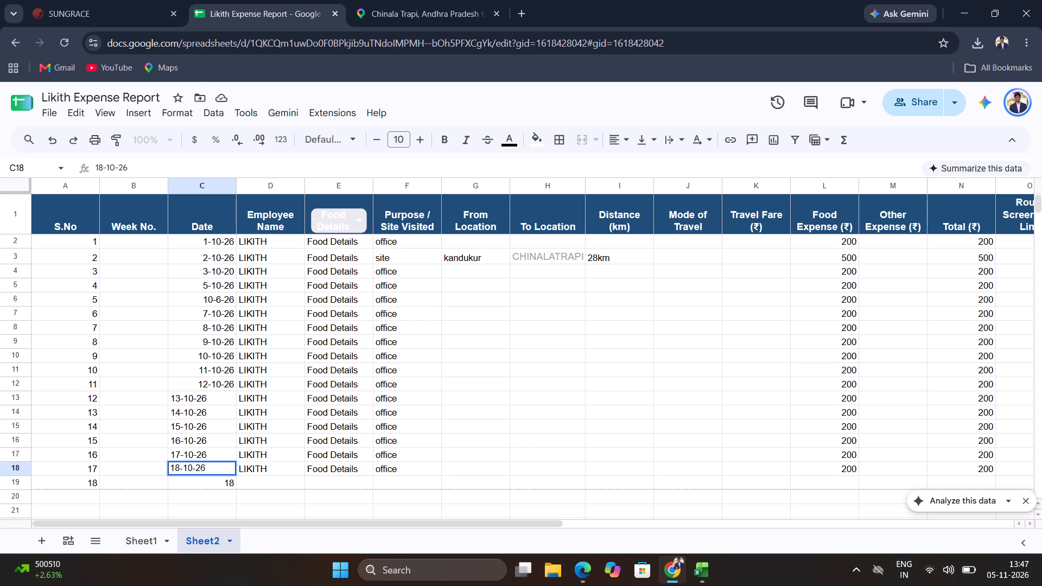
Set the date of the eighteenth entry in row 19 to 19-10-26.
key("Down")
key("BackSpace")
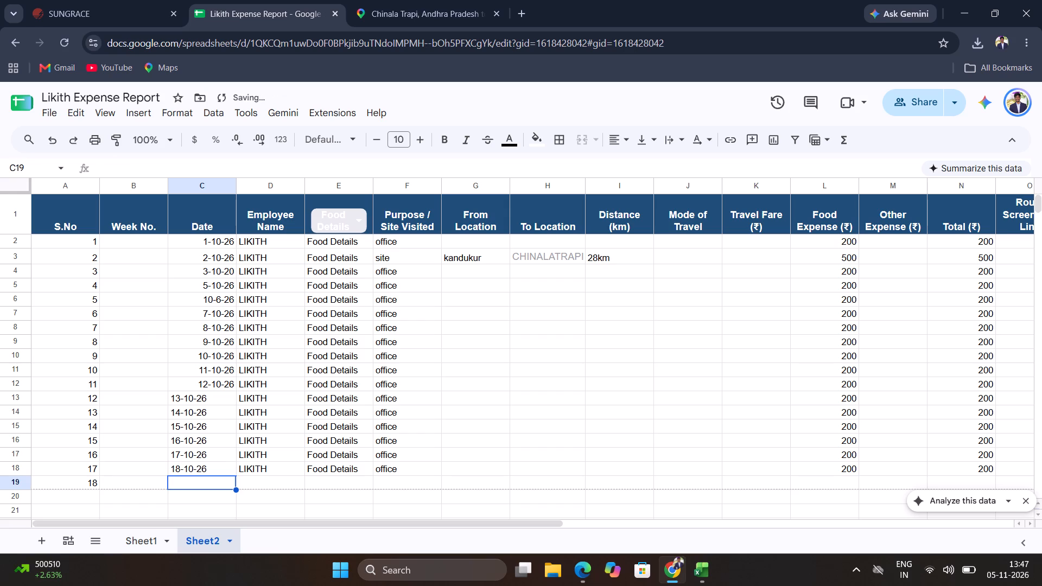
type("1+")
key("BackSpace")
type("9-")
type("10-")
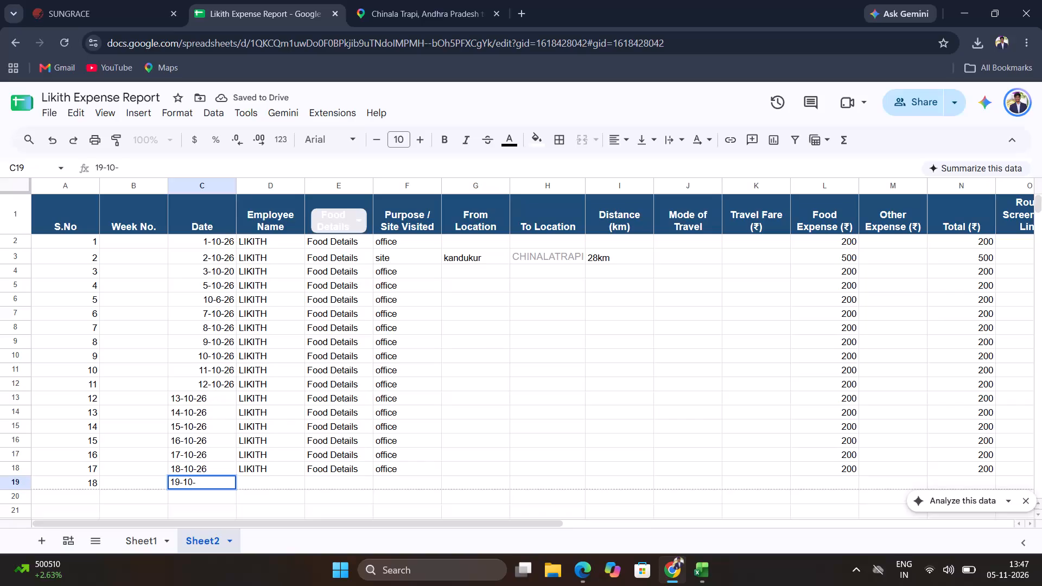
type("26")
Fill row 19 with the same employee name as above, Food Details, and office as the purpose.
key("Right")
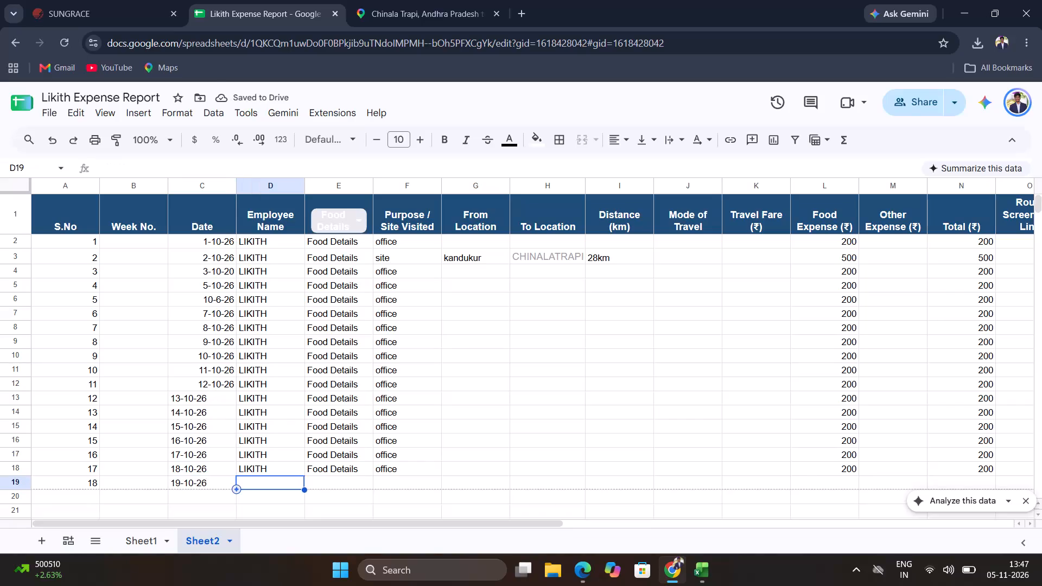
key("l")
key("Right")
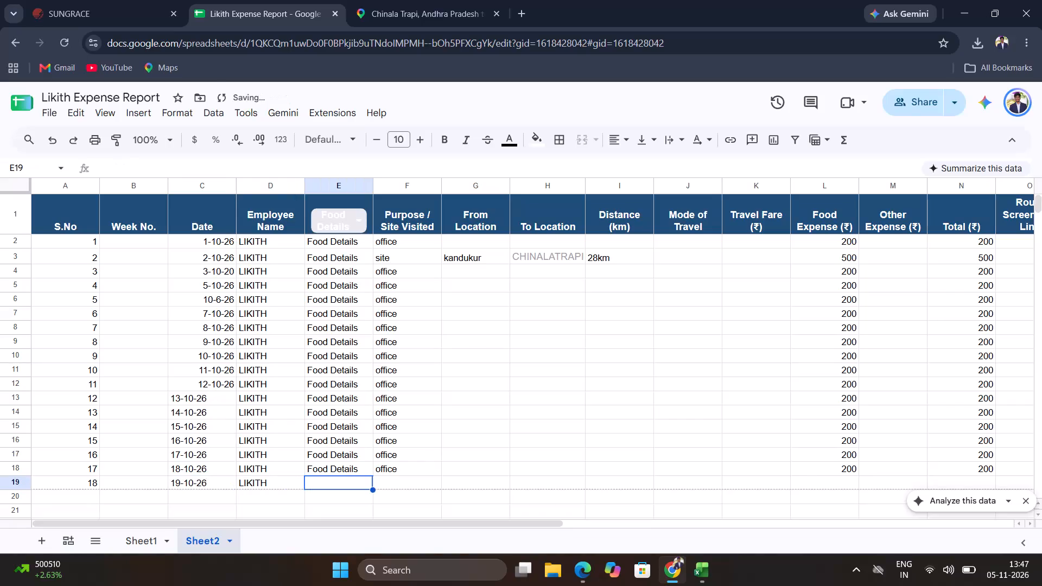
key("f")
key("Right")
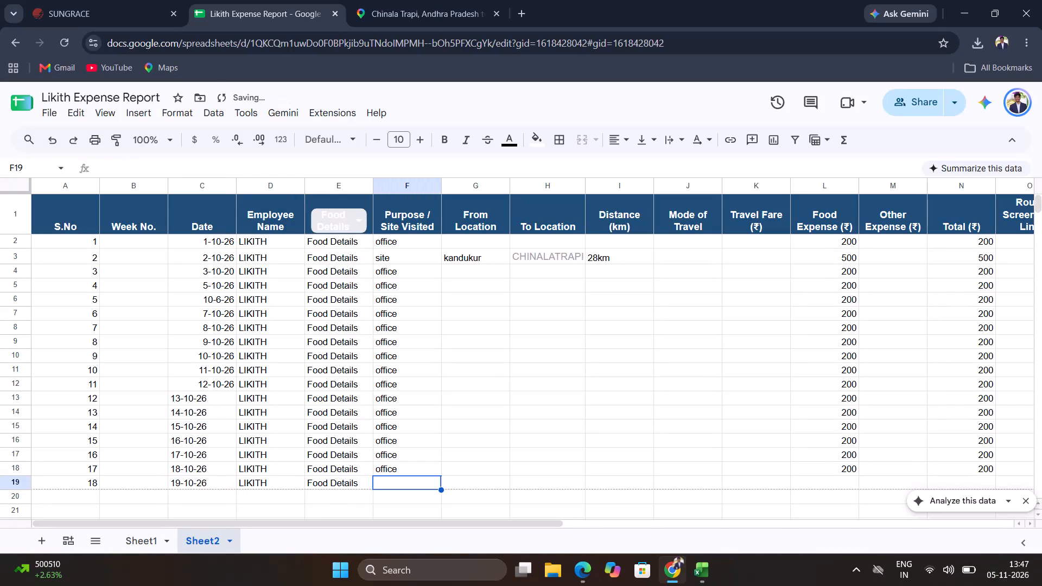
key("o")
Enter 200 as both the Food Expense and the Total for the eighteenth entry in row 19.
key("Right")
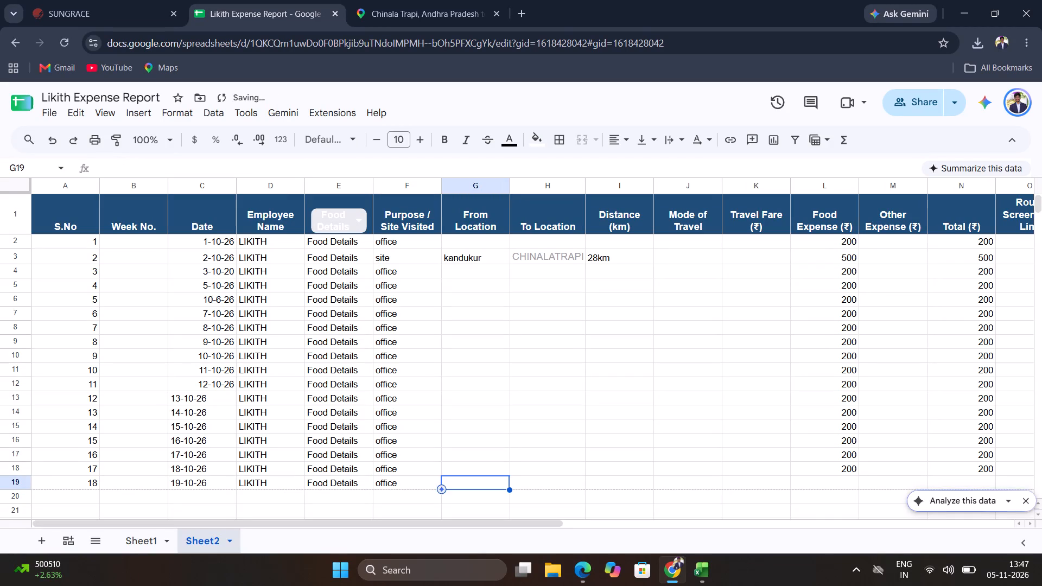
key("Right")
key("Right")
key("Right")
key("Right")
key("Right")
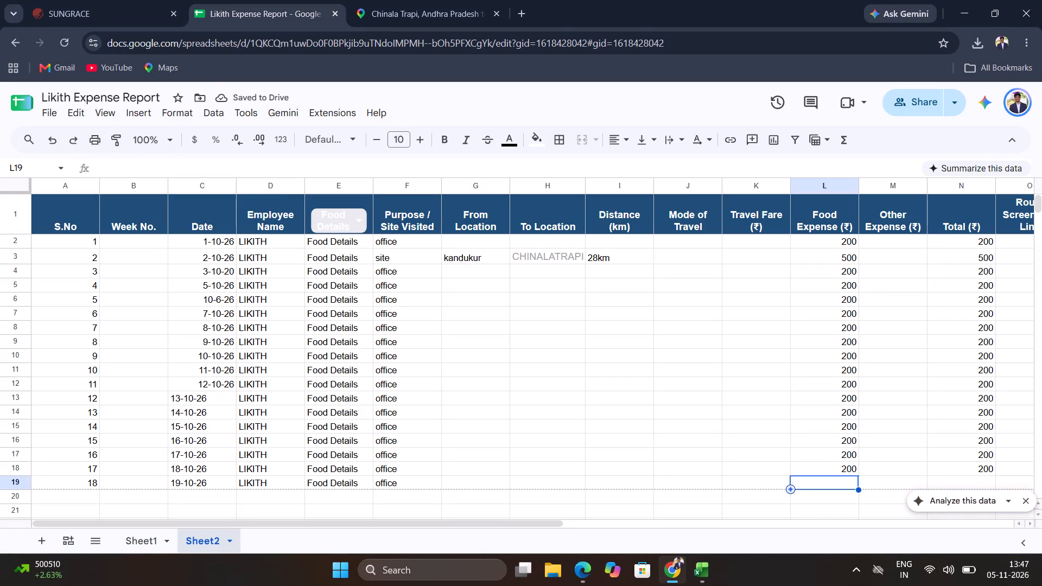
type("200")
key("Right")
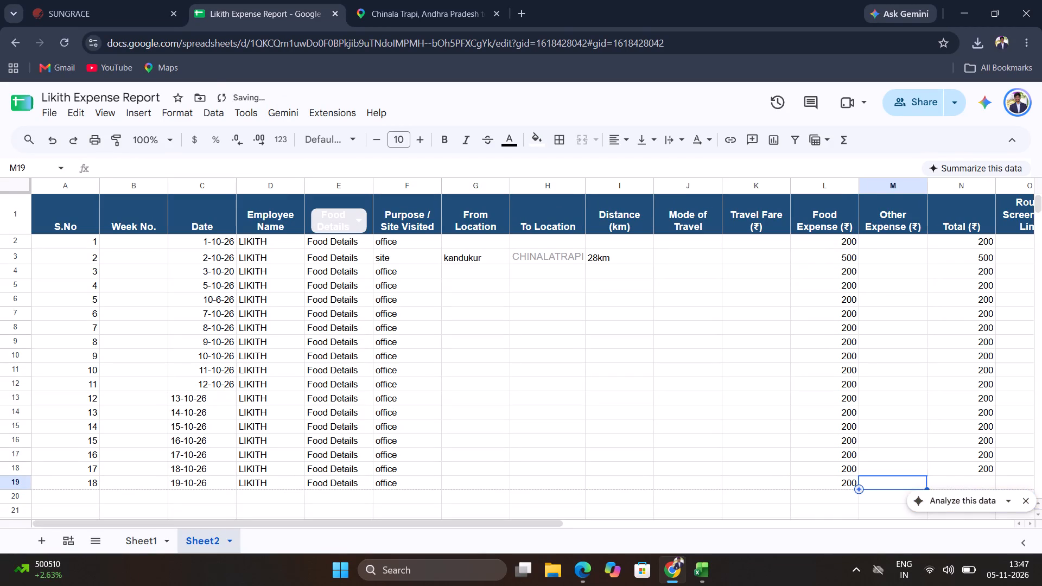
key("Right")
type("200")
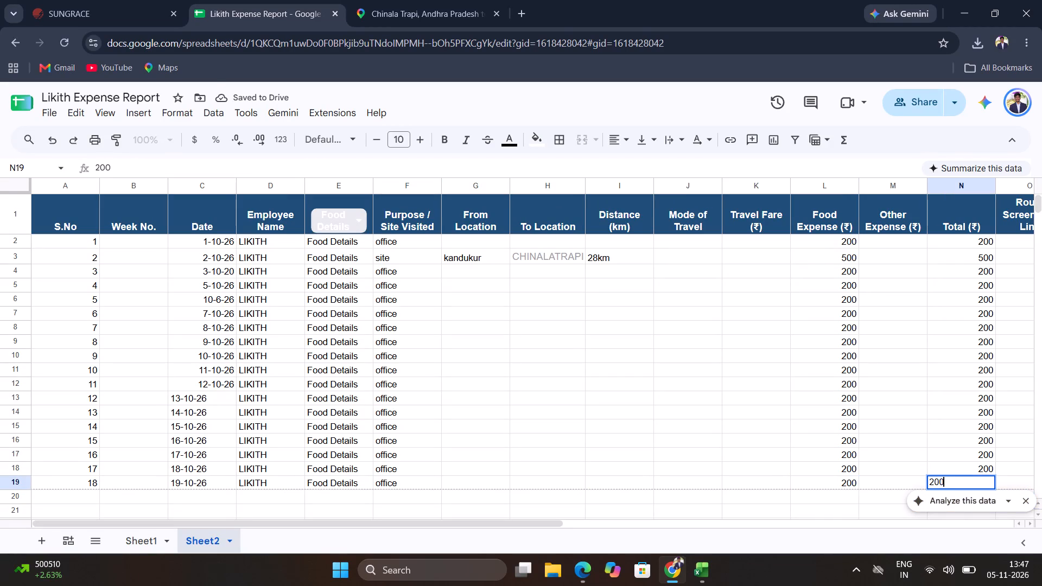
Start row 20 with serial number 19 and the date 22-10-26.
key("Down")
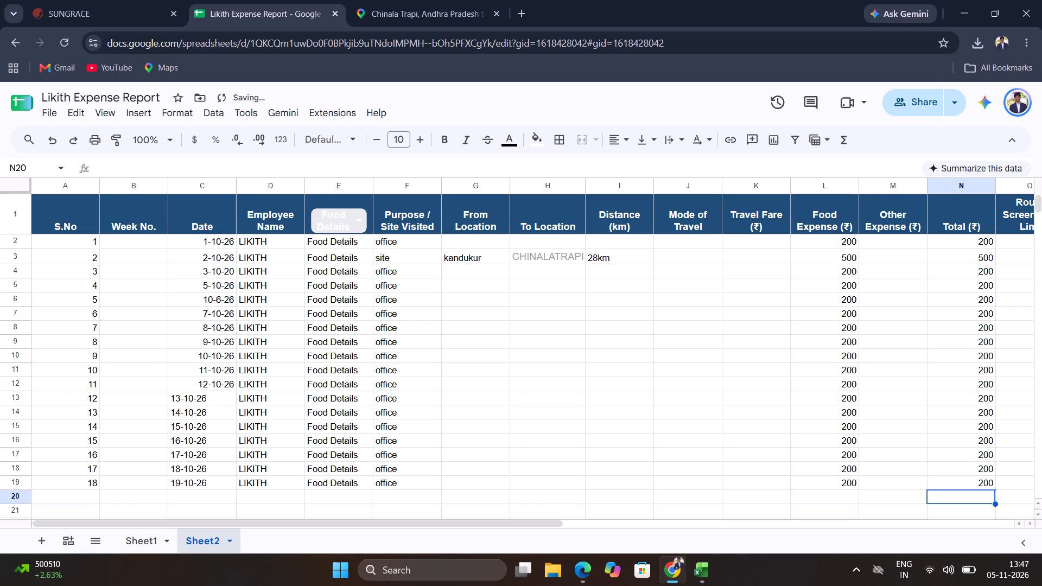
key("Left")
key("Left")
key("Left")
key("Left")
key("Left")
key("Left")
key("Left")
key("Left")
key("Left")
key("Left")
key("Left")
key("Left")
key("Left")
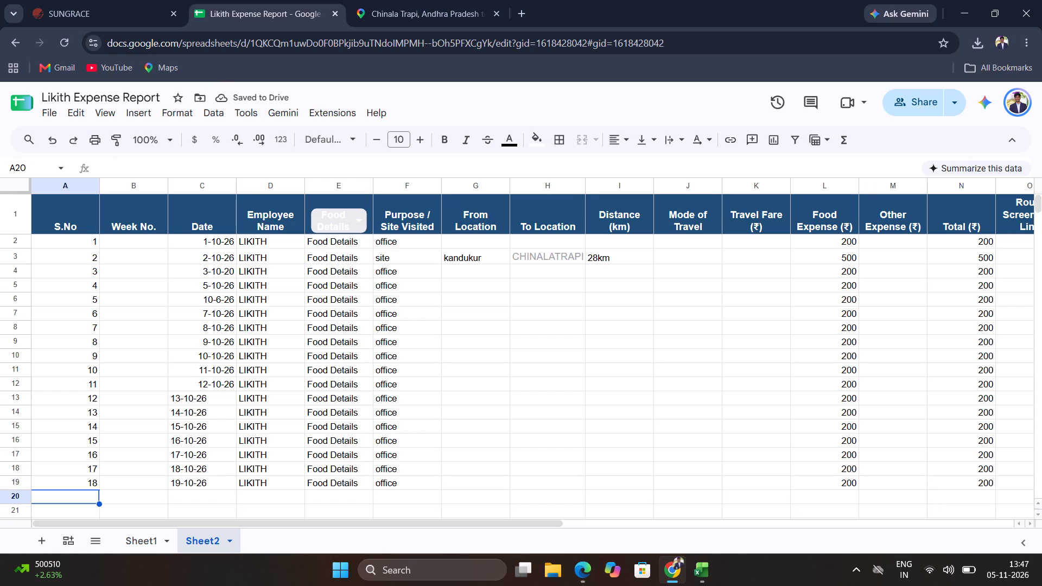
type("19")
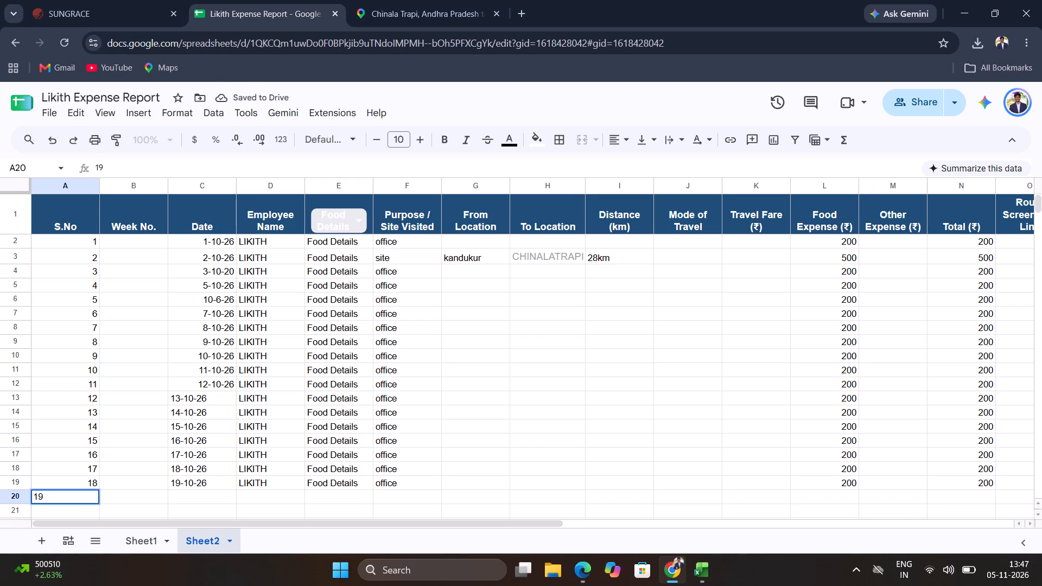
key("Right")
key("Right")
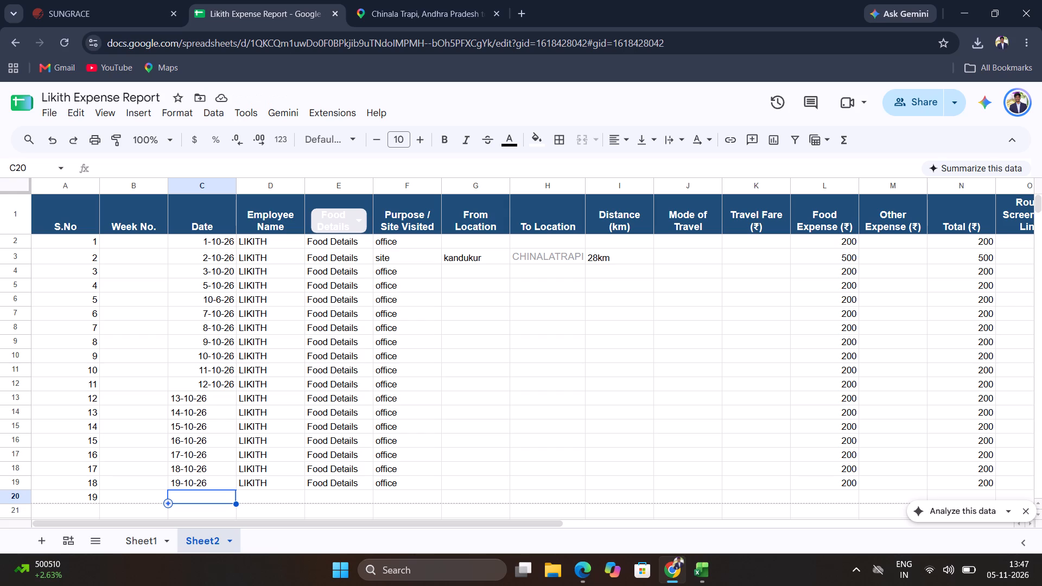
type("22")
type("-10")
type("-26")
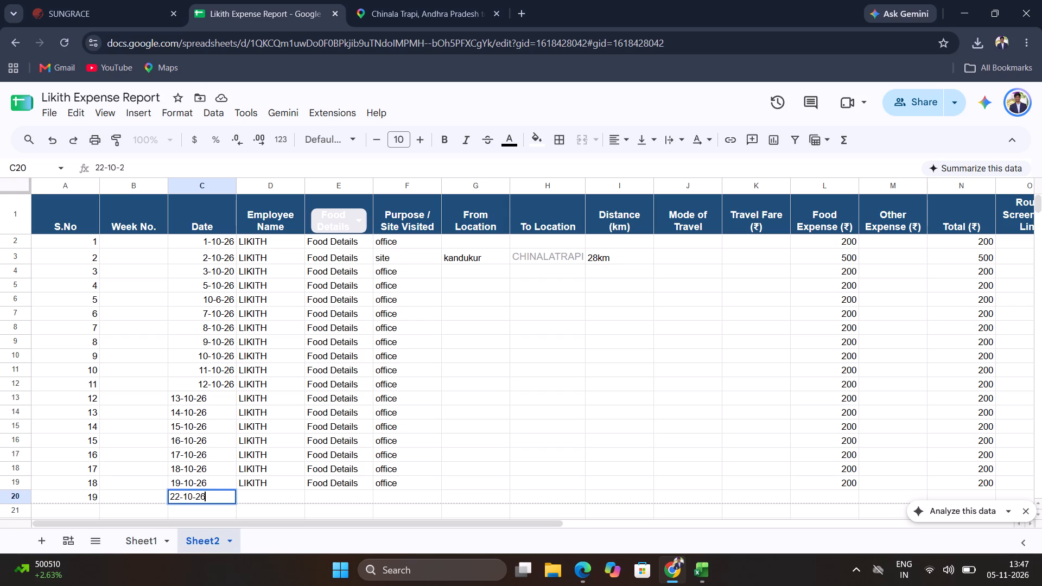
key("Right")
Fill row 20 with the same employee name as above, Food Details, and office as the purpose.
key("l")
key("Right")
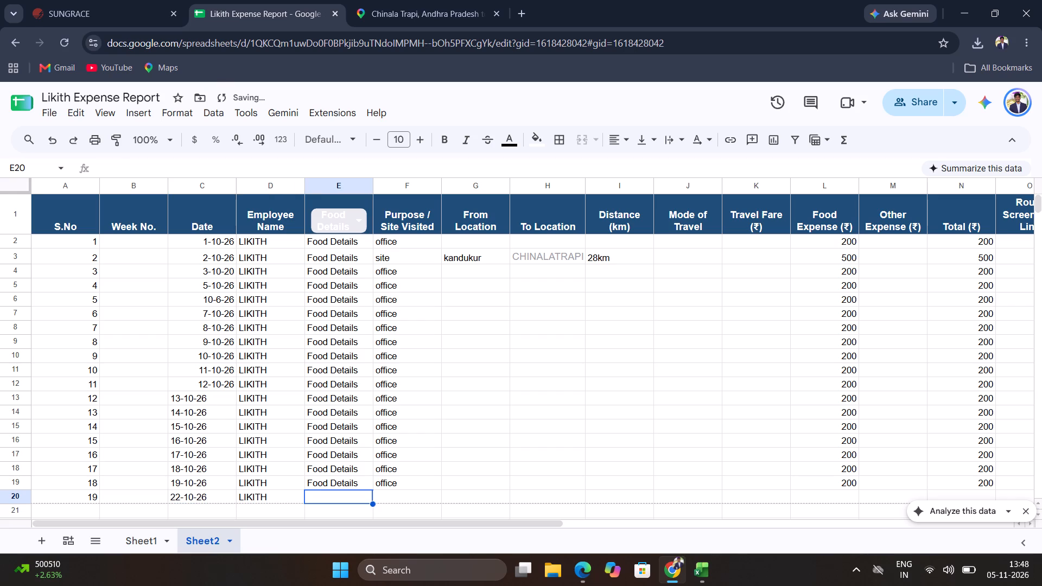
key("f")
key("Right")
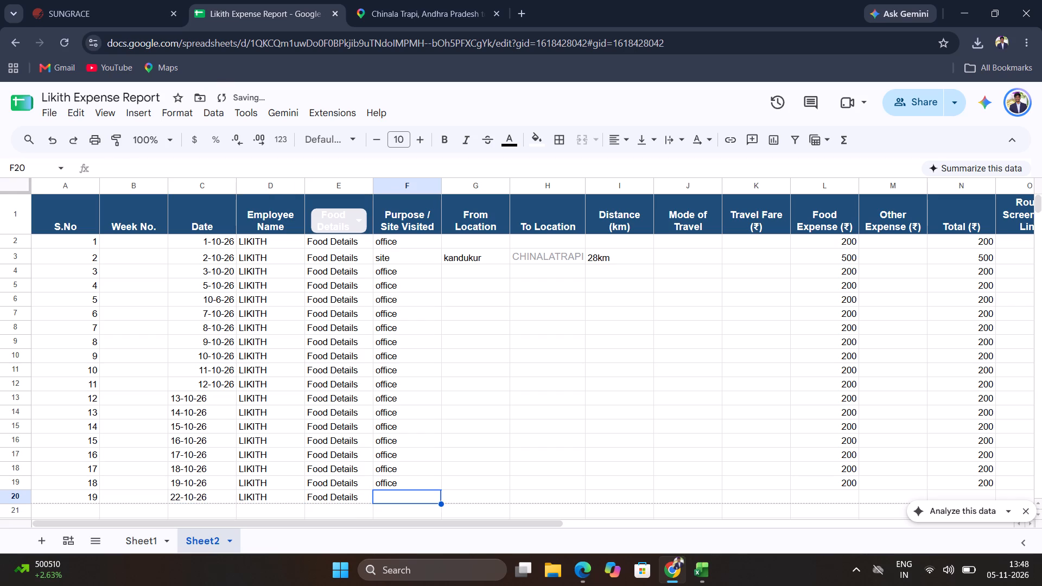
key("o")
key("Right")
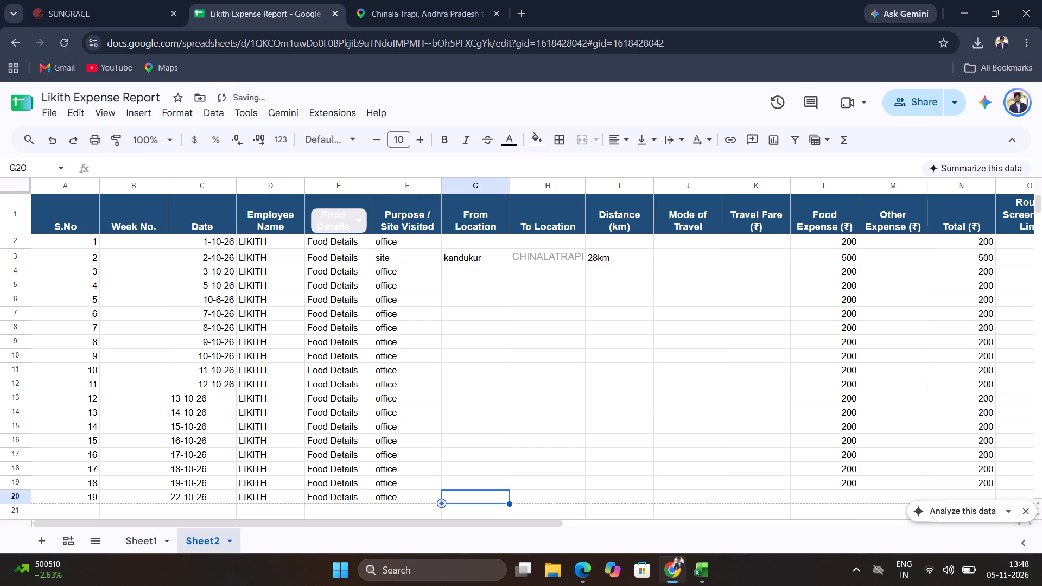
Enter 200 as both the Food Expense and the Total for the nineteenth entry in row 20.
key("Right")
key("Right")
key("Right")
key("Right")
key("Right")
type("200")
key("Right")
key("Right")
key("Right")
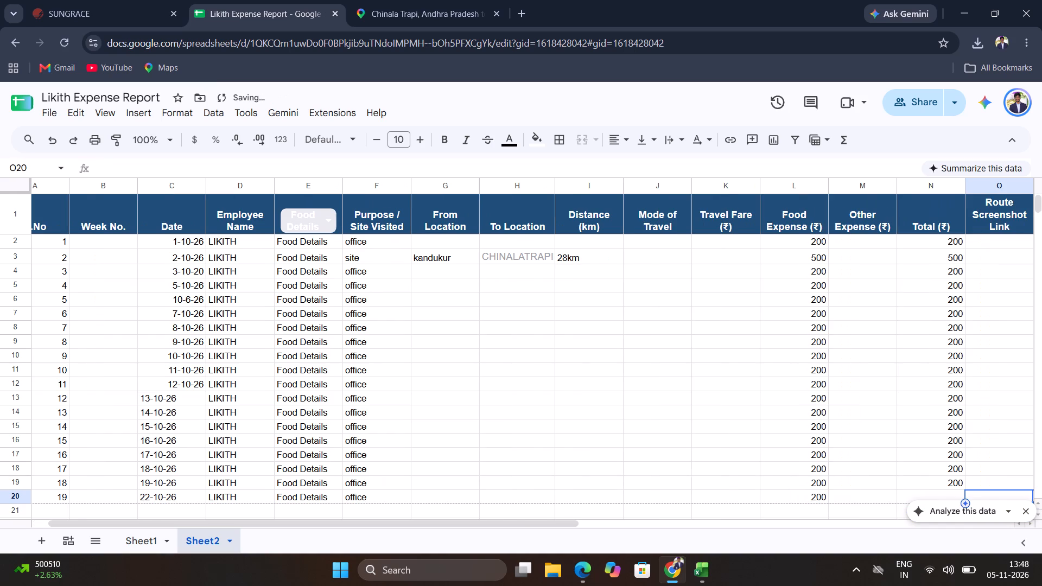
key("Left")
type("200")
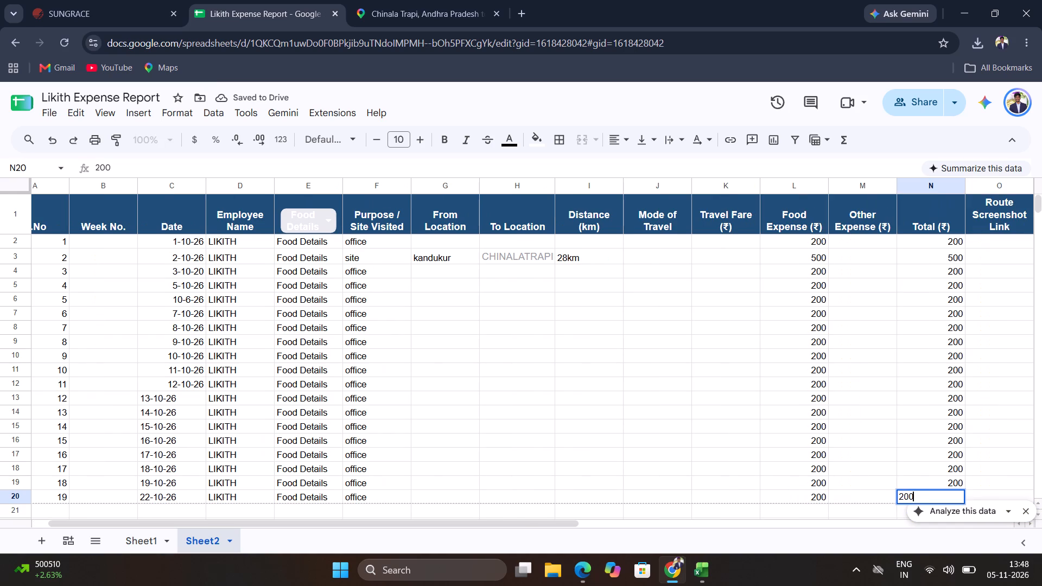
key("Down")
Start row 21 with serial number 20 and the date 23-10-26.
key("Left")
key("Left")
key("Left")
key("Left")
key("Left")
key("Left")
key("Left")
key("Left")
key("Left")
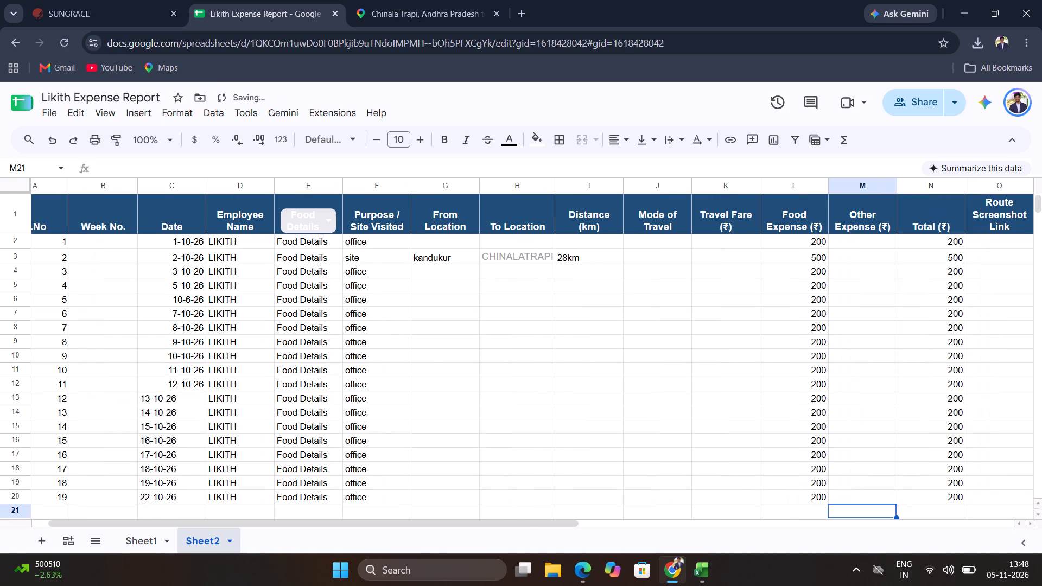
key("Left")
key("Left")
key("Left")
key("Left")
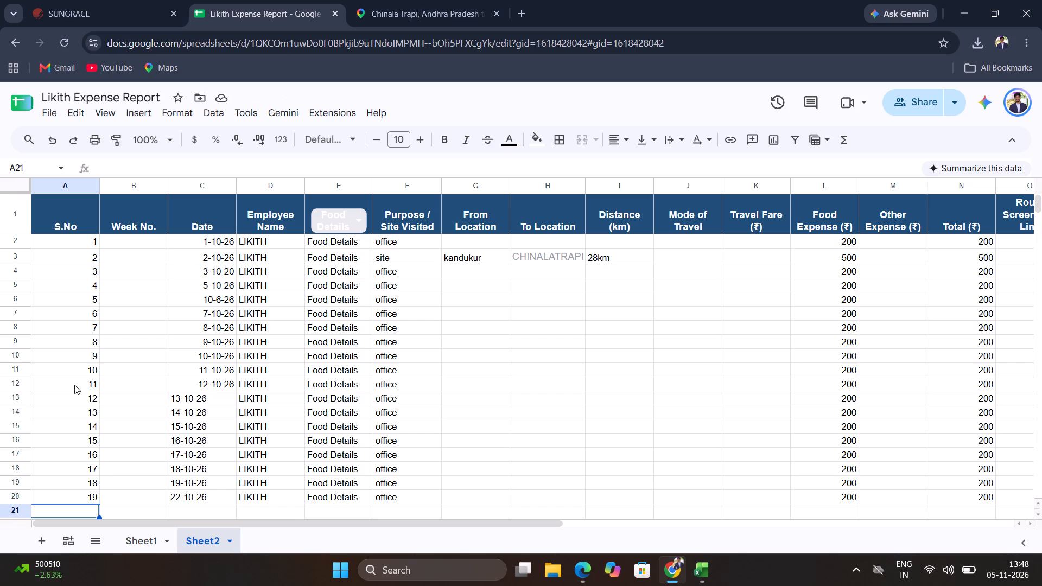
type("20")
key("Right")
key("Right")
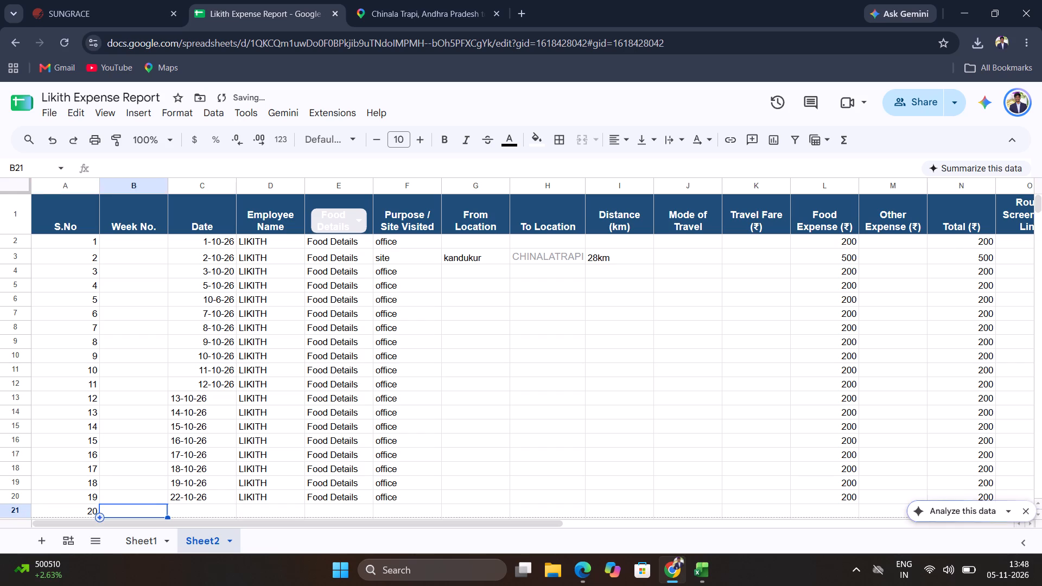
type("23-10")
type("-26")
key("Right")
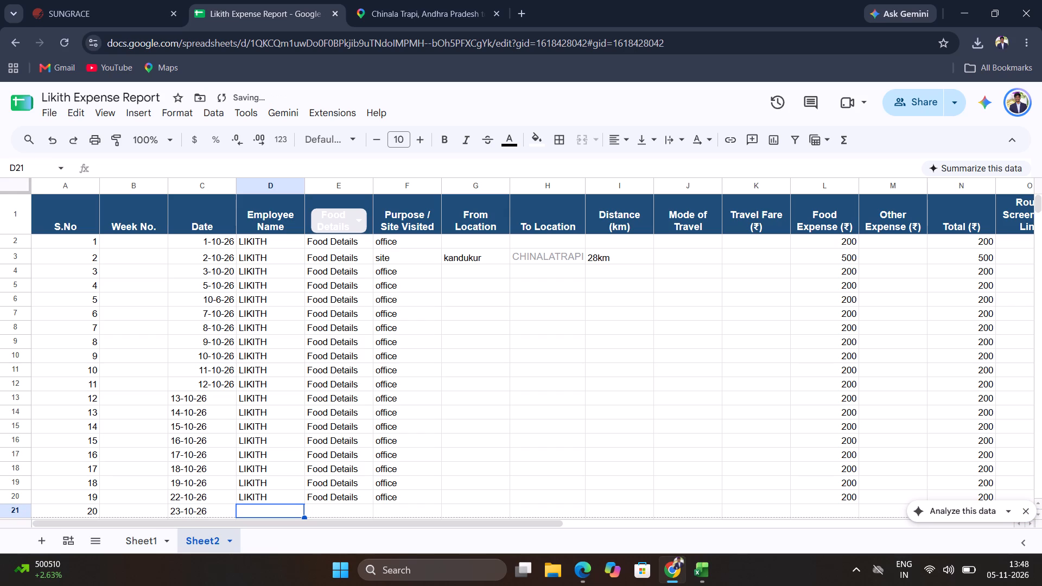
Fill row 21 with the same employee name as above, Food Details, and office as the purpose.
key("l")
key("Right")
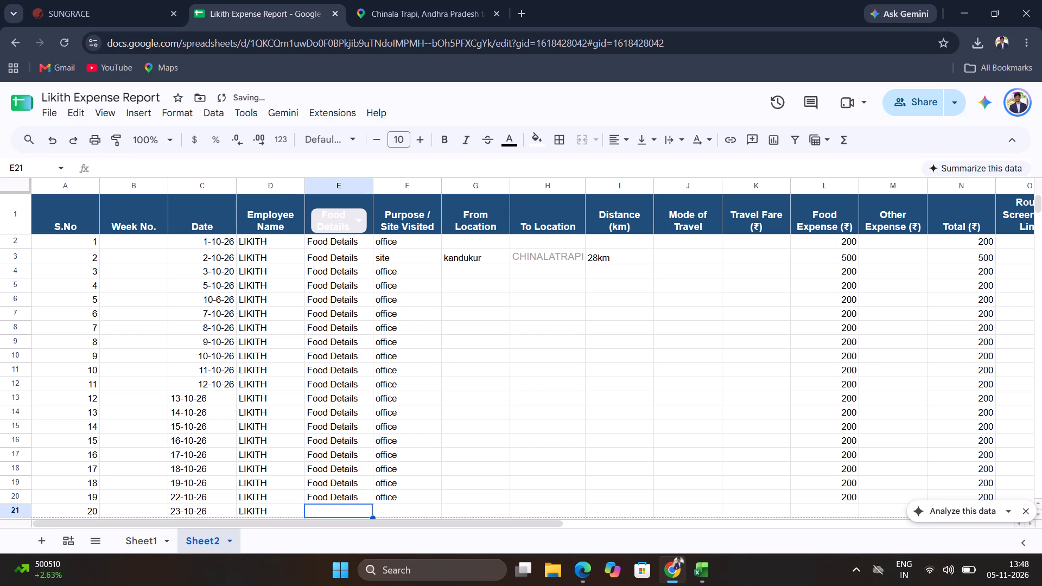
key("f")
key("Right")
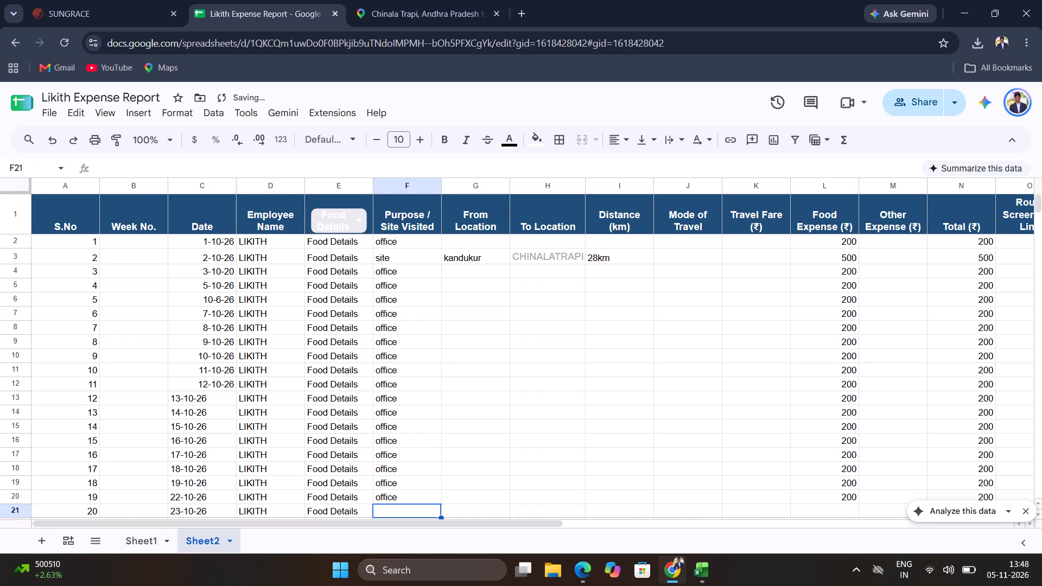
key("o")
key("Right")
Enter 200 as both the Food Expense and the Total for the twentieth entry in row 21.
key("Right")
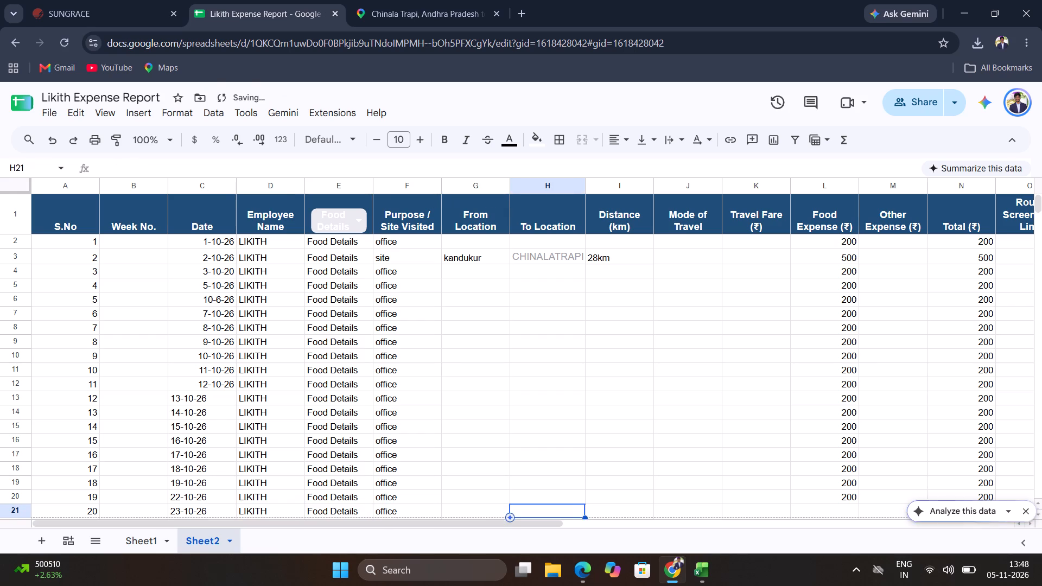
key("Right")
key("Right")
key("Right")
key("Right")
type("200")
key("Right")
key("Right")
type("200")
key("Right")
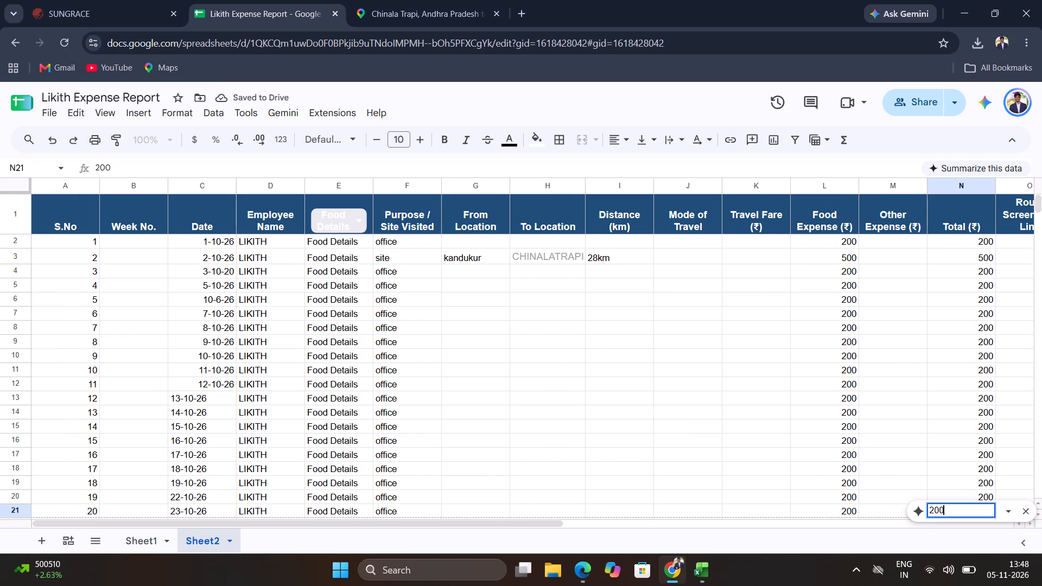
Start row 22 with serial number 21 and the date 24-10-26.
scroll(74, 385, "down", 1)
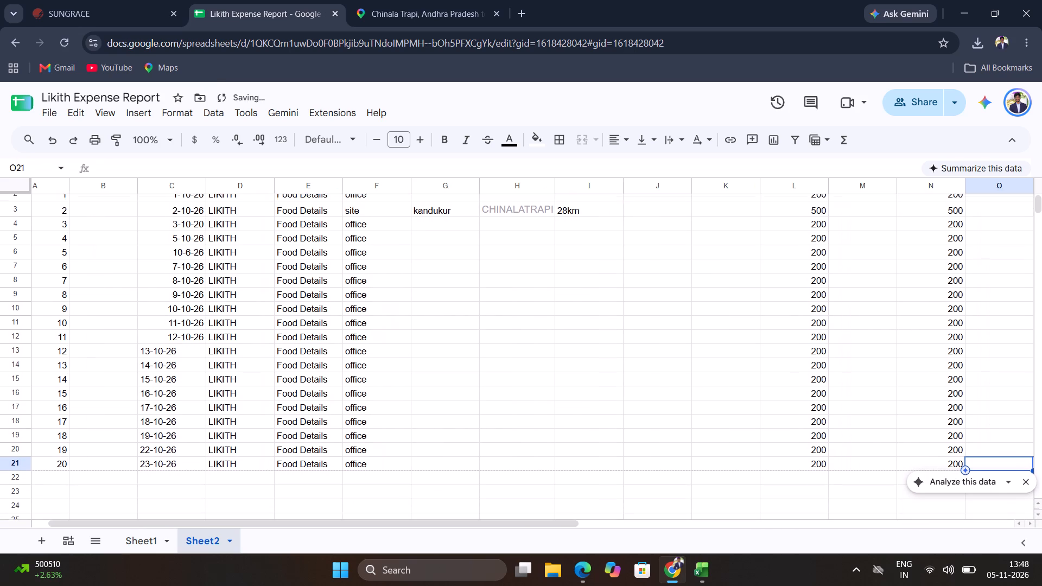
scroll(74, 385, "down", 2)
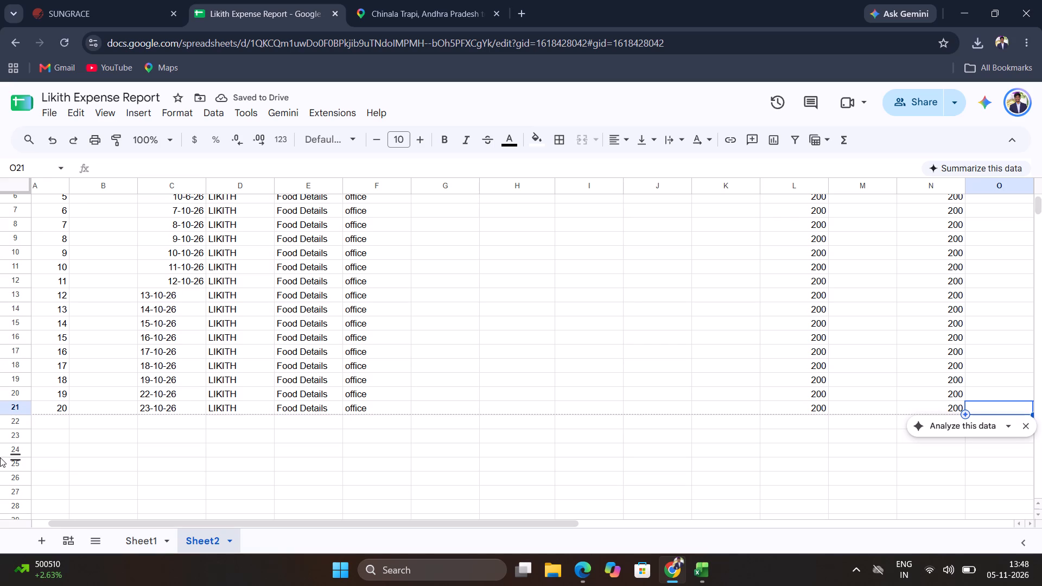
left_click(48, 417)
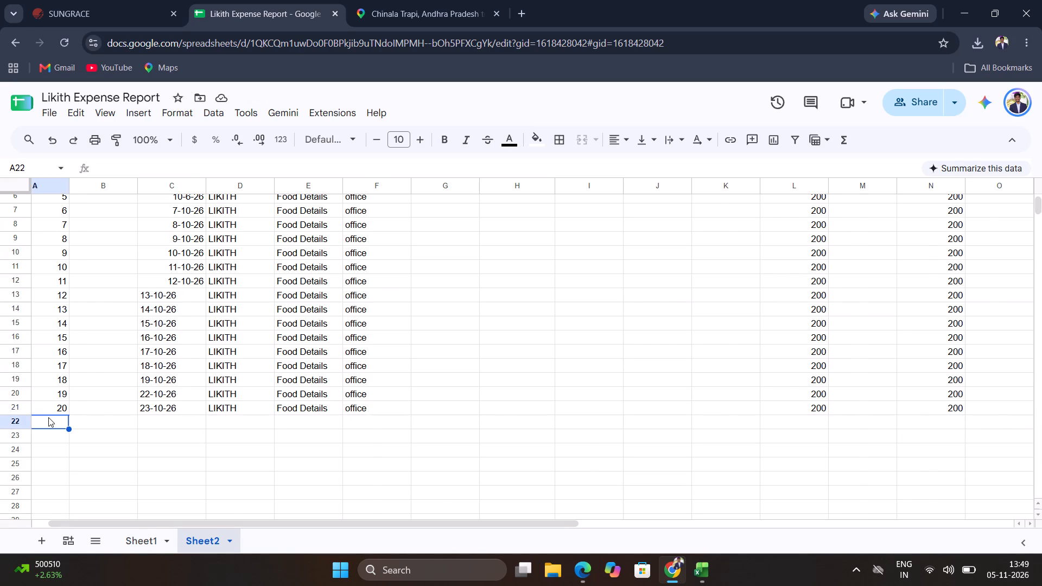
type("21")
key("Right")
key("Right")
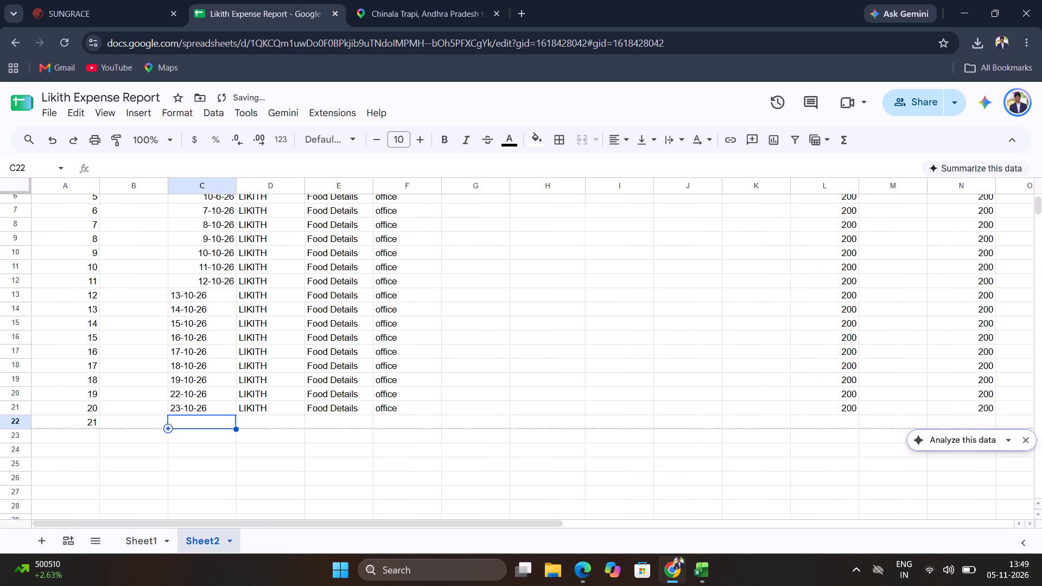
type("24")
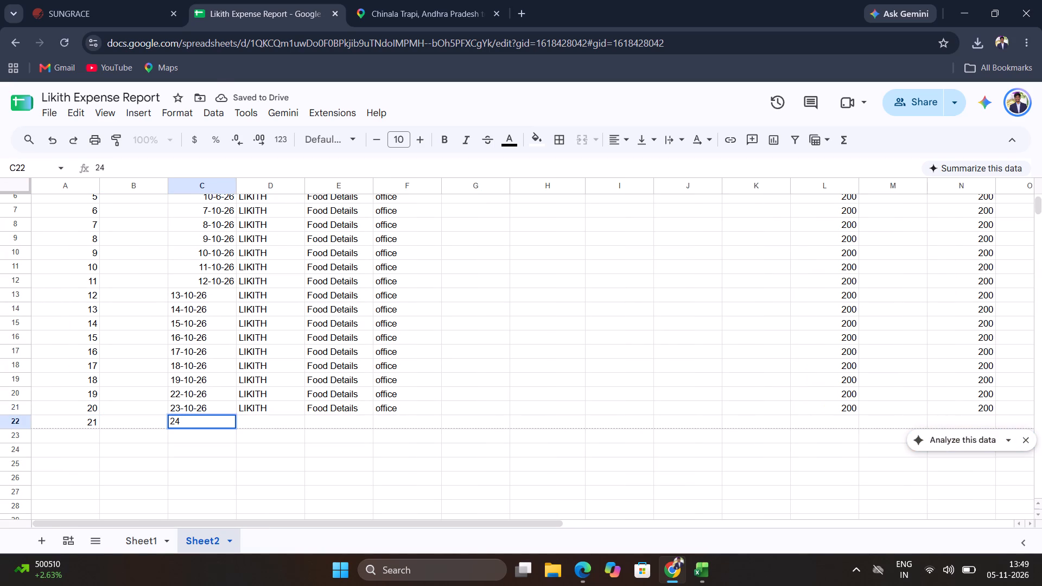
type("-10-26")
key("Right")
key("Right")
key("Left")
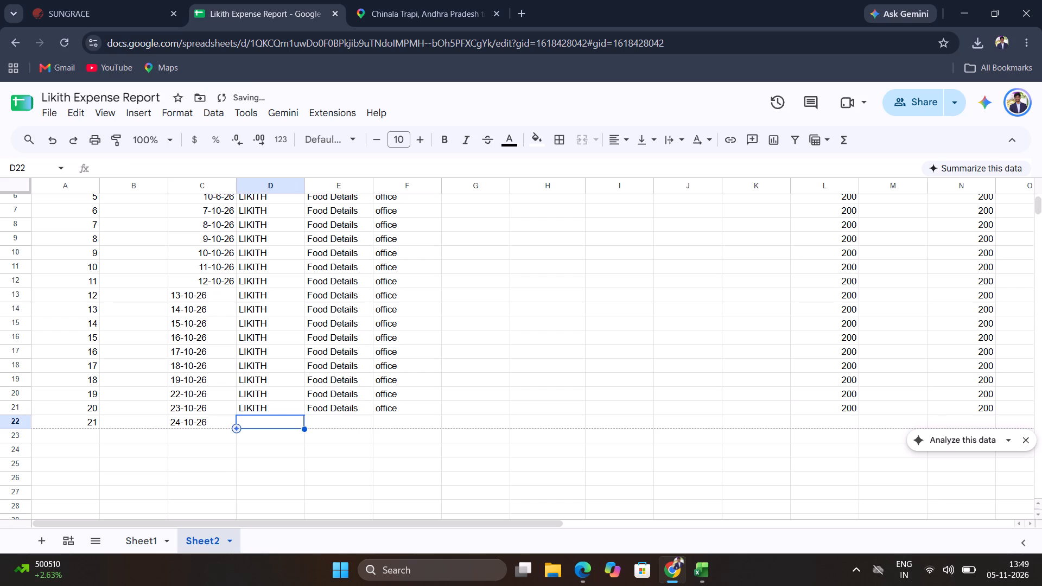
Fill row 22 with the same employee name as above, Food Details, and office as the purpose.
key("l")
key("Right")
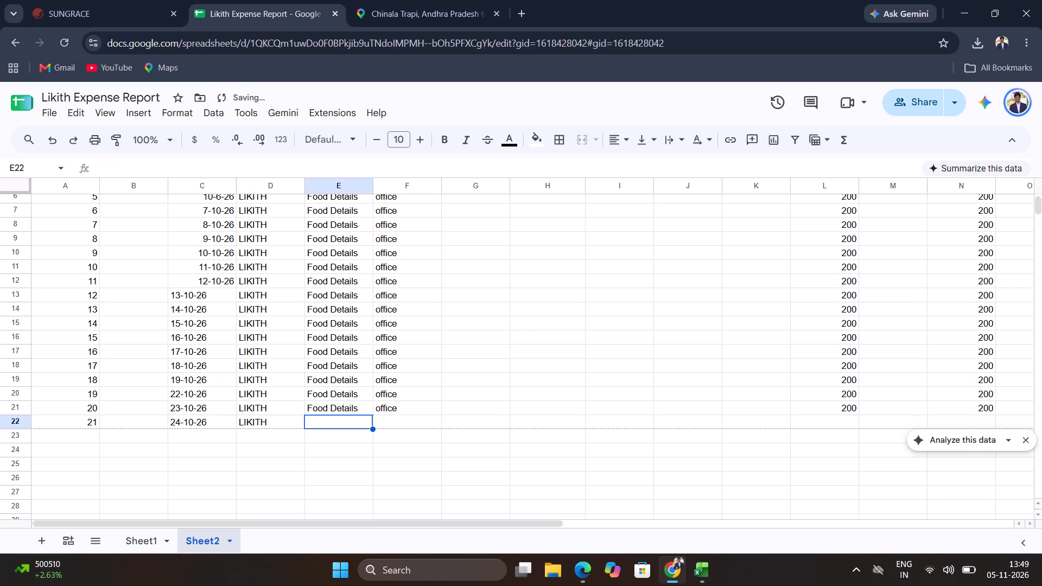
key("f")
key("Right")
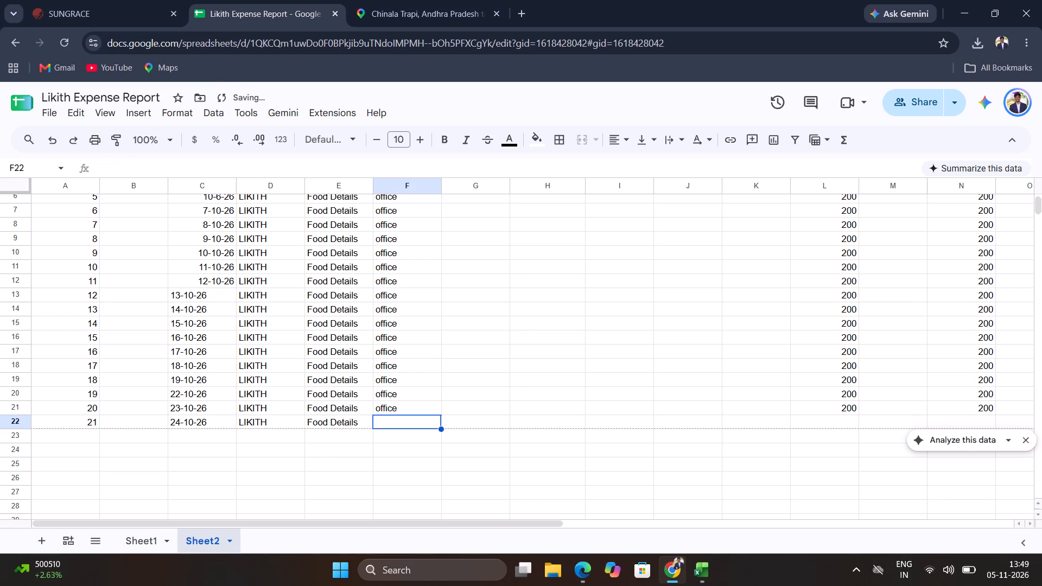
key("o")
key("Right")
Enter 200 as both the Food Expense and the Total for the twenty-first entry in row 22.
key("Right")
key("Right")
key("Right")
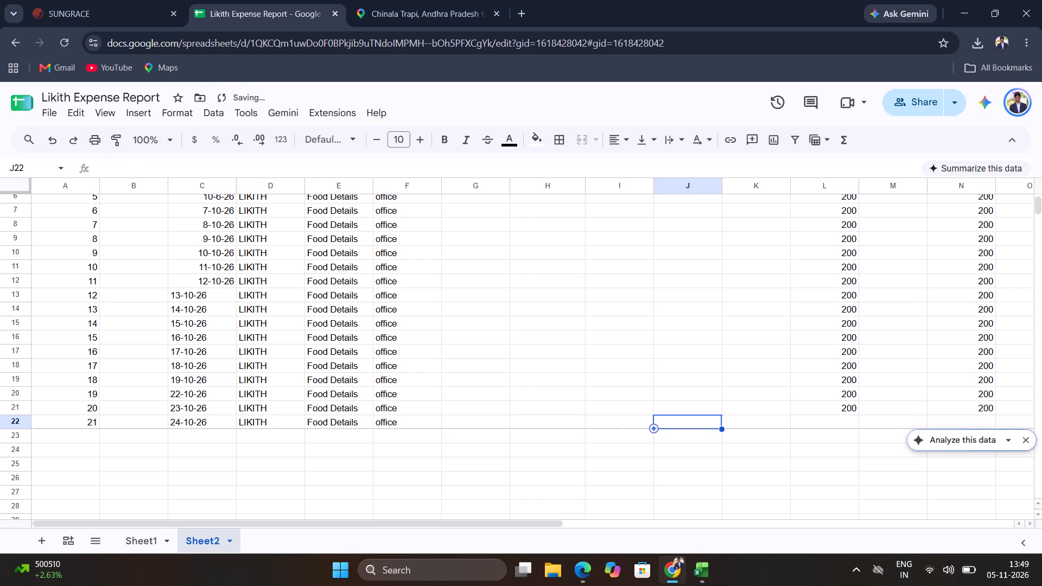
key("Right")
key("Right")
type("200")
key("Right")
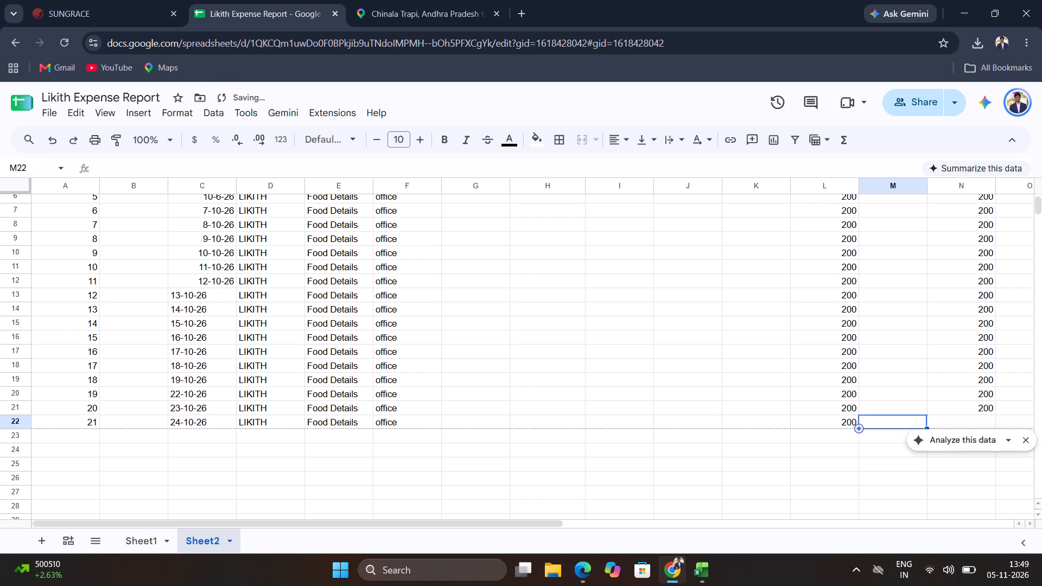
key("Right")
type("200")
key("Left")
Start row 23 with serial number 22 and the date 25-10-26.
key("Left")
key("Left")
key("Left")
key("Left")
key("Left")
key("Left")
key("Left")
key("Left")
key("Left")
key("Left")
key("Left")
key("Left")
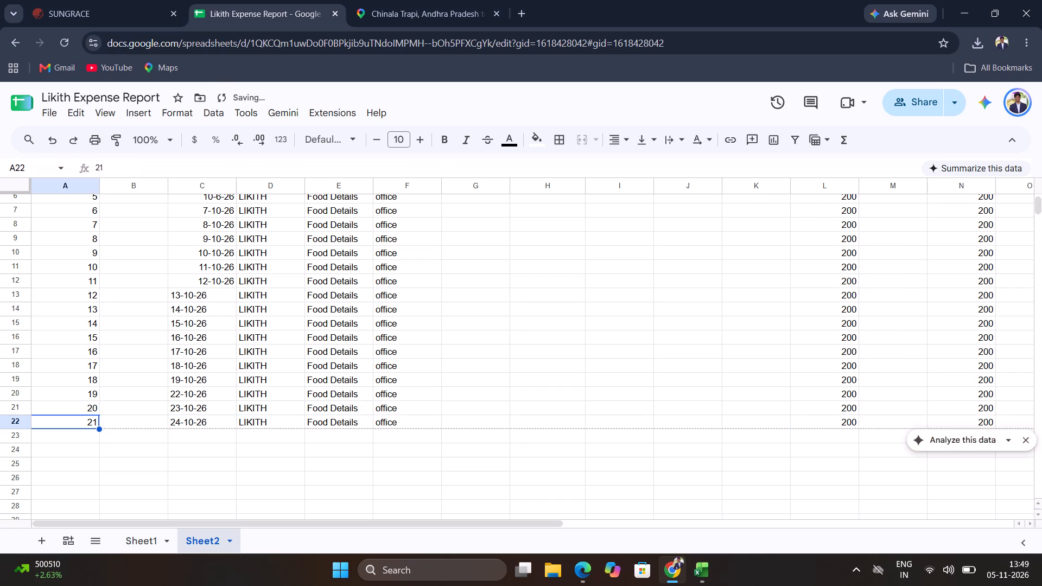
key("Right")
key("Down")
key("Left")
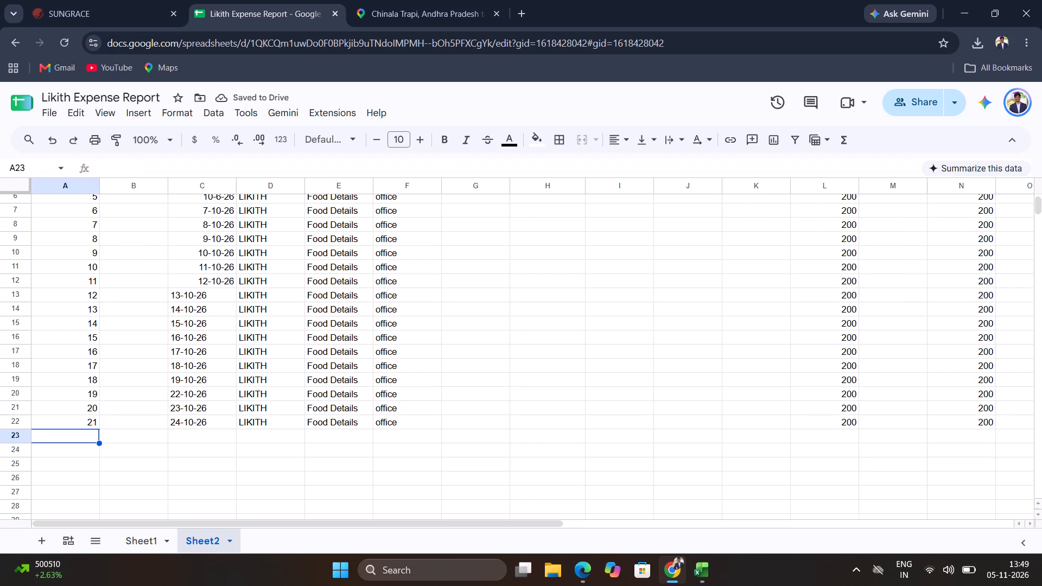
type("22")
key("Right")
key("Right")
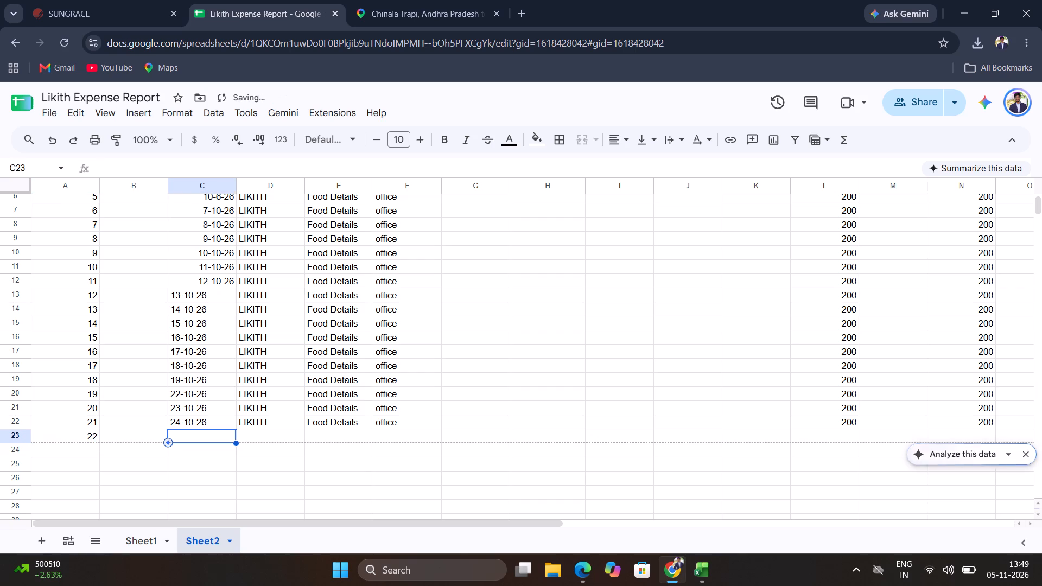
type("25-10-26")
key("Right")
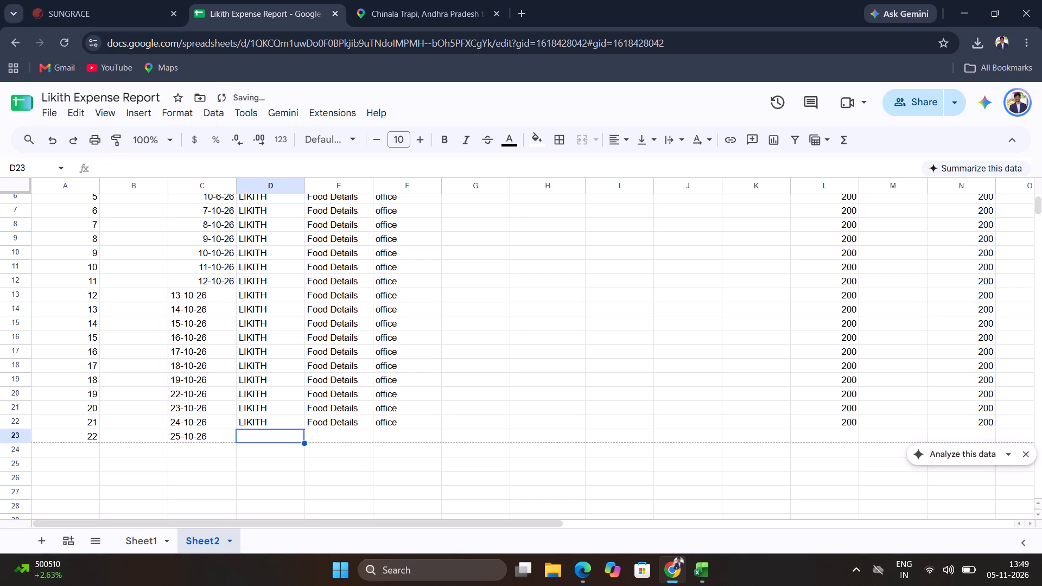
Fill row 23 with the same employee name as above, Food Details, and office as the purpose.
key("l")
key("Right")
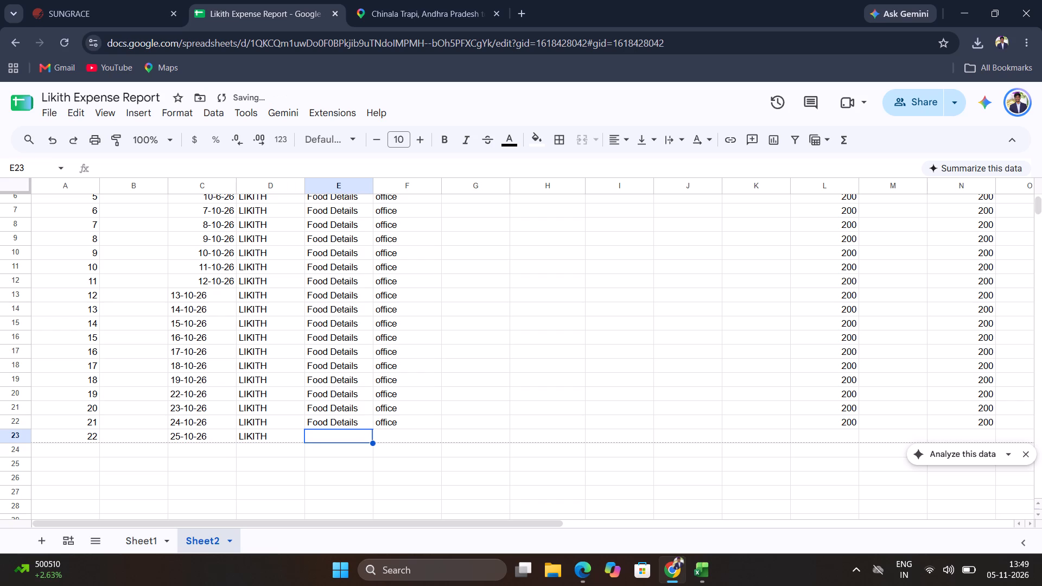
key("f")
key("Right")
key("o")
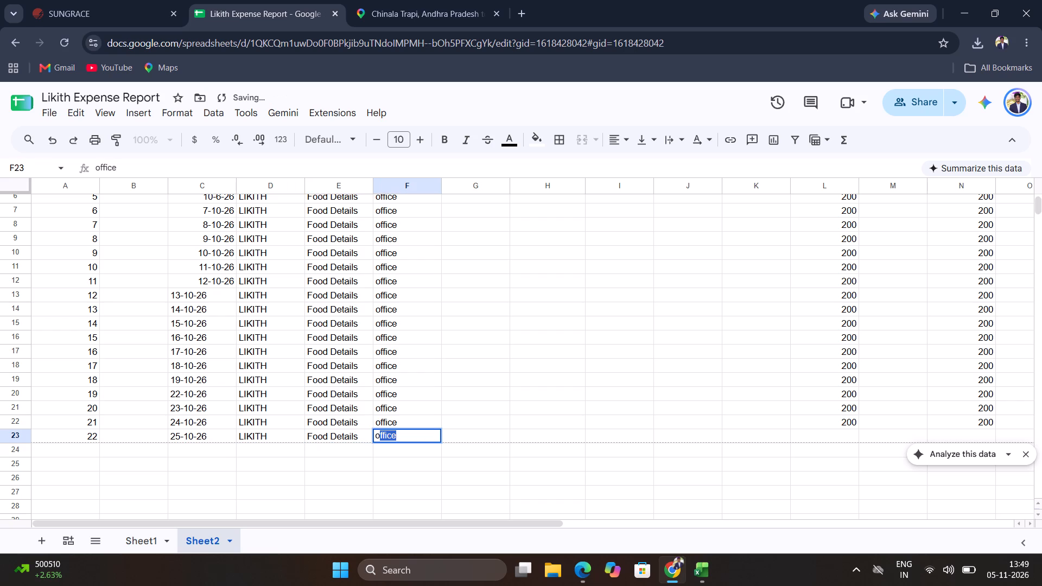
key("Right")
Enter 200 as both the Food Expense and the Total for the twenty-second entry in row 23.
key("Right")
key("Right")
key("Right")
key("Right")
key("Right")
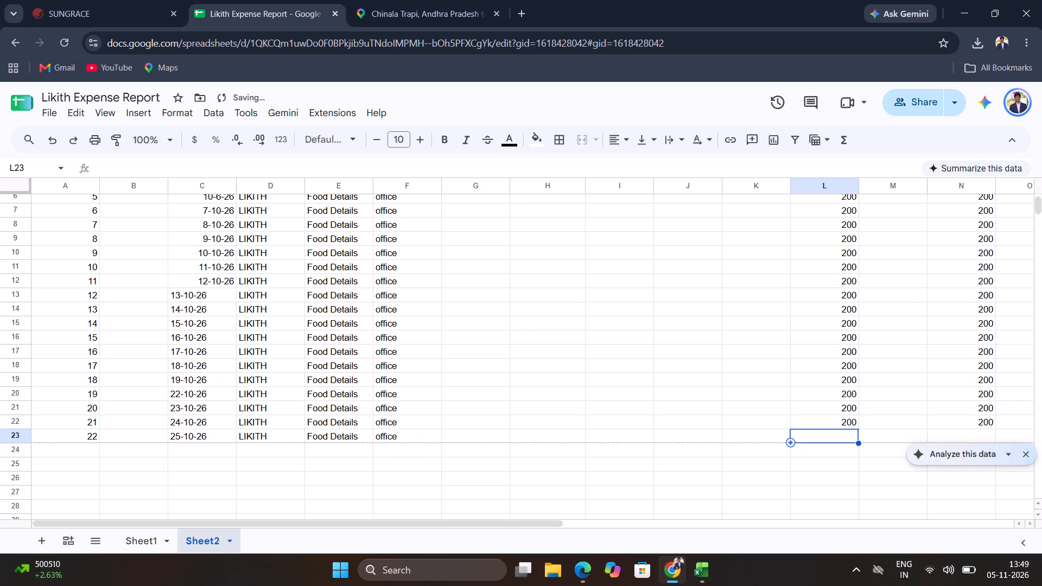
type("200")
key("Right")
key("Right")
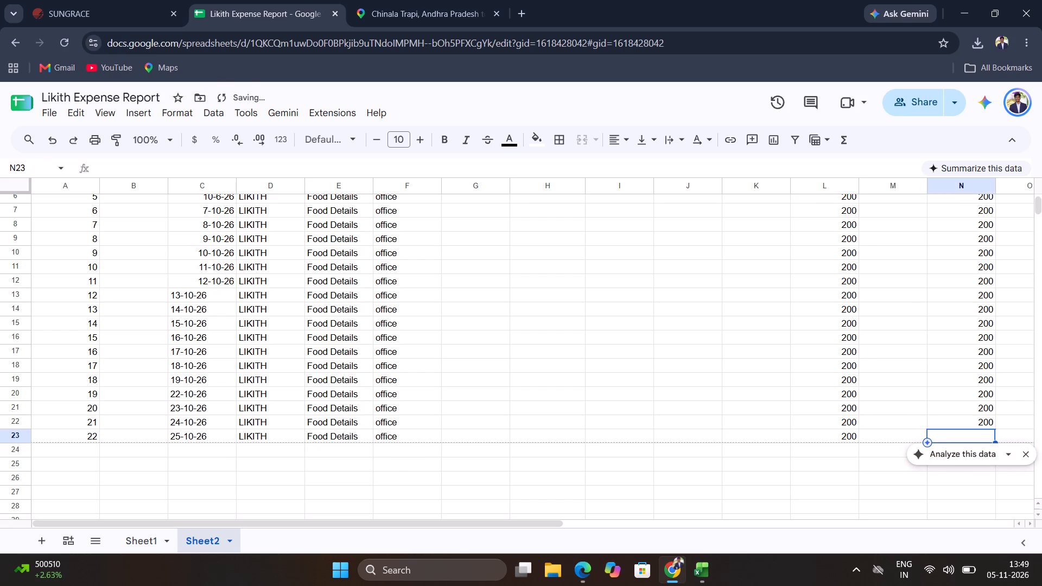
type("200")
key("Down")
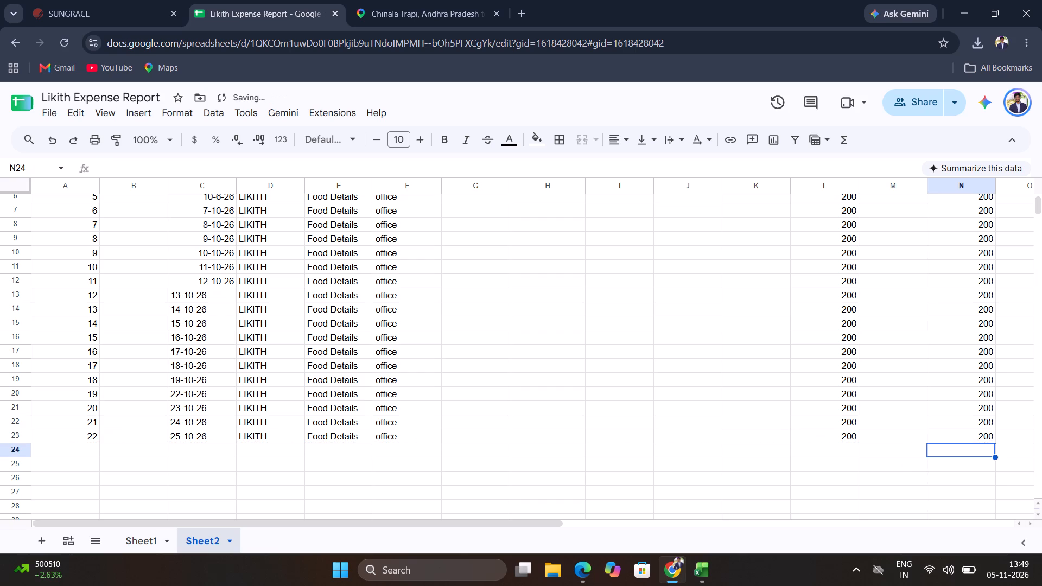
Start row 24 with serial number 23 and the date 26-10-26.
key("Left")
key("Left")
key("Left")
key("Left")
key("Left")
key("Left")
key("Left")
key("Left")
key("Left")
key("Left")
key("Left")
key("Left")
key("Left")
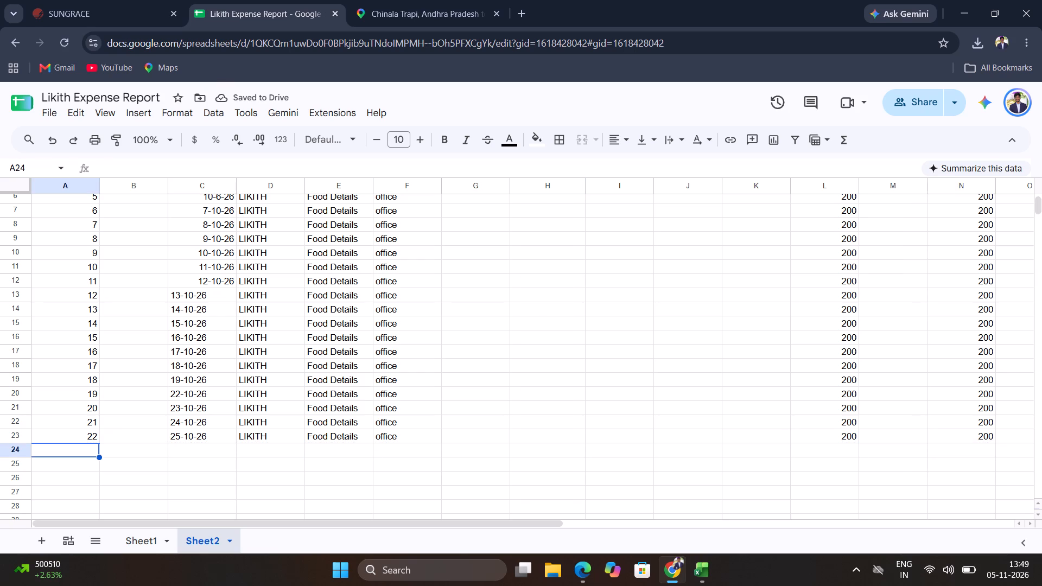
type("23")
key("Right")
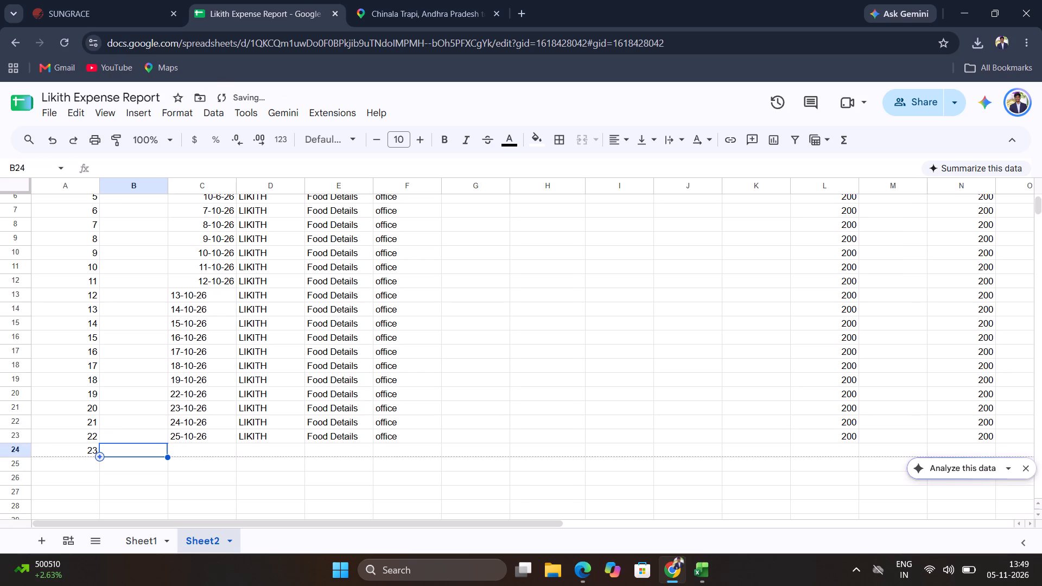
key("Right")
type("26")
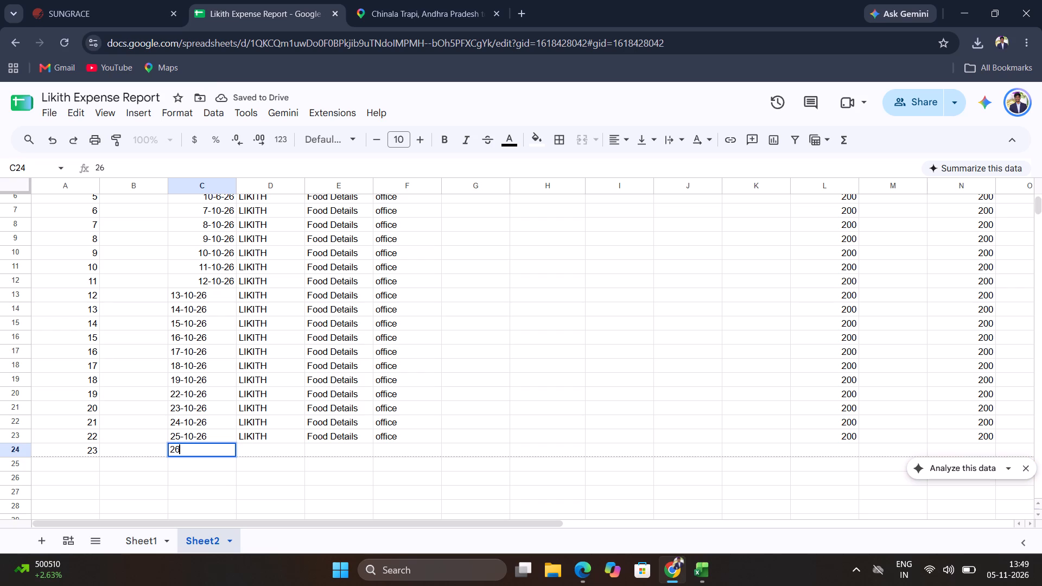
type("-10-26")
key("Right")
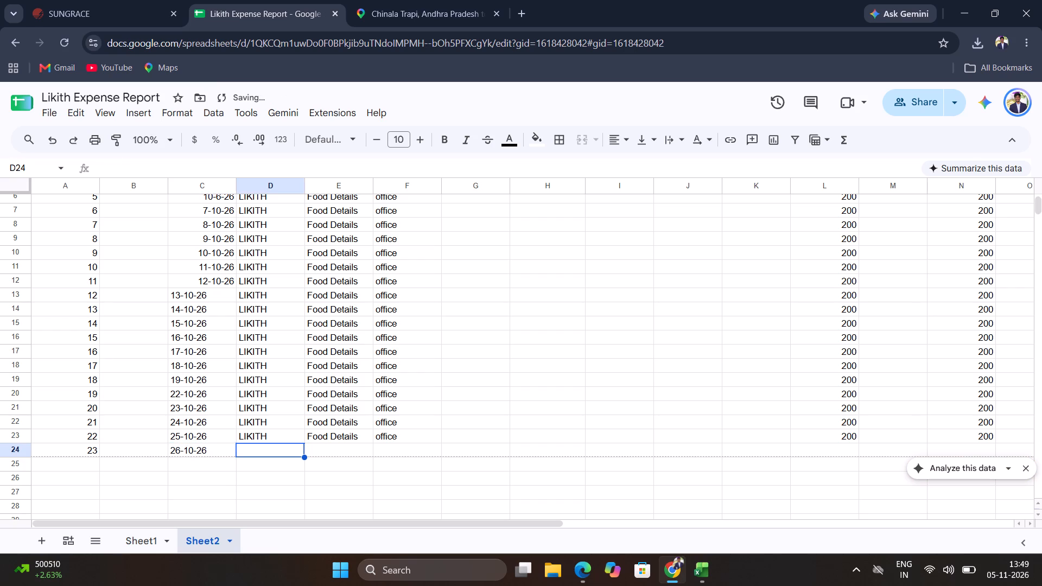
Fill row 24 with the same employee name as above, Food Details, and site as the purpose.
key("l")
key("Right")
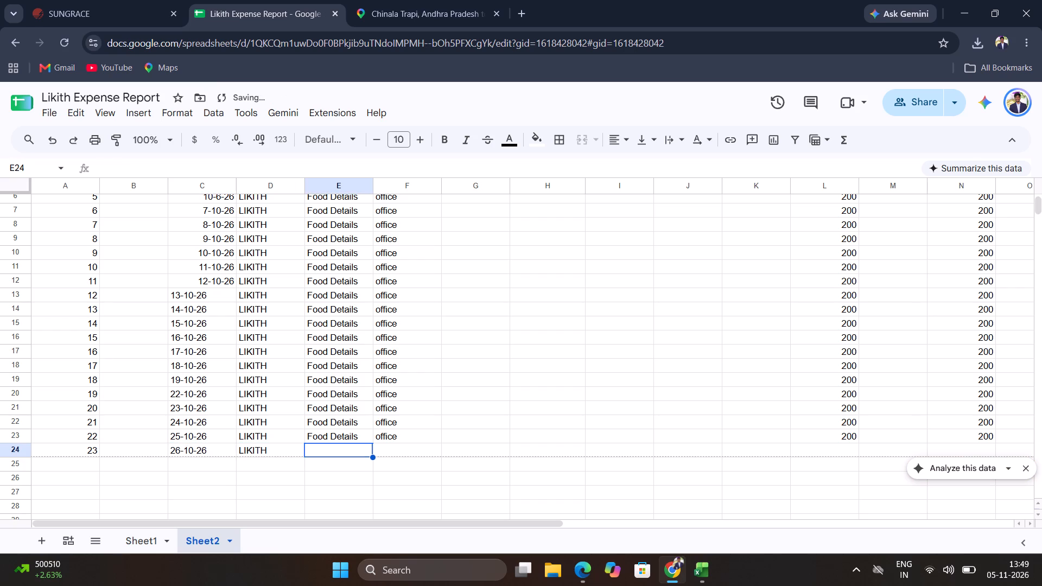
key("f")
key("Right")
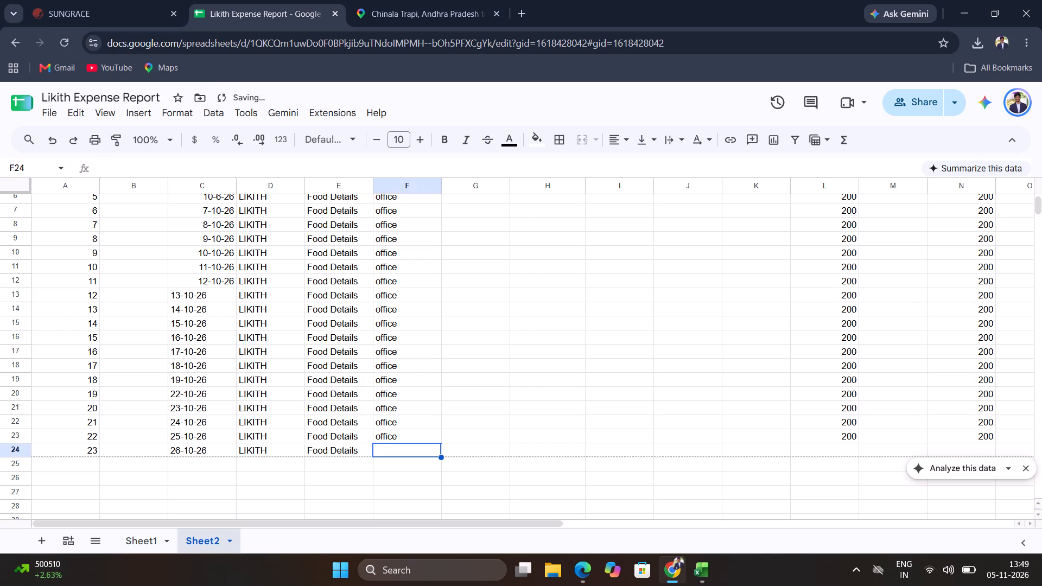
type("sit")
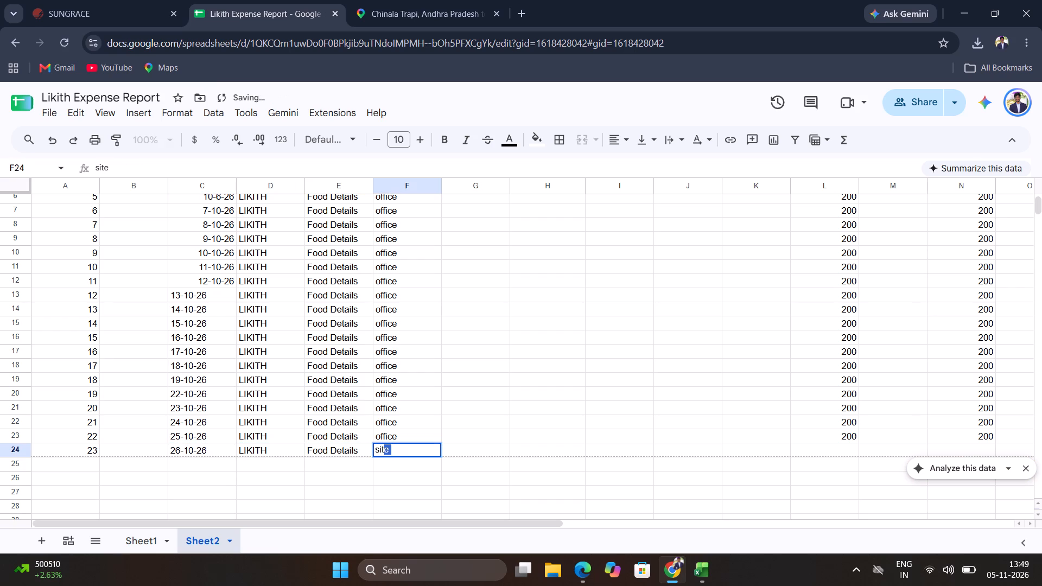
key("Right")
Enter 500 as both the Food Expense and the Total for the site visit in row 24.
key("Right")
key("Right")
key("Right")
key("Right")
key("Right")
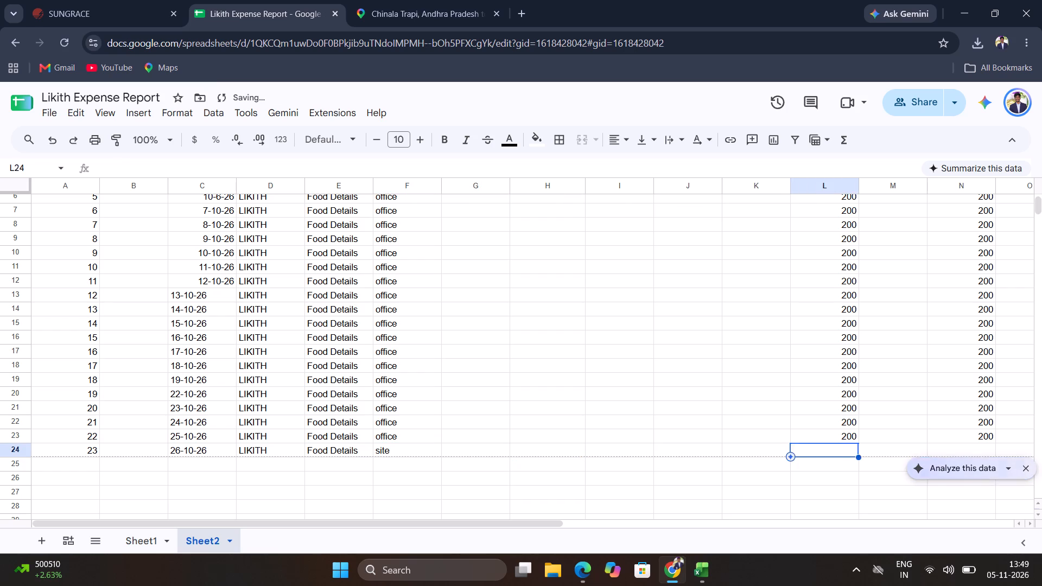
key("Right")
key("Left")
type("500")
key("Right")
key("Right")
type("500")
key("Left")
Enter kandukur as the From Location for the site visit in row 24.
key("Left")
key("Left")
key("Left")
key("Left")
key("Left")
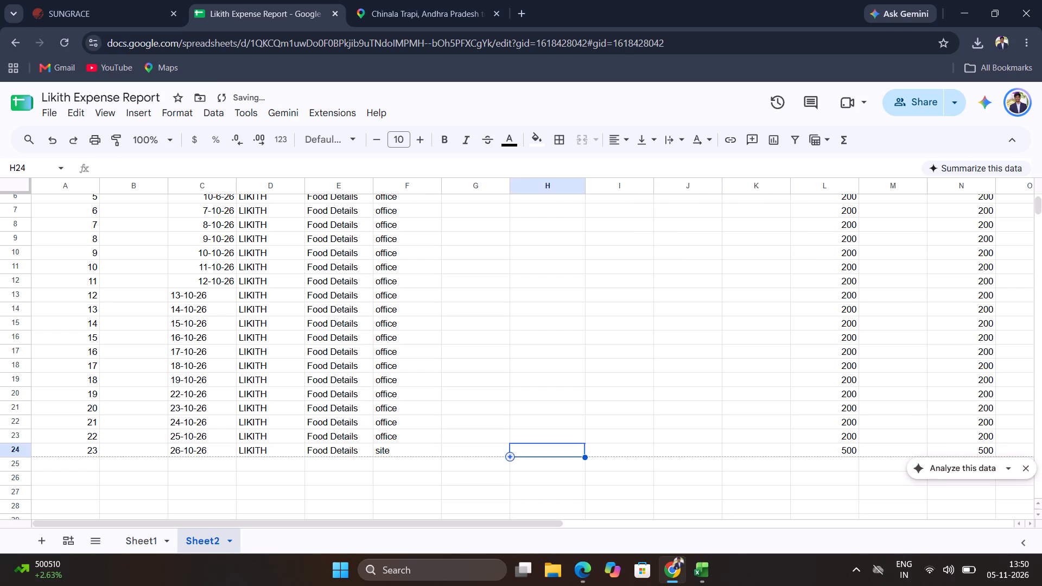
key("Left")
scroll(48, 417, "right", 1)
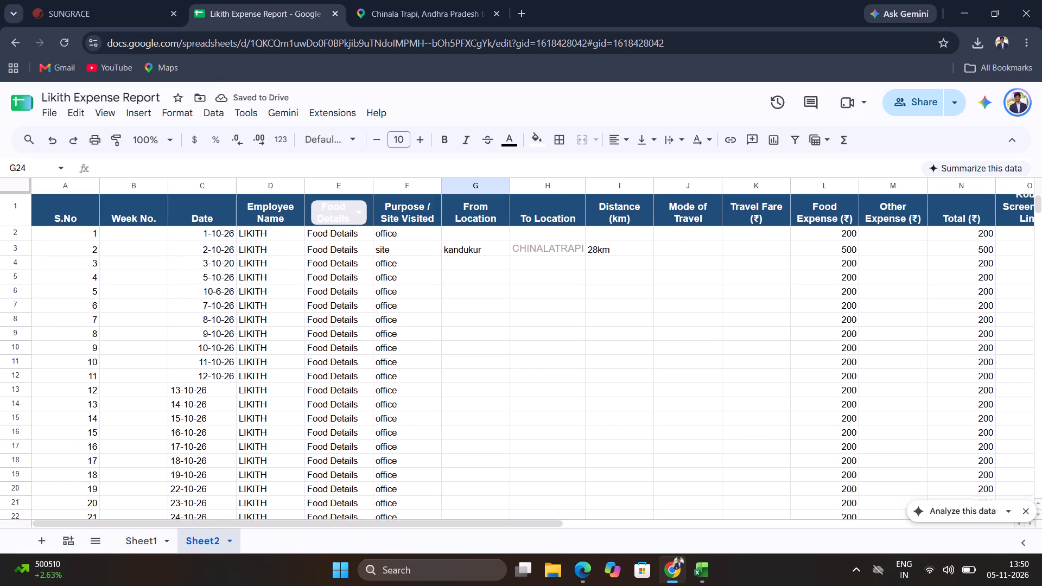
scroll(48, 417, "right", 1)
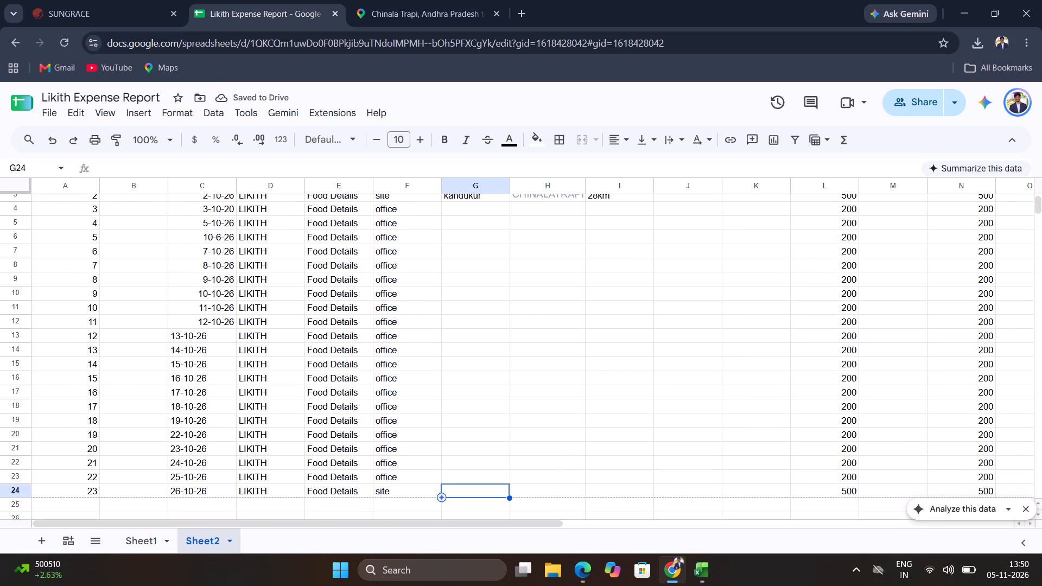
key("k")
key("a")
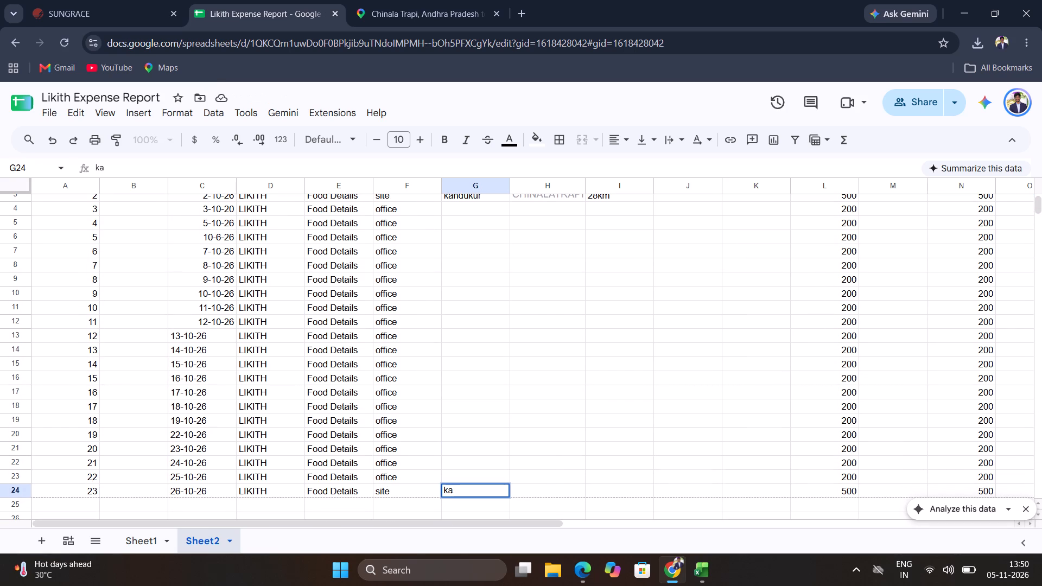
type("ndu")
type("ku")
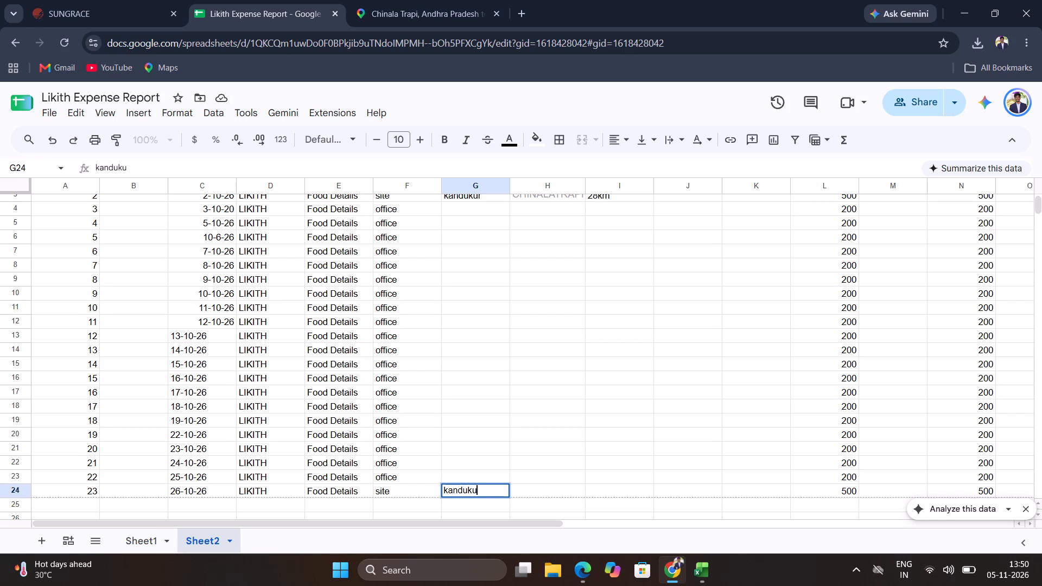
scroll(48, 417, "up", 1)
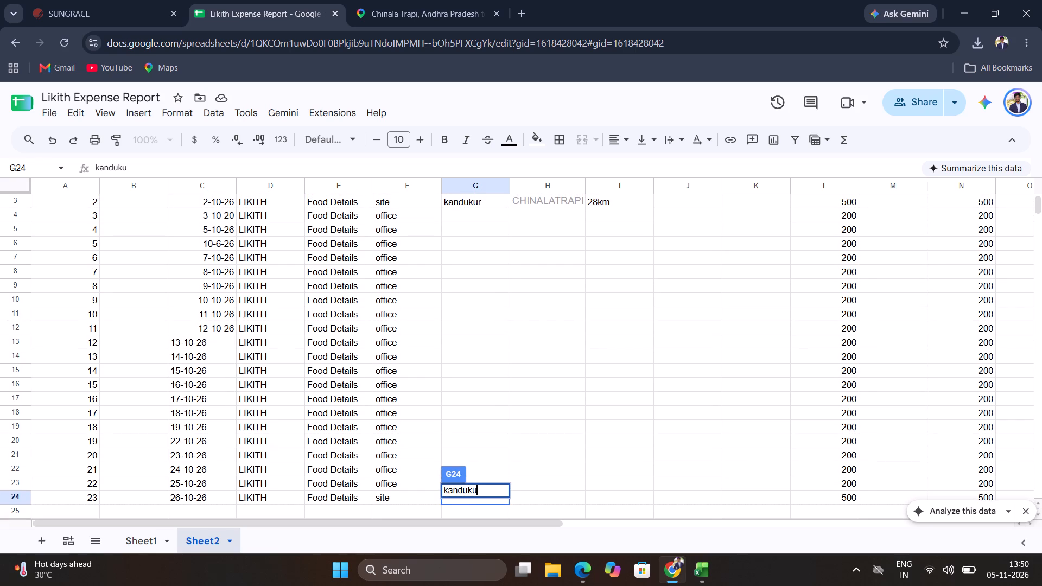
key("e")
key("BackSpace")
key("r")
key("Right")
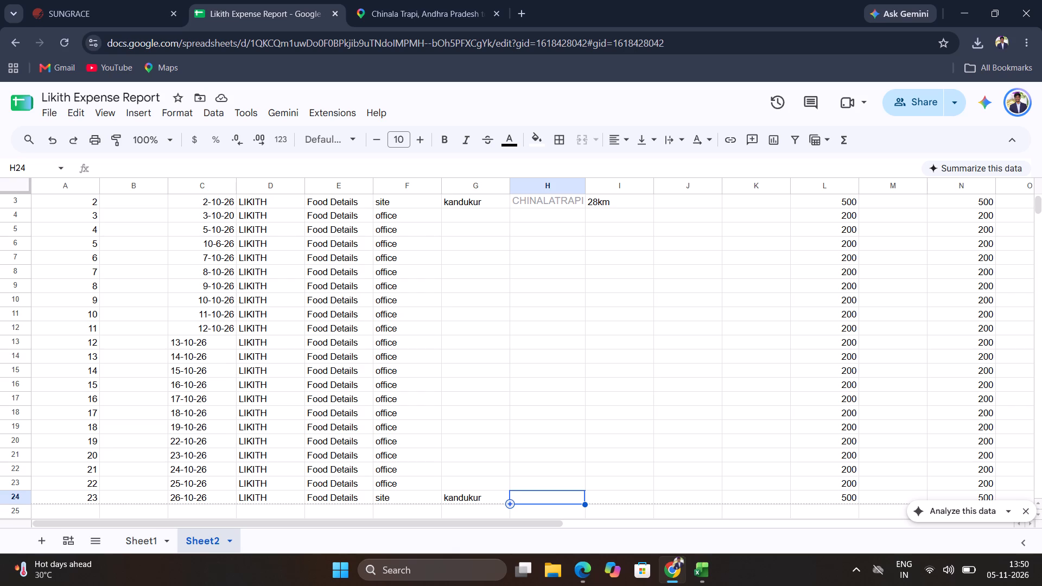
Switch to the SUNGRACE installations page, clear its CHINALATRAPI area filter, and filter by the KDK TOWN section instead.
left_click_drag(67, 0, 428, 48)
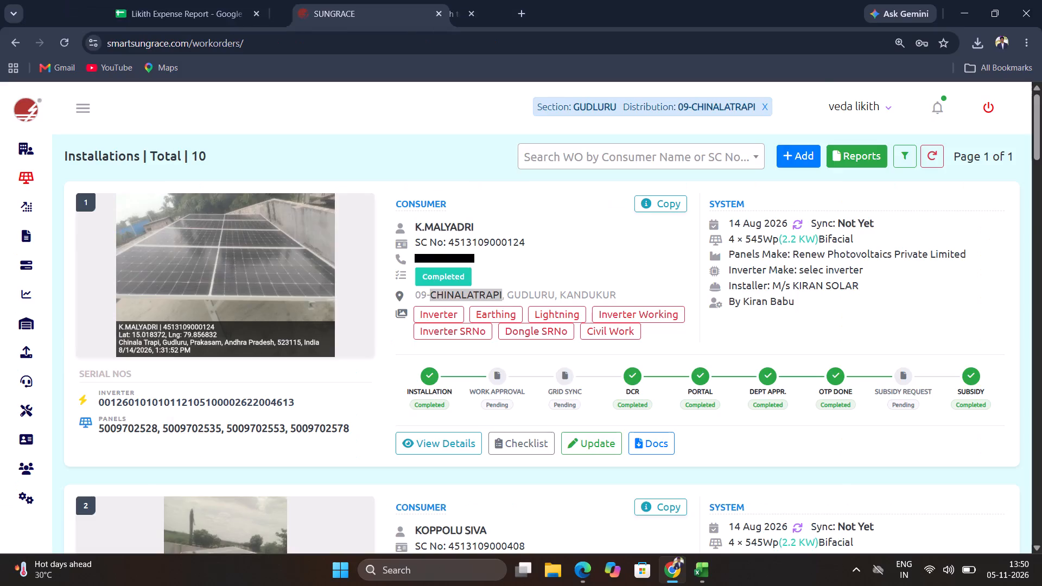
left_click_drag(353, 59, 392, 0)
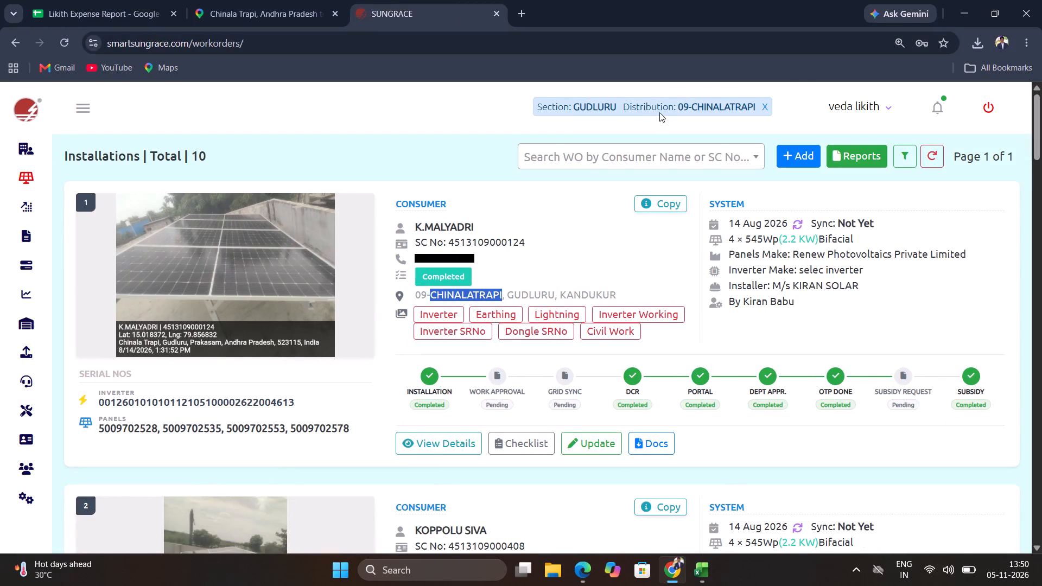
left_click(659, 112)
left_click(653, 100)
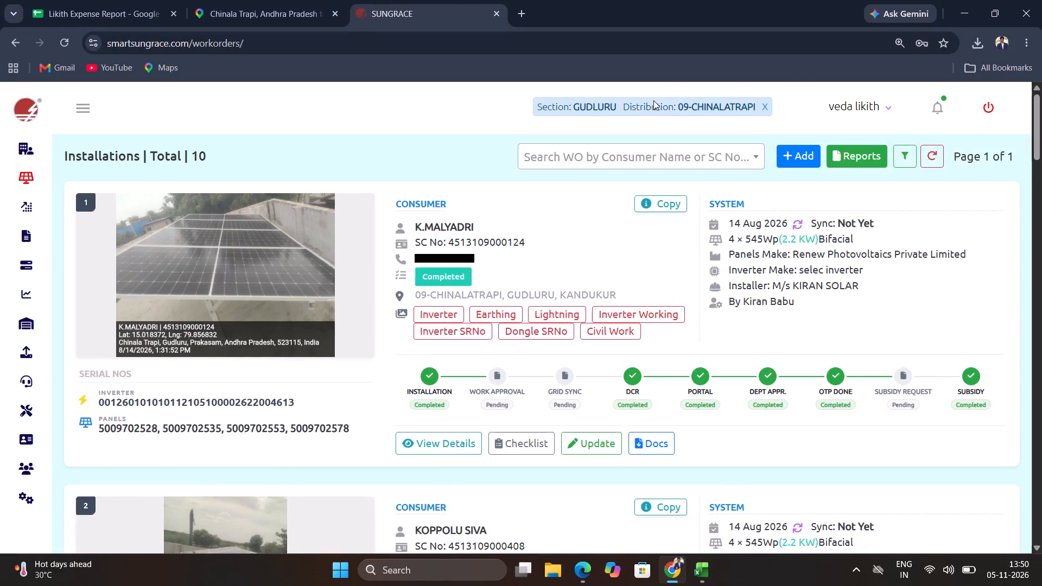
left_click(764, 101)
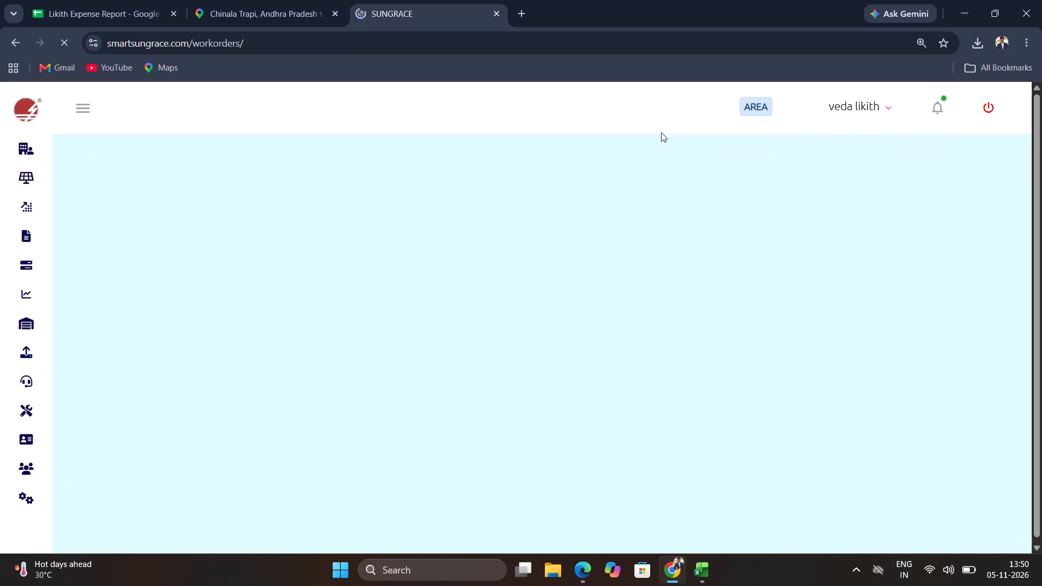
left_click(751, 106)
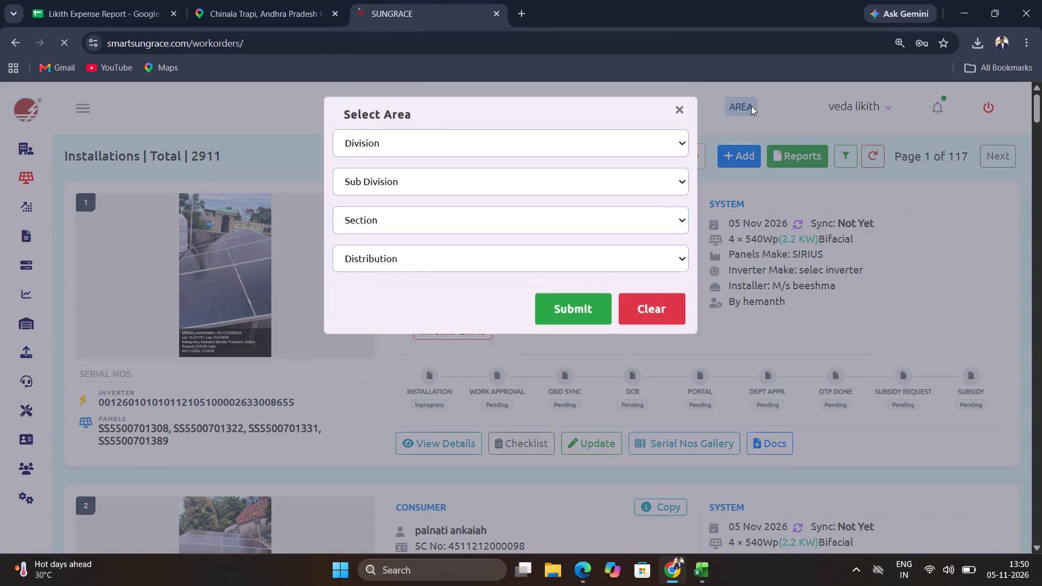
left_click(521, 216)
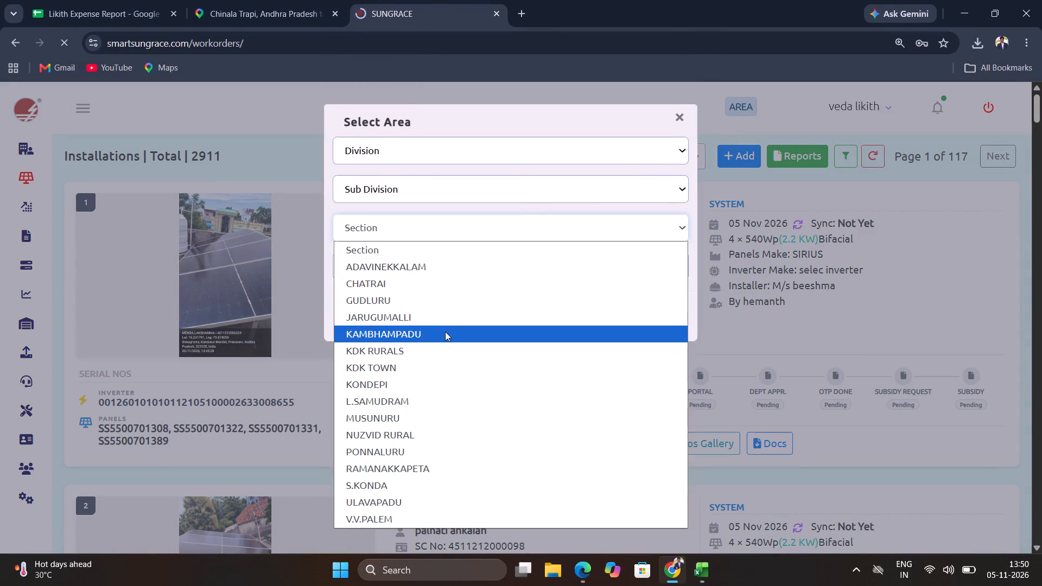
left_click(428, 373)
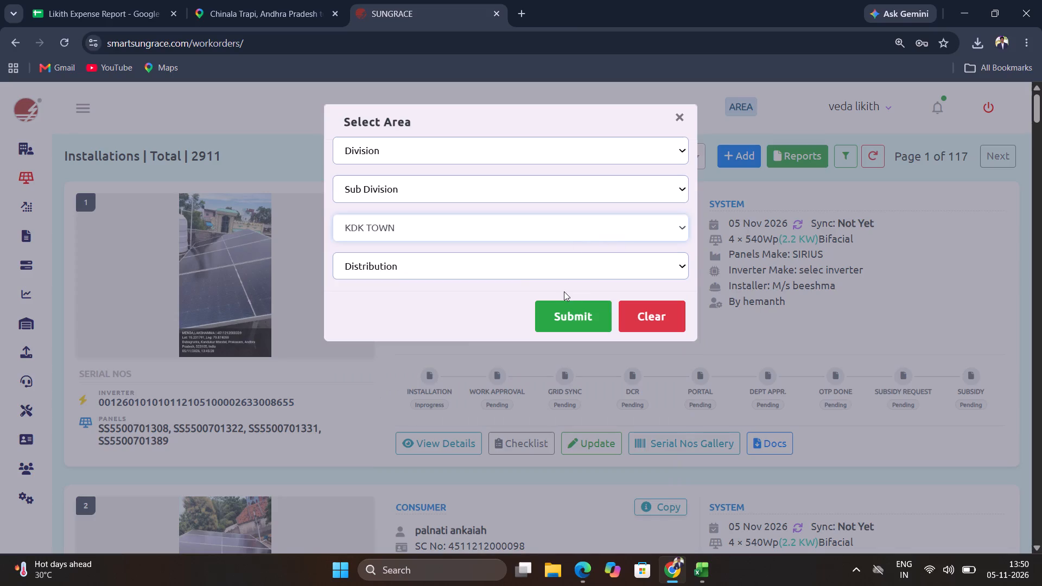
left_click(565, 311)
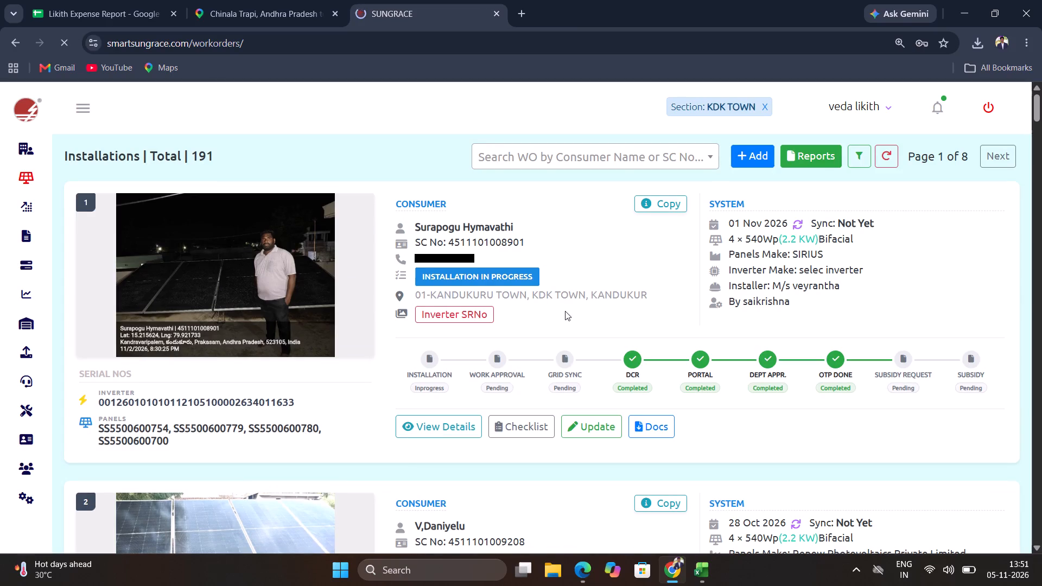
Look through the KDK TOWN installations for a site and check the quick copy details of the third one.
scroll(565, 311, "down", 3)
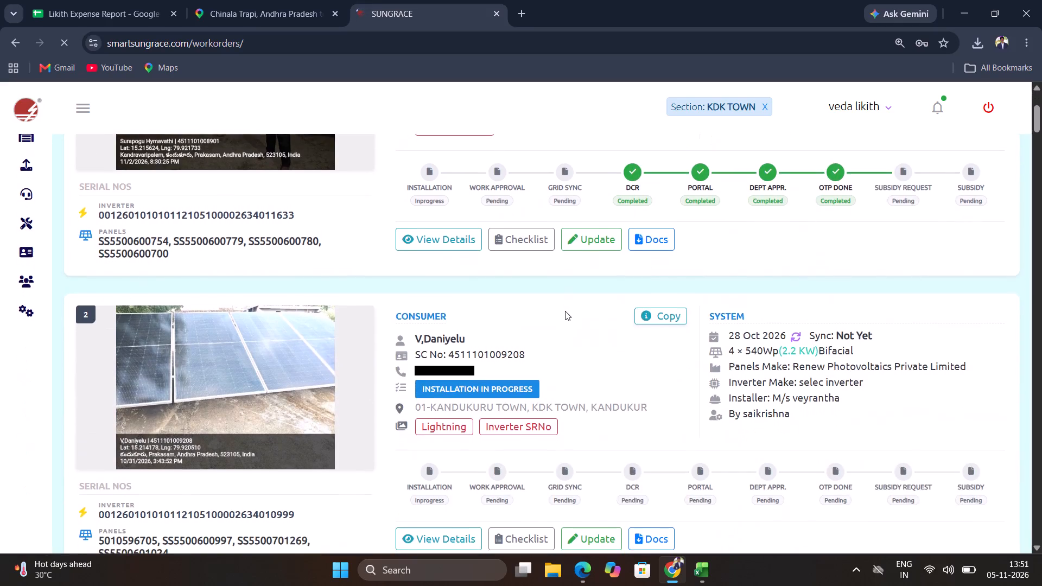
scroll(565, 311, "down", 6)
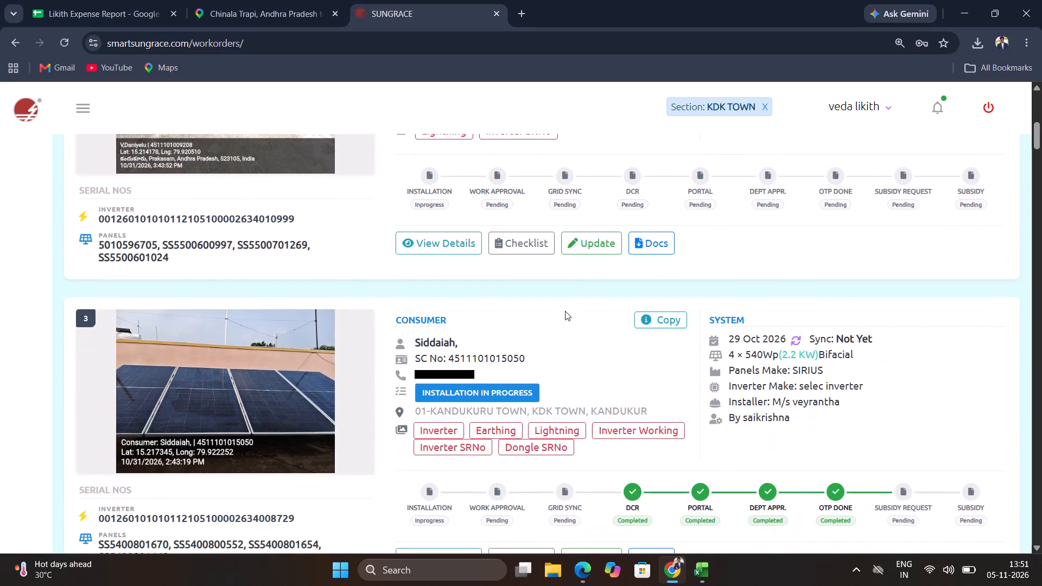
left_click(657, 229)
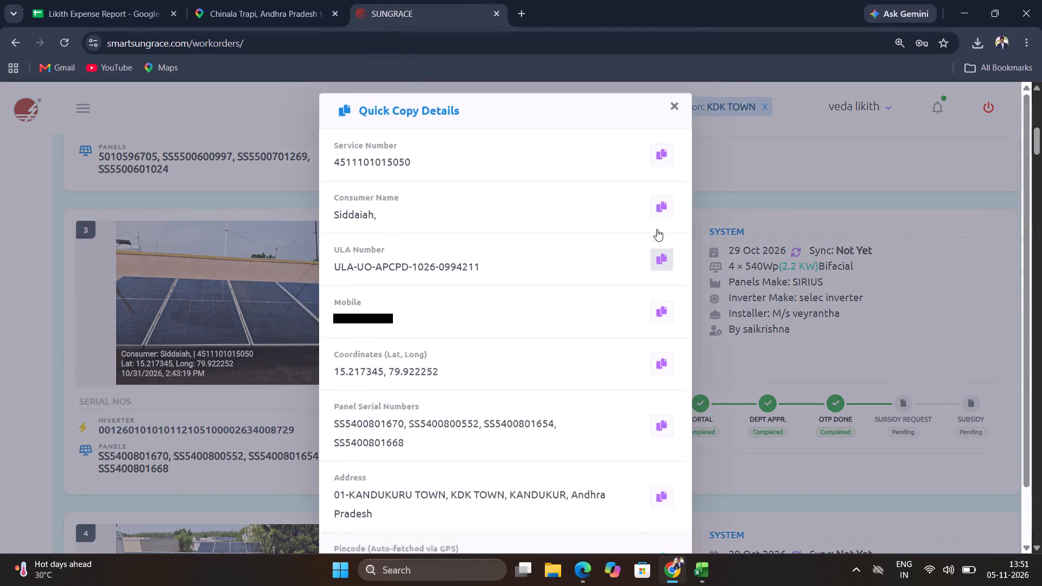
left_click(676, 113)
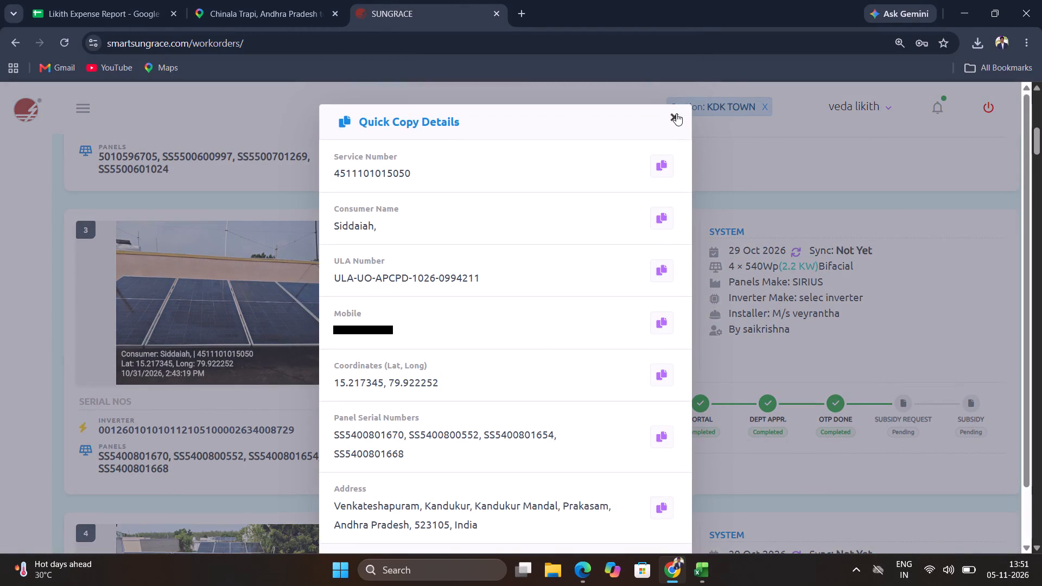
Filter the installations by the KDK RURALS section and the 05-ANANDAPURAM distribution instead.
left_click(688, 105)
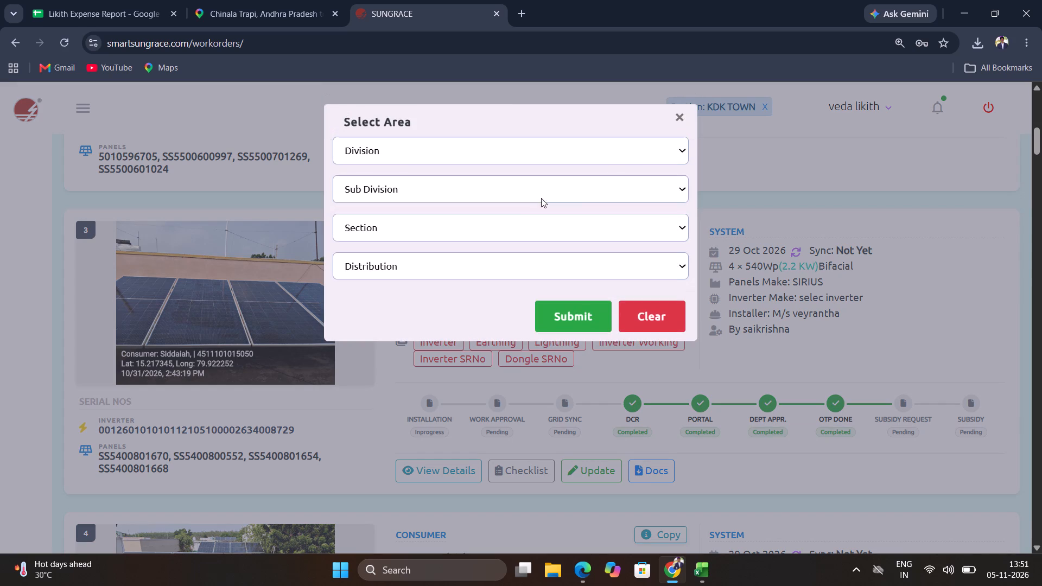
left_click(493, 232)
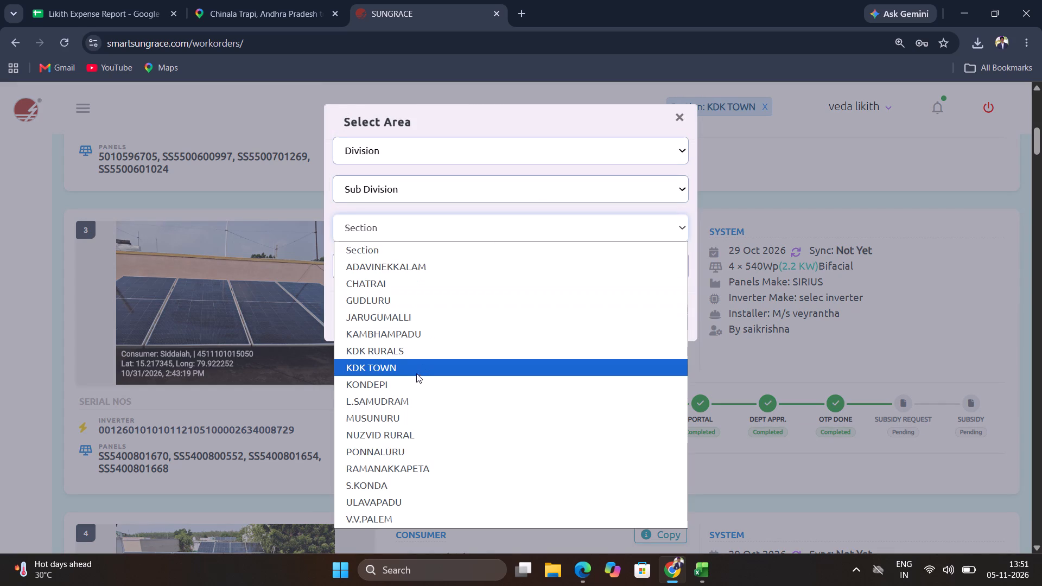
left_click(420, 352)
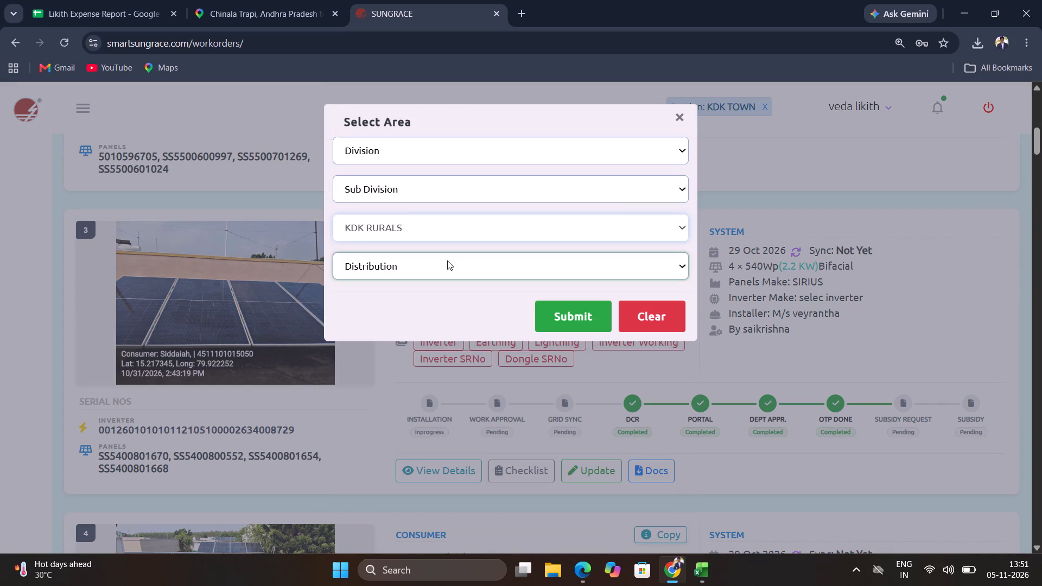
left_click(447, 260)
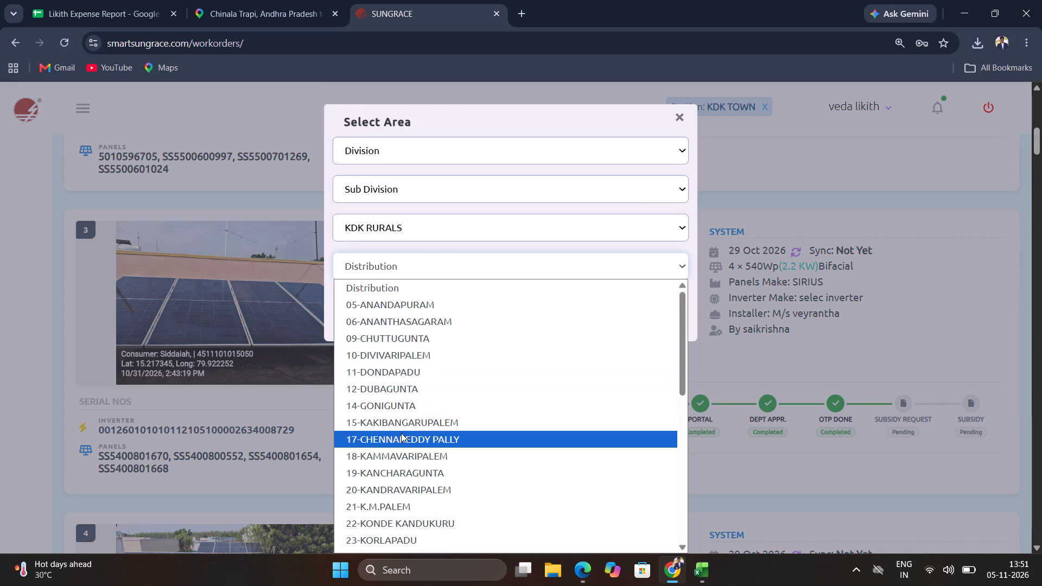
left_click(414, 309)
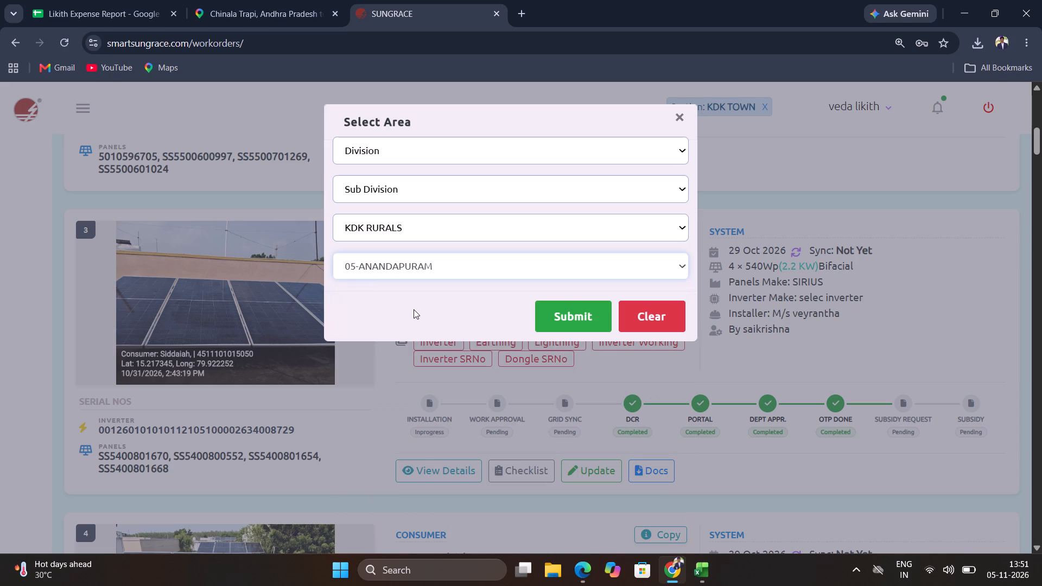
left_click_drag(432, 264, 348, 275)
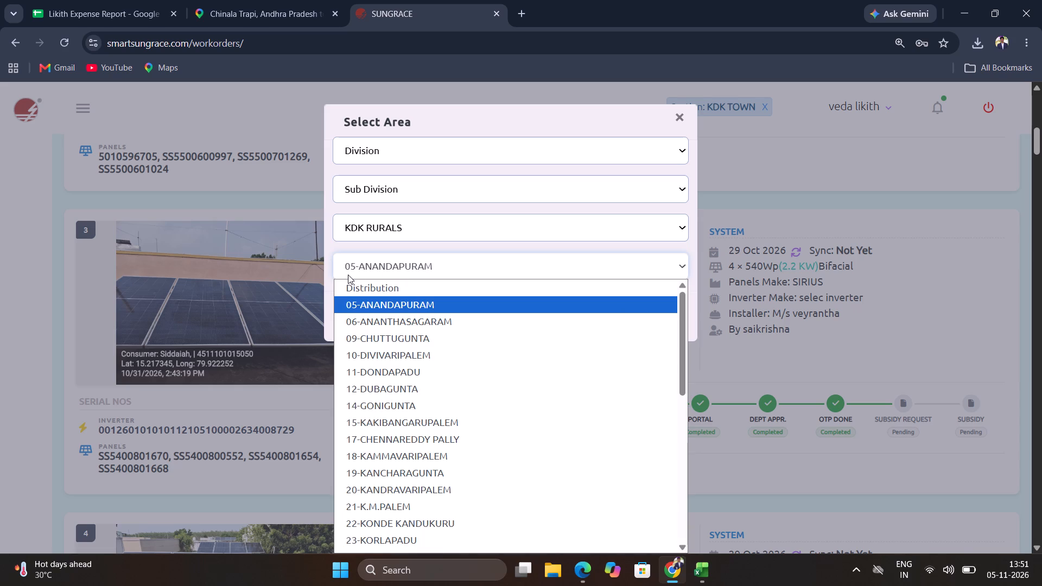
left_click_drag(348, 275, 380, 300)
left_click(380, 300)
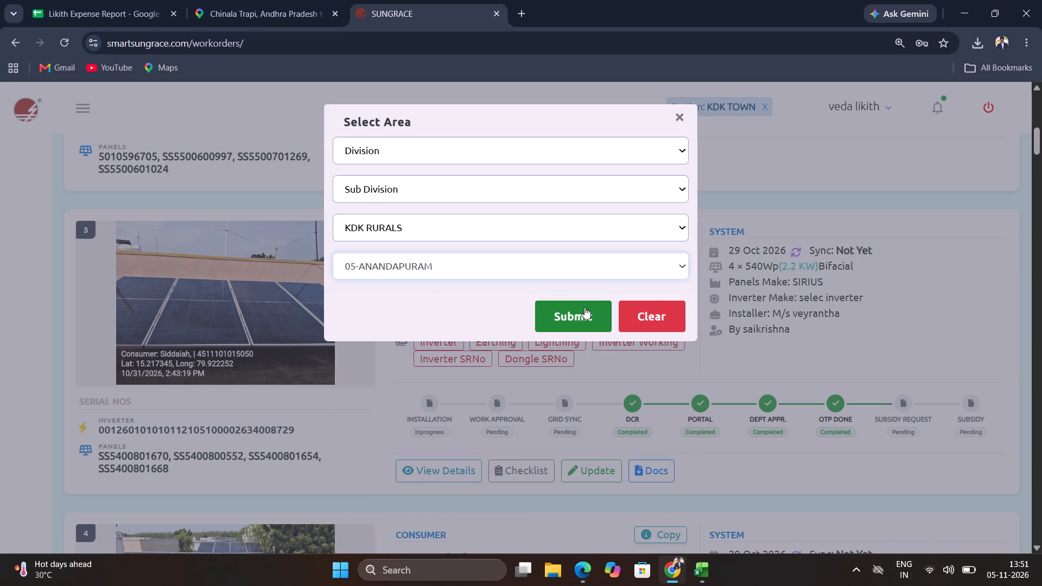
left_click(584, 307)
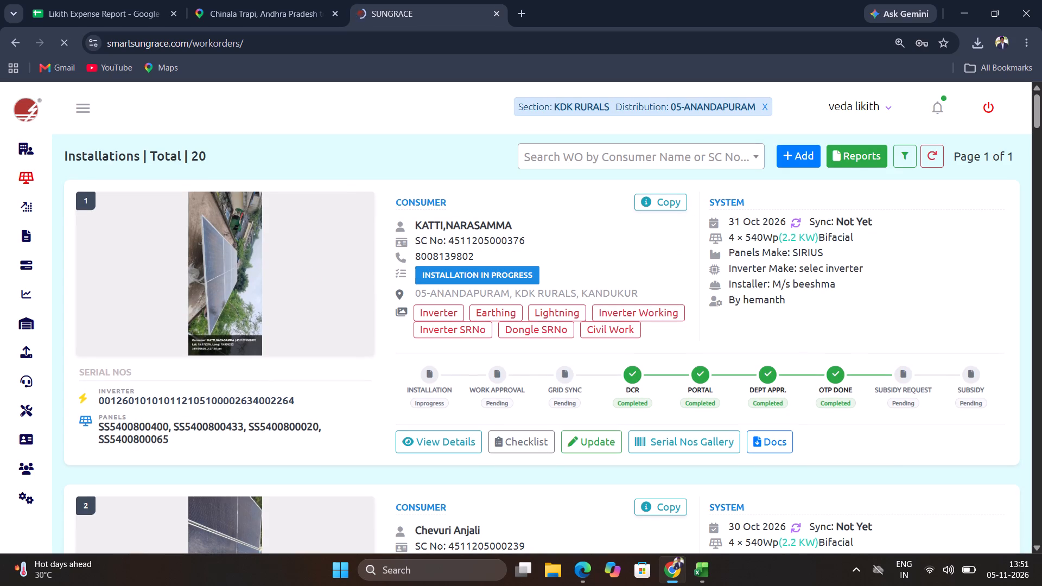
Copy NANDAPURAM from the first installation's location and paste it as the destination in row 24 of the expense sheet.
left_click_drag(434, 294, 511, 300)
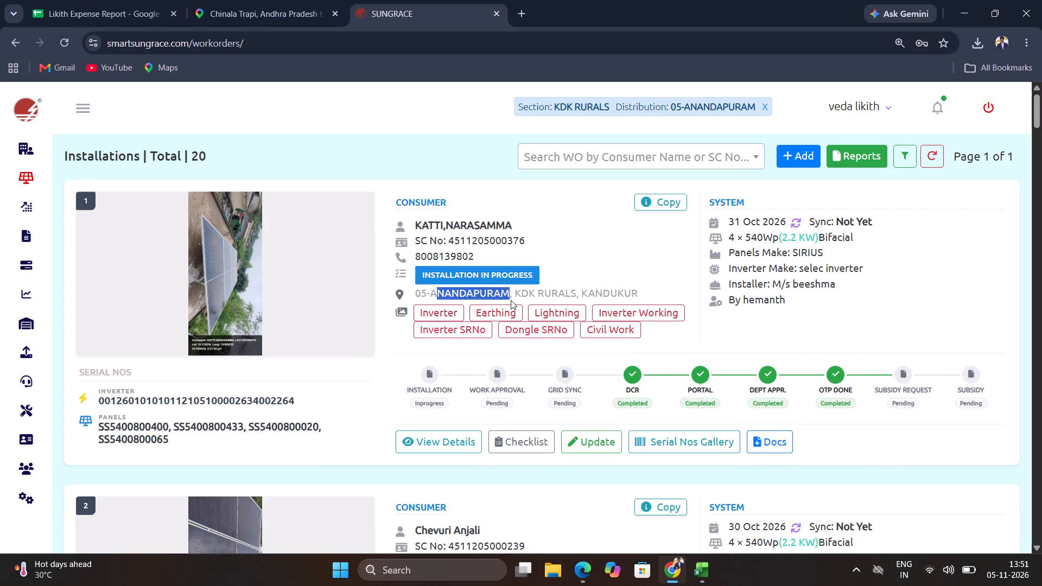
key("ctrl+c")
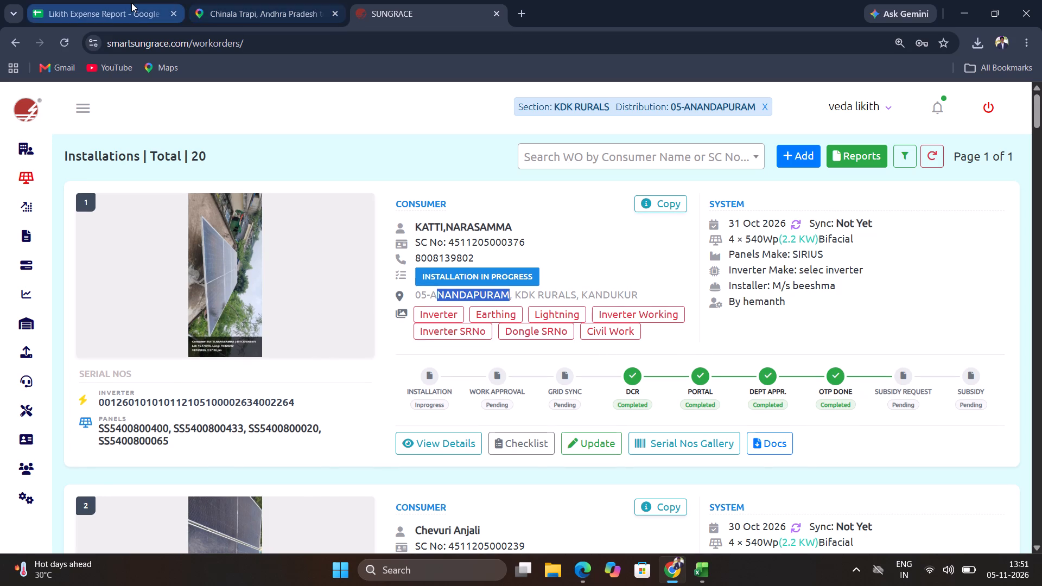
left_click(131, 3)
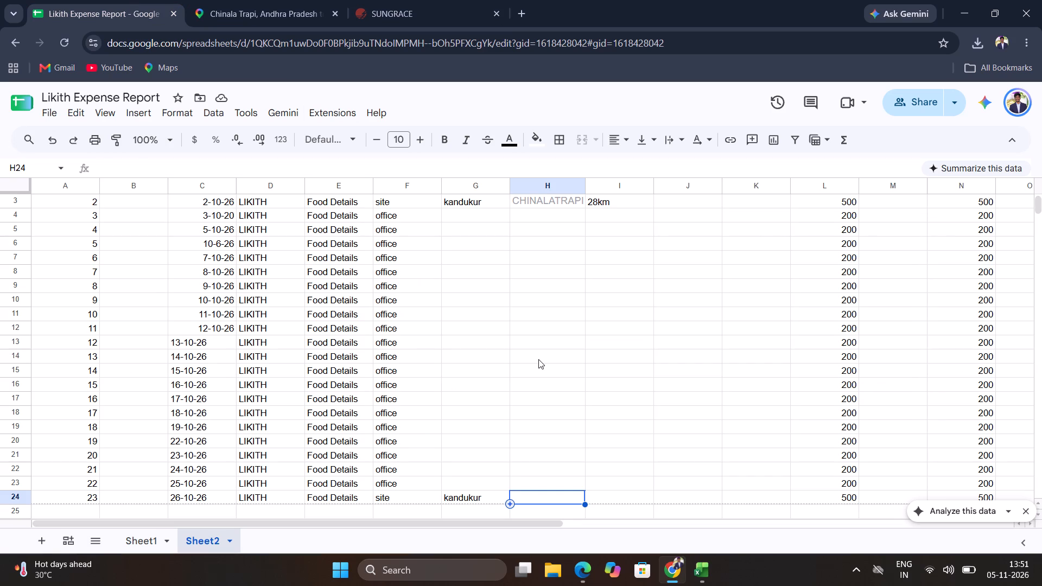
key("ctrl+v")
key("Left")
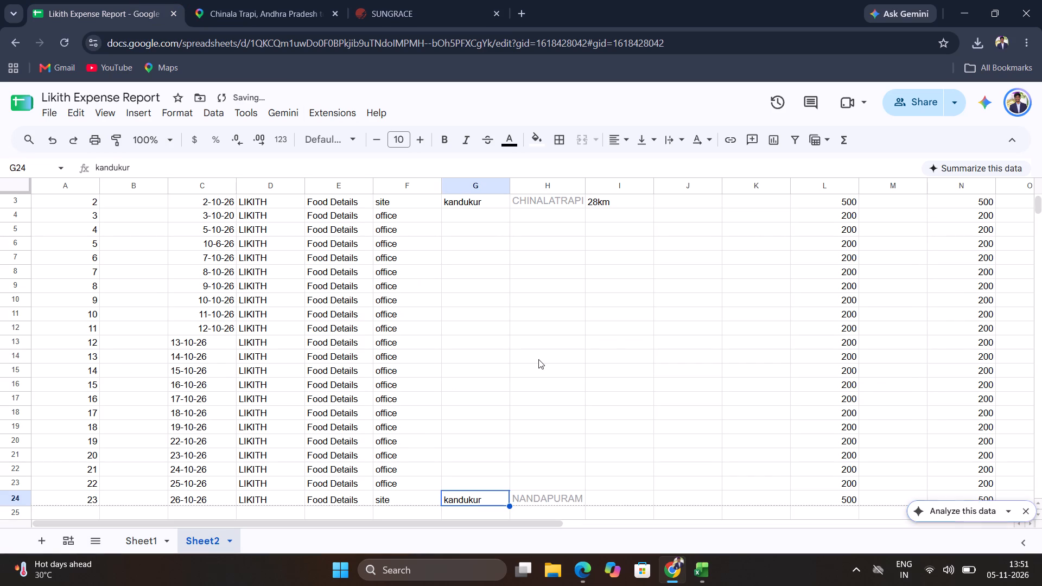
key("Right")
Add the missing first letter to the destination in row 24 so it reads ANANDAPURAM.
double_click(550, 492)
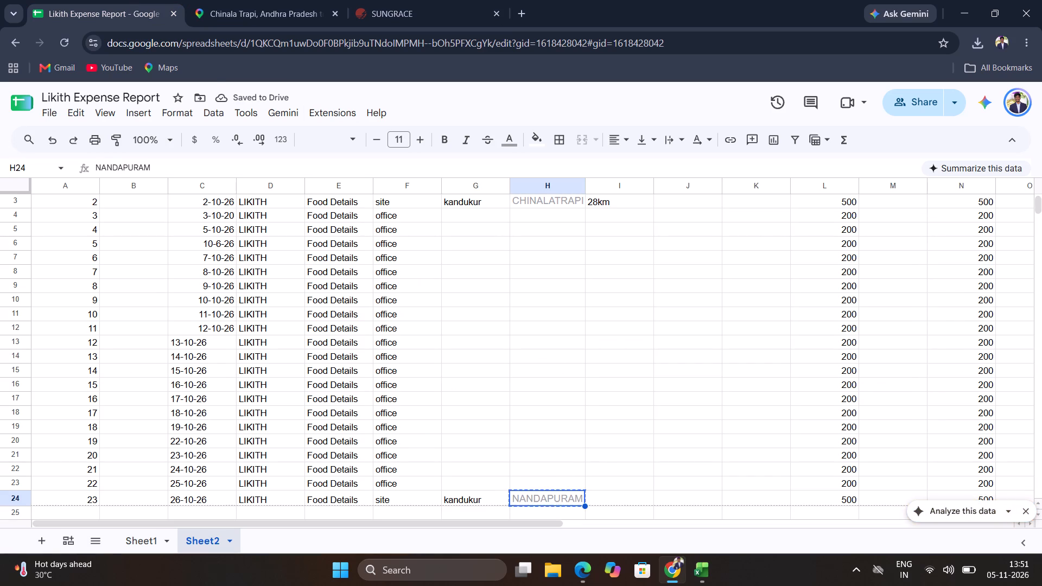
double_click(550, 500)
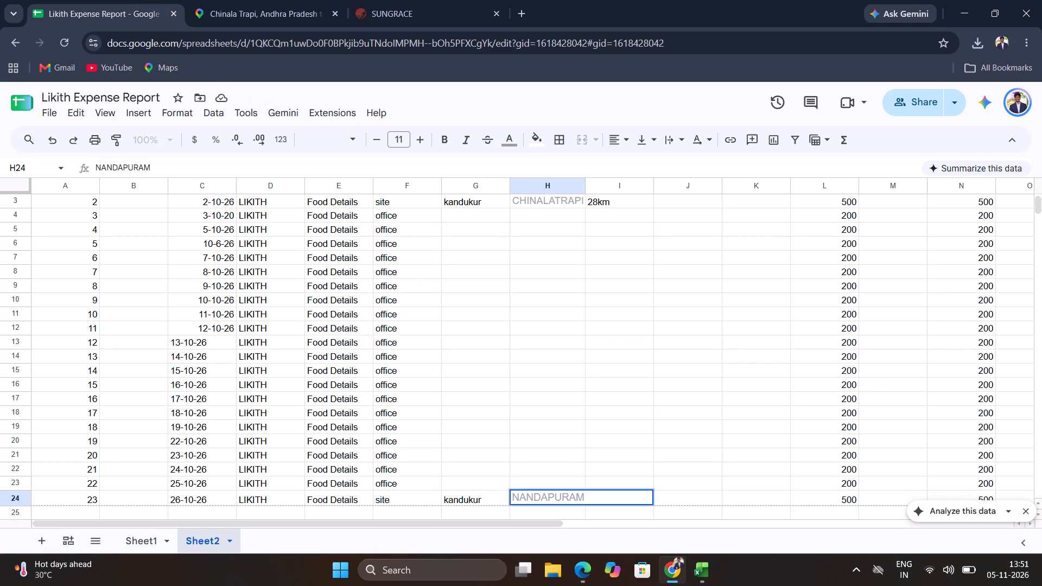
key("Left")
key("Left")
key("Left")
key("Left")
key("Left")
key("Left")
key("Left")
key("Left")
key("Left")
key("Left")
key("Left")
key("a")
key("BackSpace")
key("a")
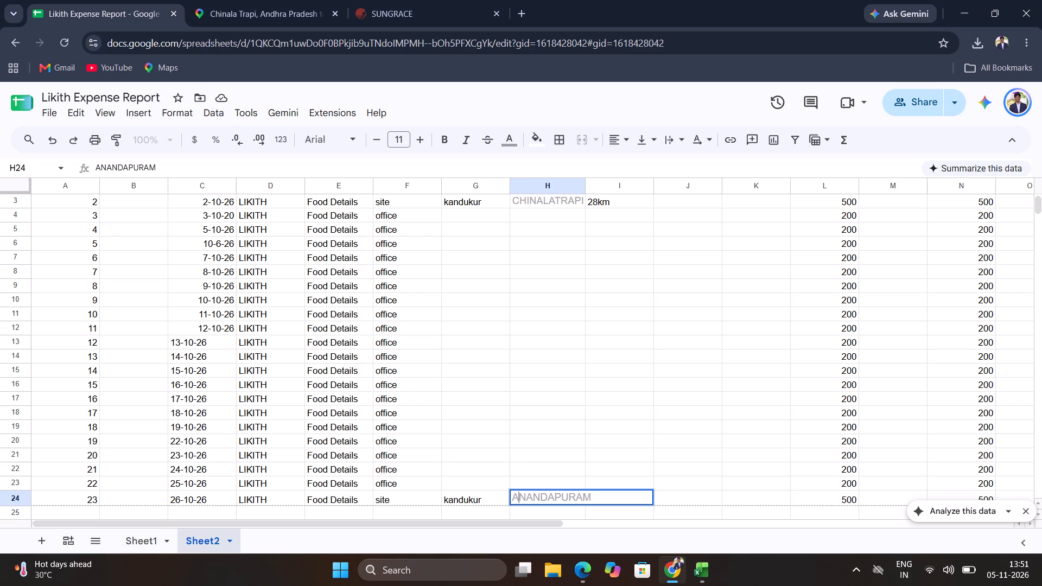
key("Return")
Enter 15KM as the distance for the site visit in row 24.
key("Up")
key("Right")
key("Right")
key("Right")
key("Right")
key("Right")
key("Right")
key("Right")
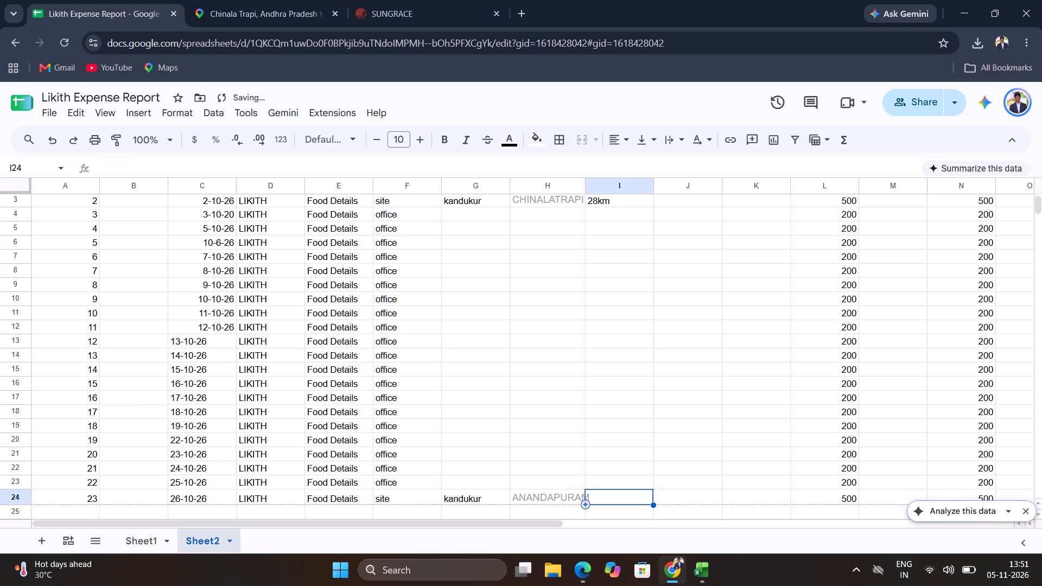
key("Left")
key("Left")
key("Left")
key("Left")
key("Left")
key("Left")
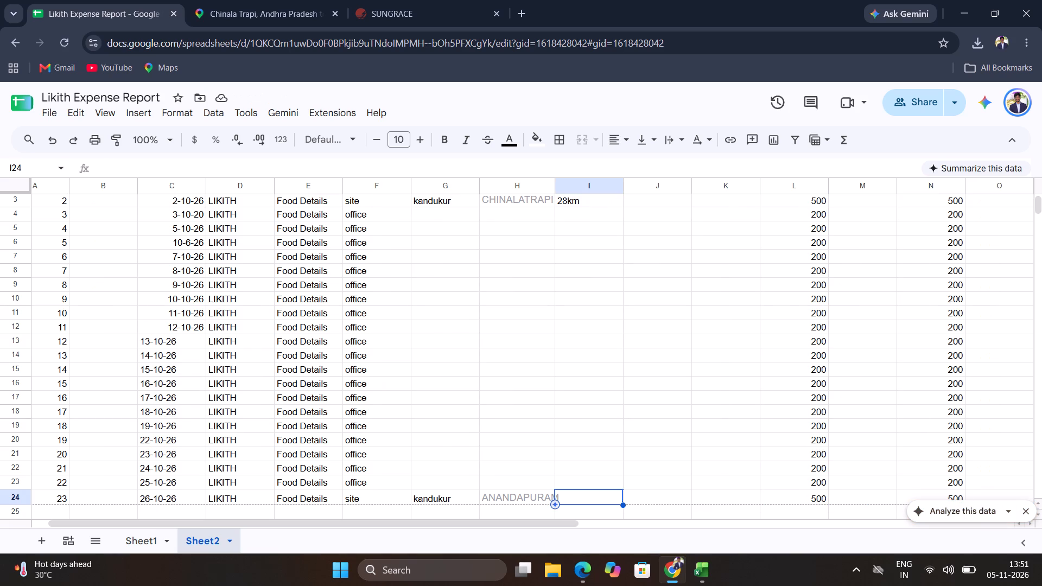
type("15")
key("l")
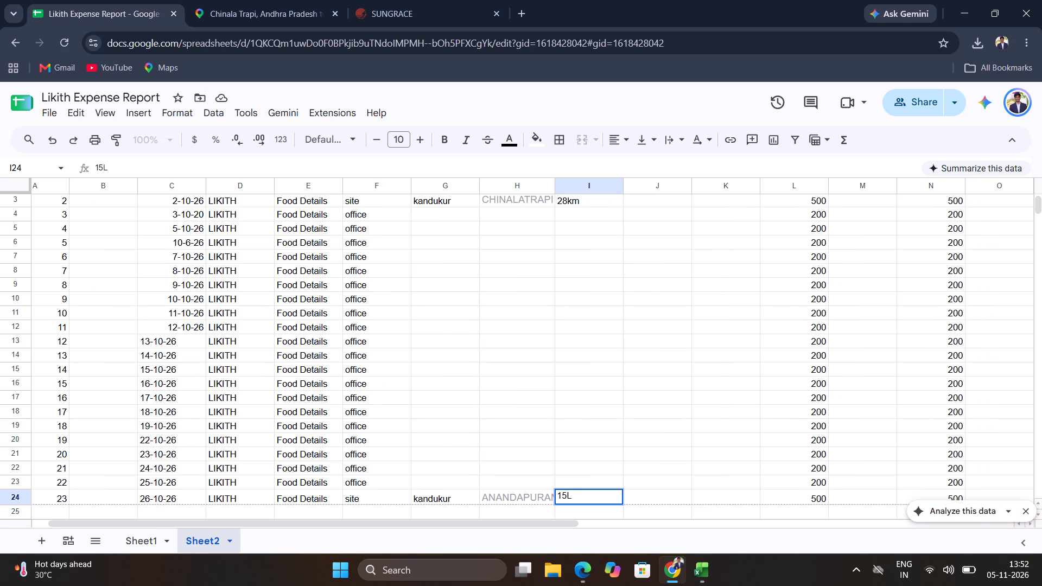
key("BackSpace")
type("KM")
key("Down")
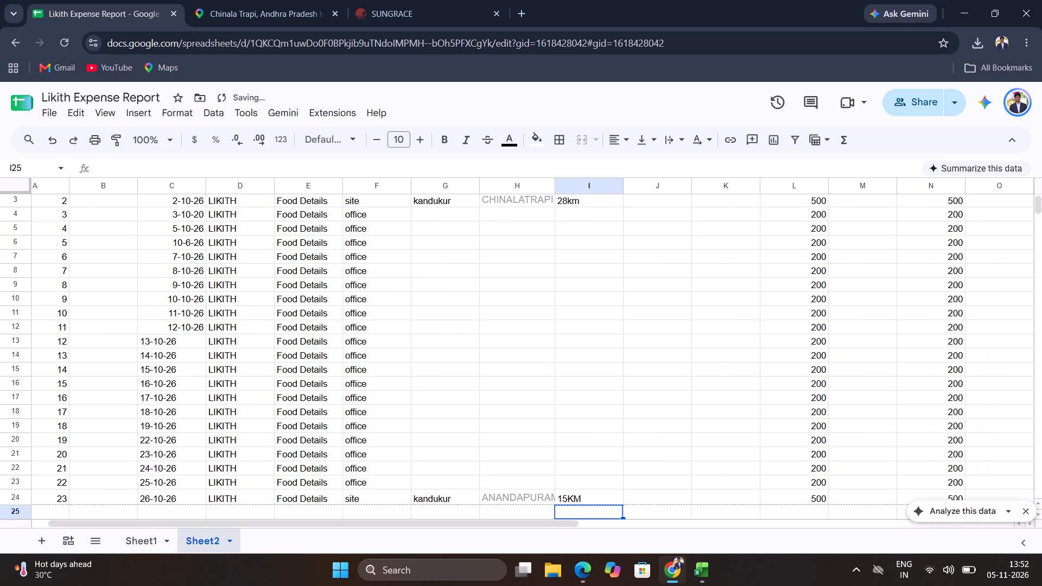
Begin the next expense entry at the serial number cell of row 25.
key("Left")
key("Left")
key("Left")
key("Left")
key("Left")
key("Left")
key("Left")
key("Left")
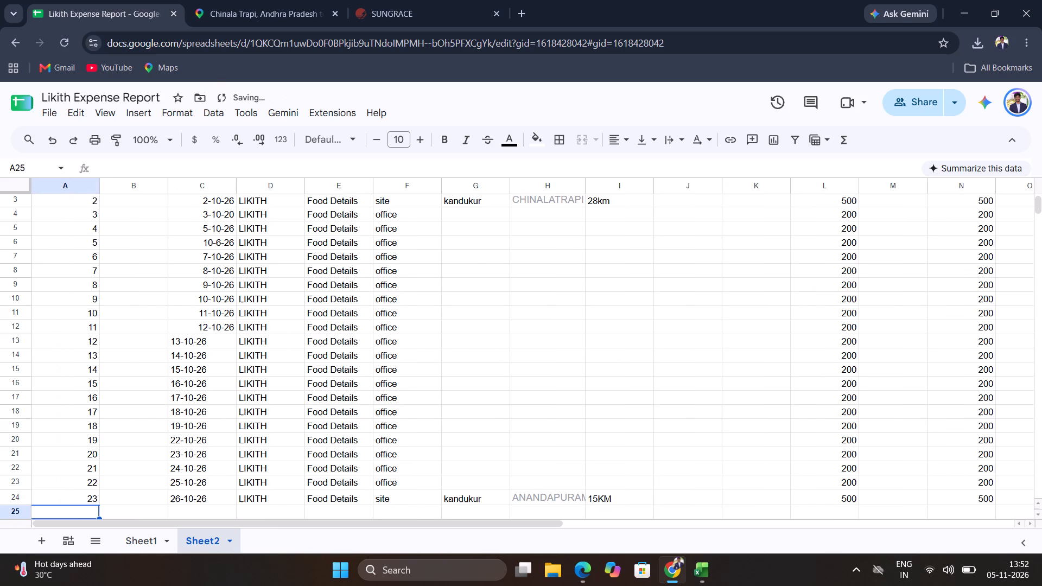
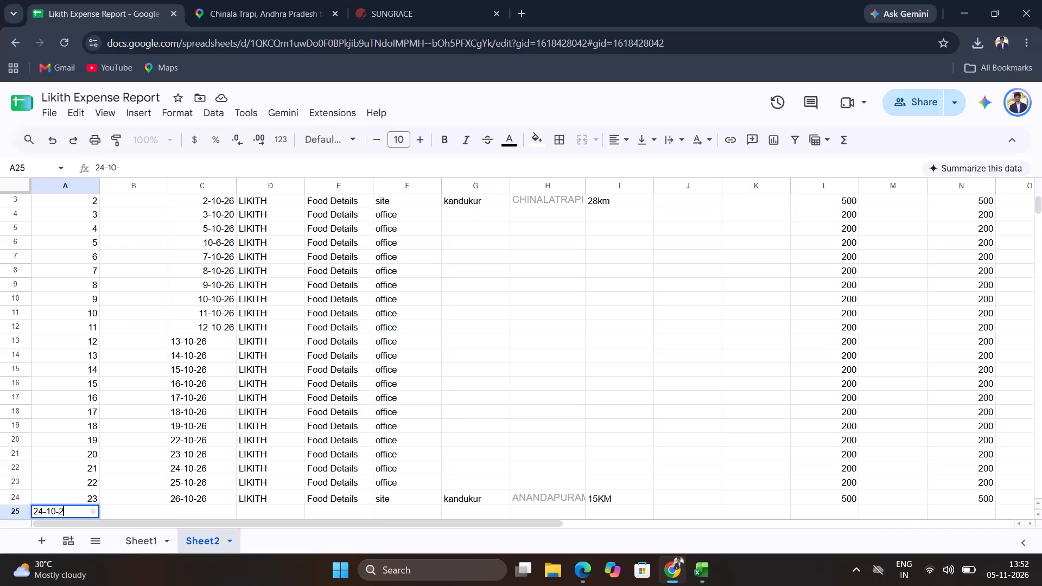
Enter 27-10-26 as the date of the expense entry in row 25.
key("Right")
key("Right")
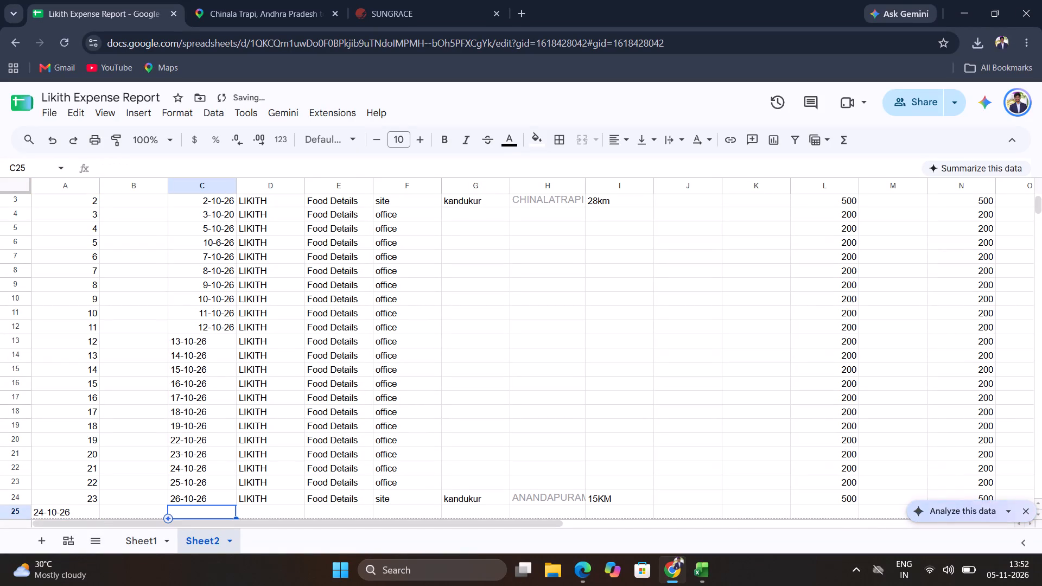
key("2")
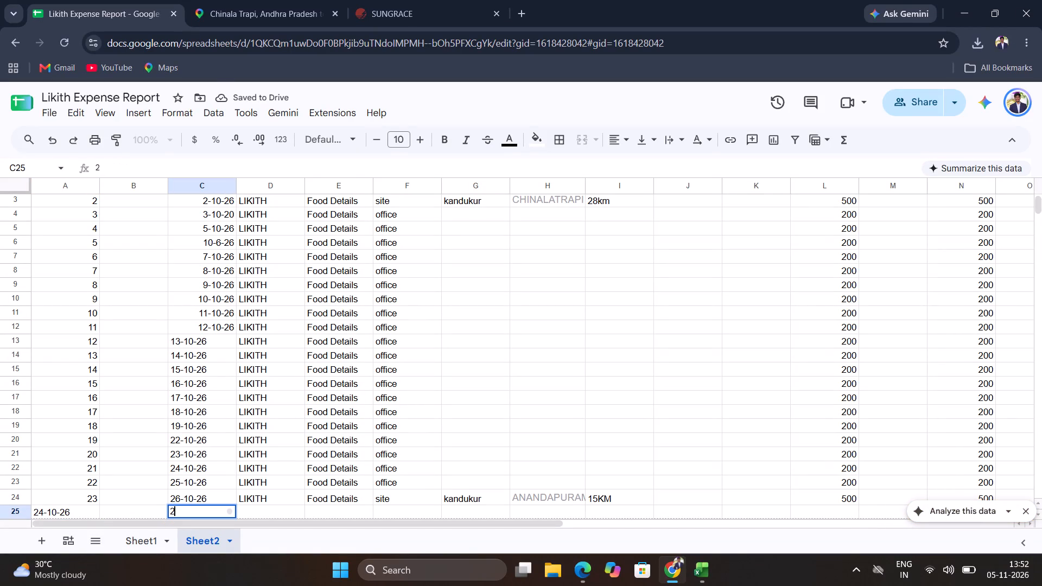
type("7-1")
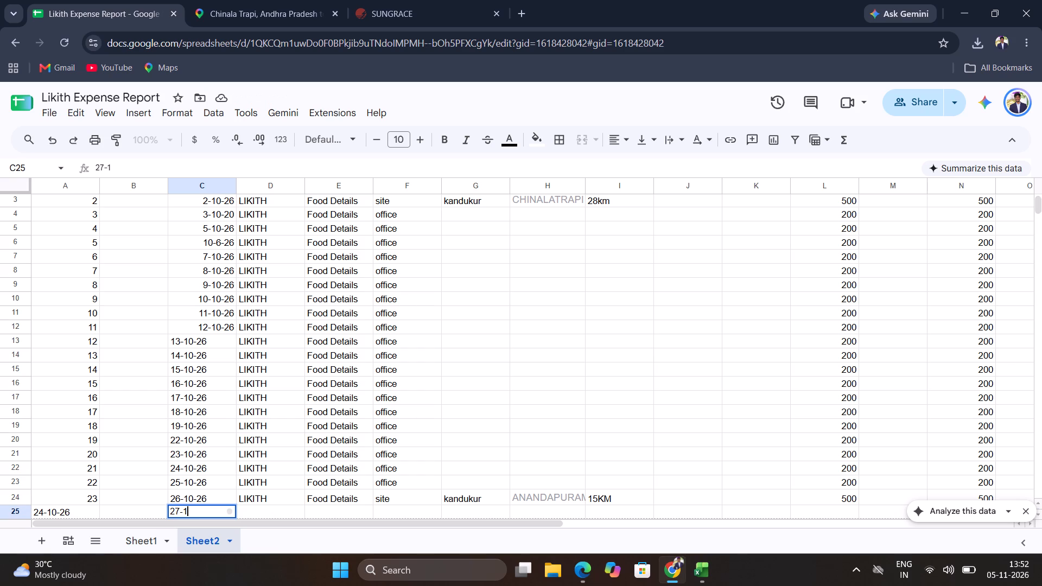
type("0-26")
key("Right")
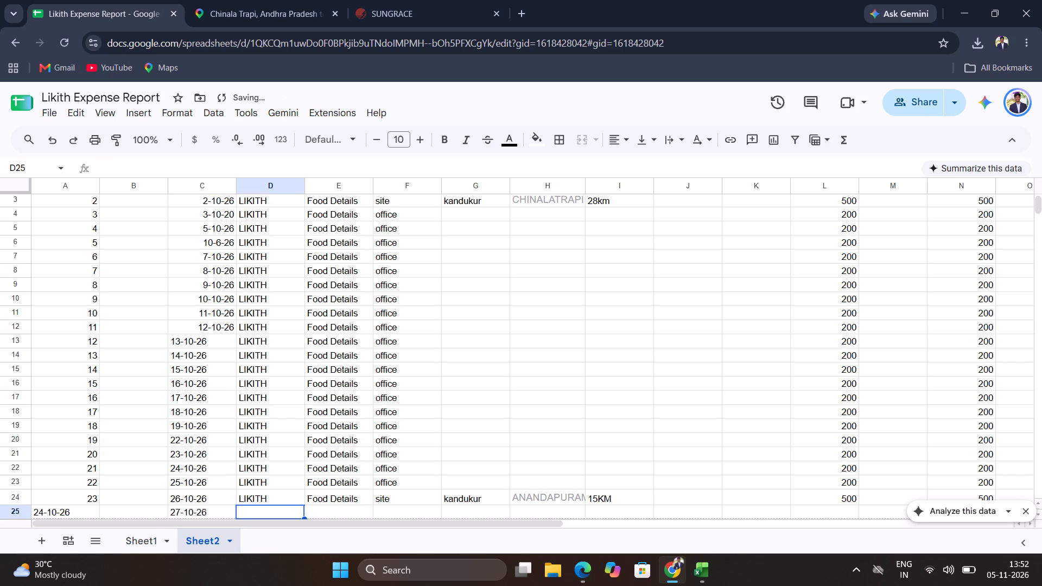
Fill row 25 with the name LIKITH, the expense type Food Details and the visit type office.
key("l")
key("0")
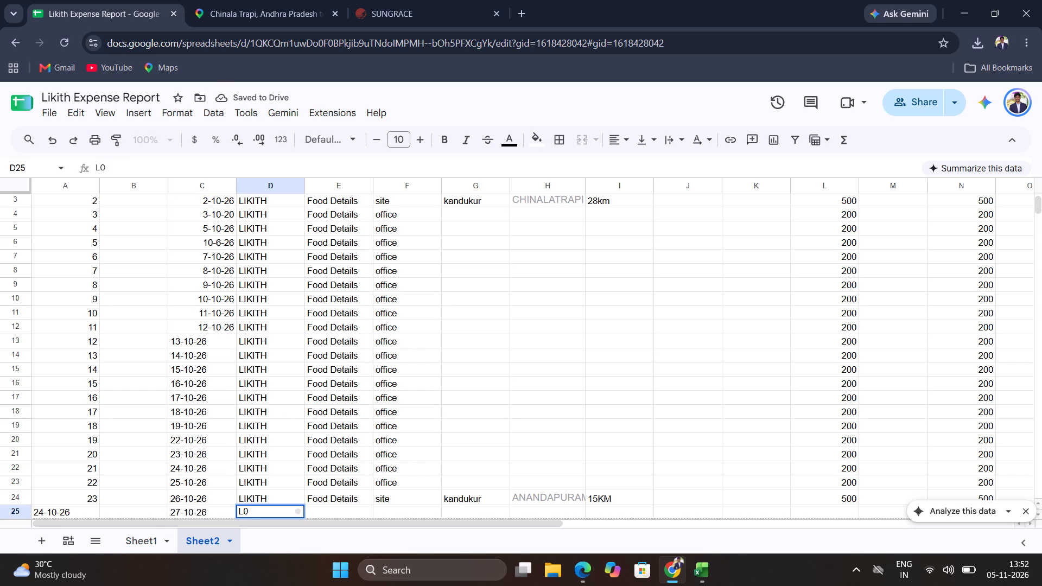
key("BackSpace")
key("BackSpace")
key("l")
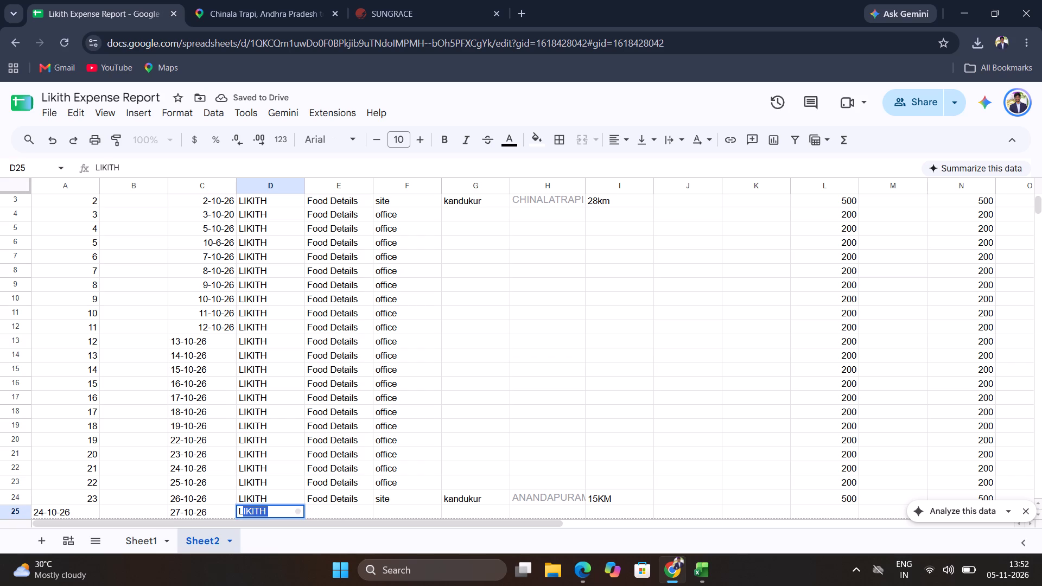
key("Right")
key("f")
key("Right")
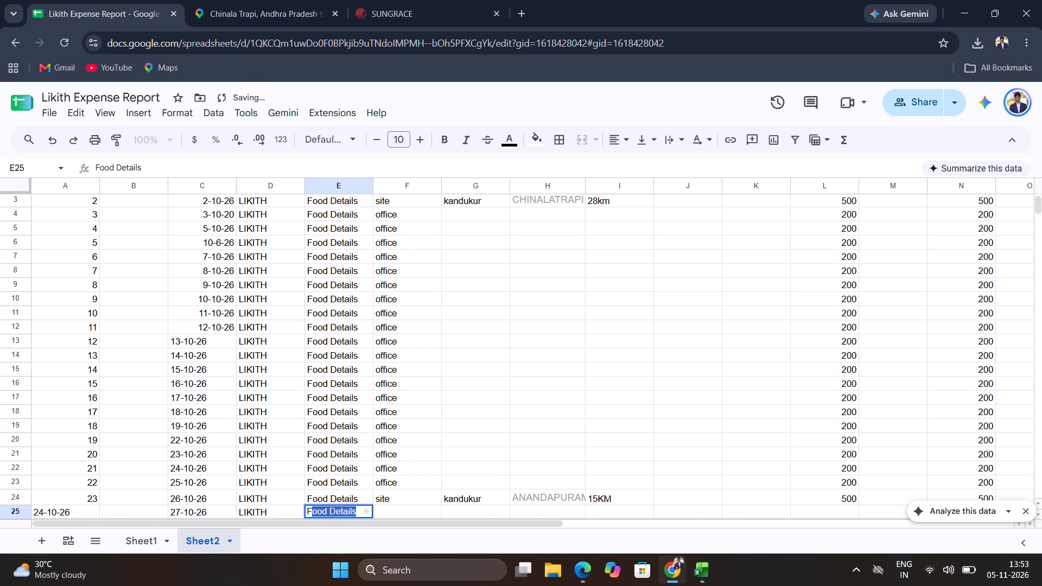
type("SIT")
key("BackSpace")
key("BackSpace")
key("BackSpace")
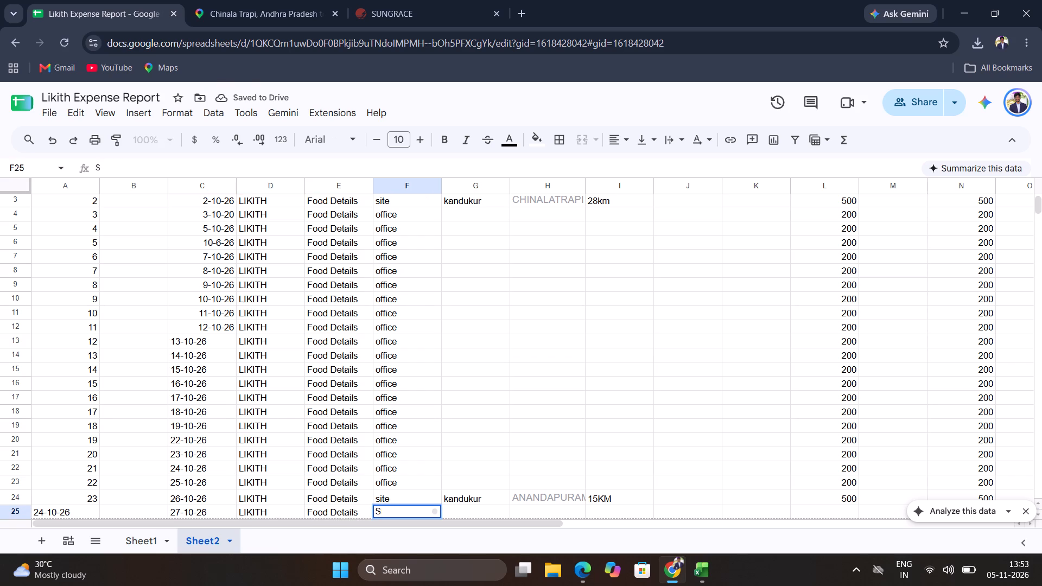
key("BackSpace")
key("o")
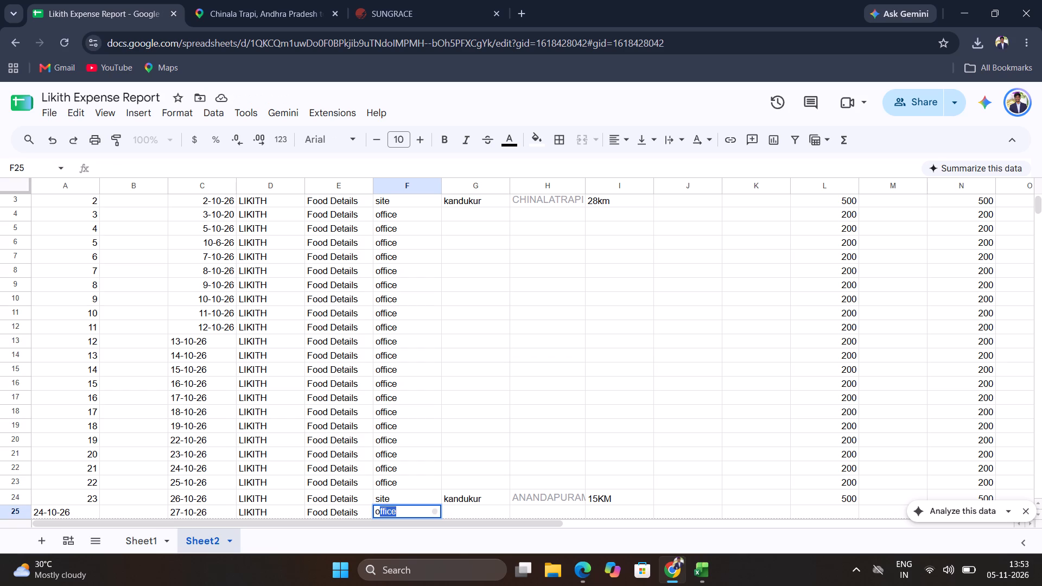
key("Right")
Enter 200 as the amount in both columns L and N of row 25.
key("Right")
key("Right")
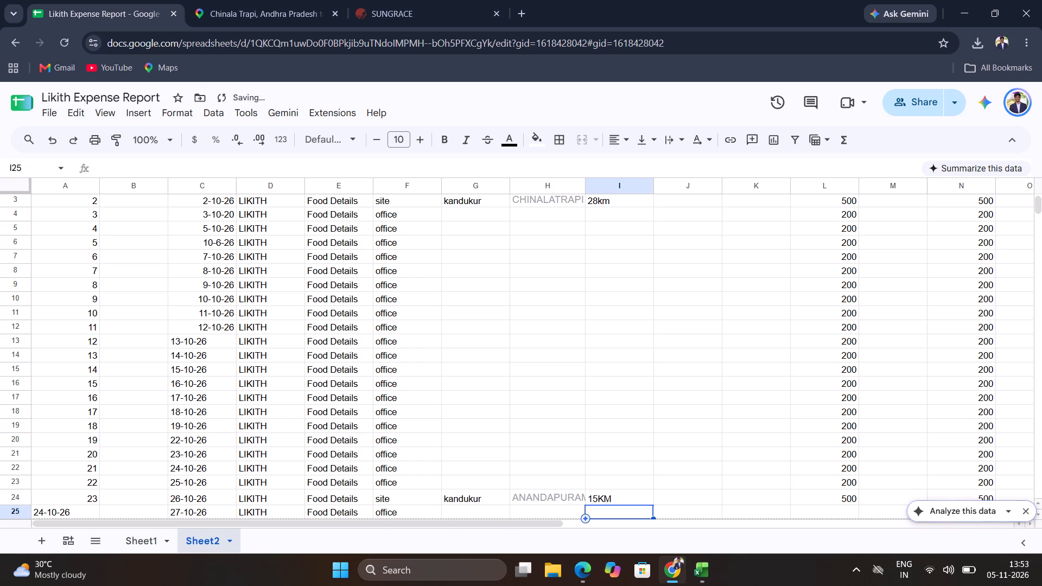
key("Right")
key("Right")
key("Right")
key("Right")
key("Left")
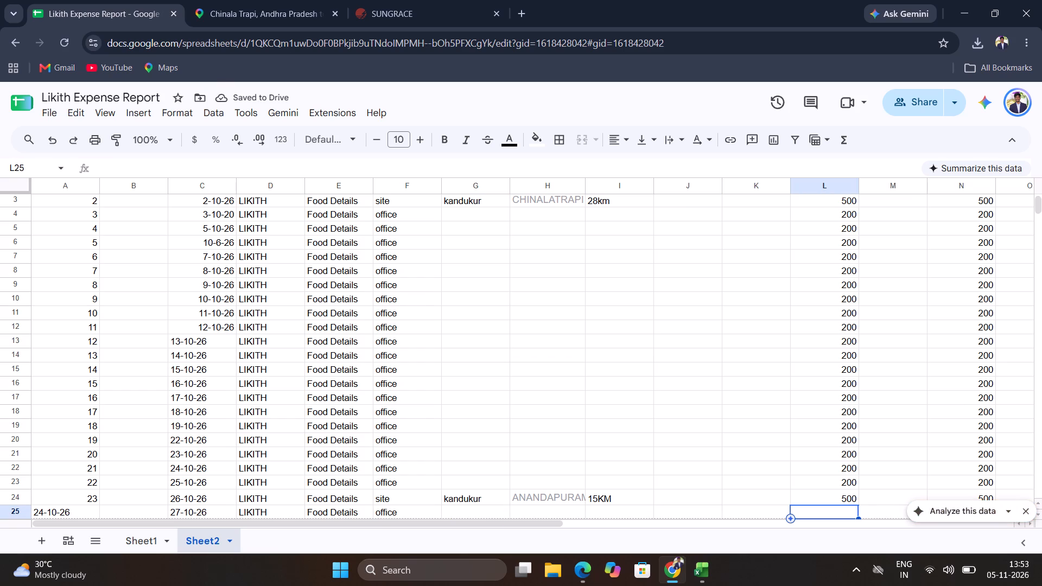
type("200")
key("Right")
key("2")
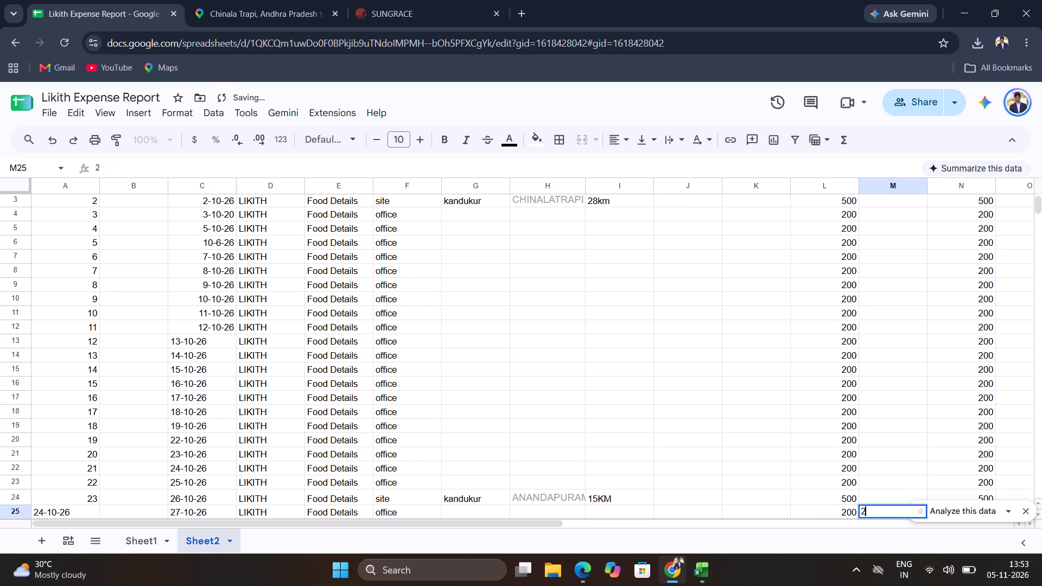
key("BackSpace")
key("Right")
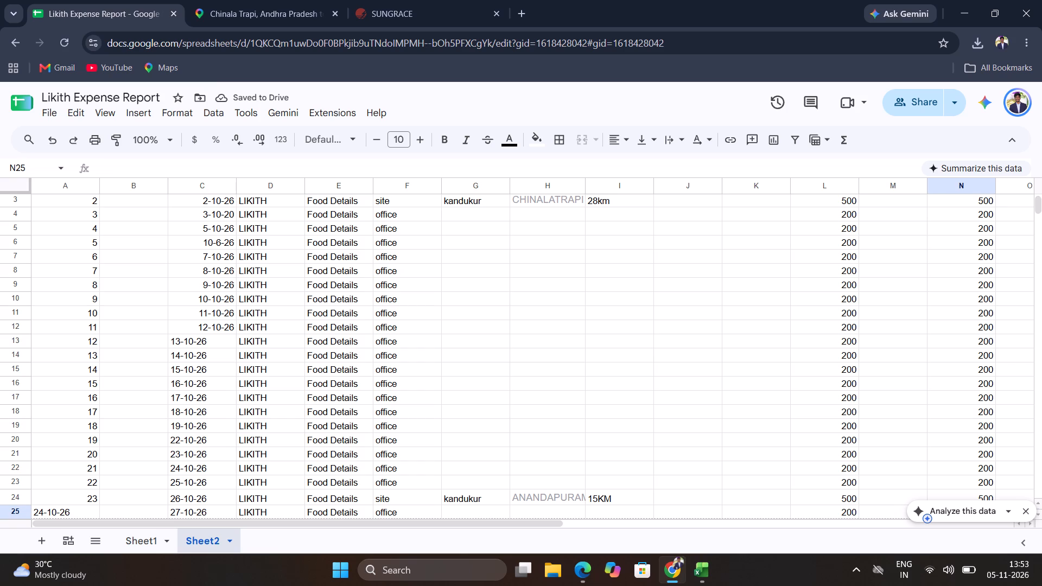
type("200")
key("Return")
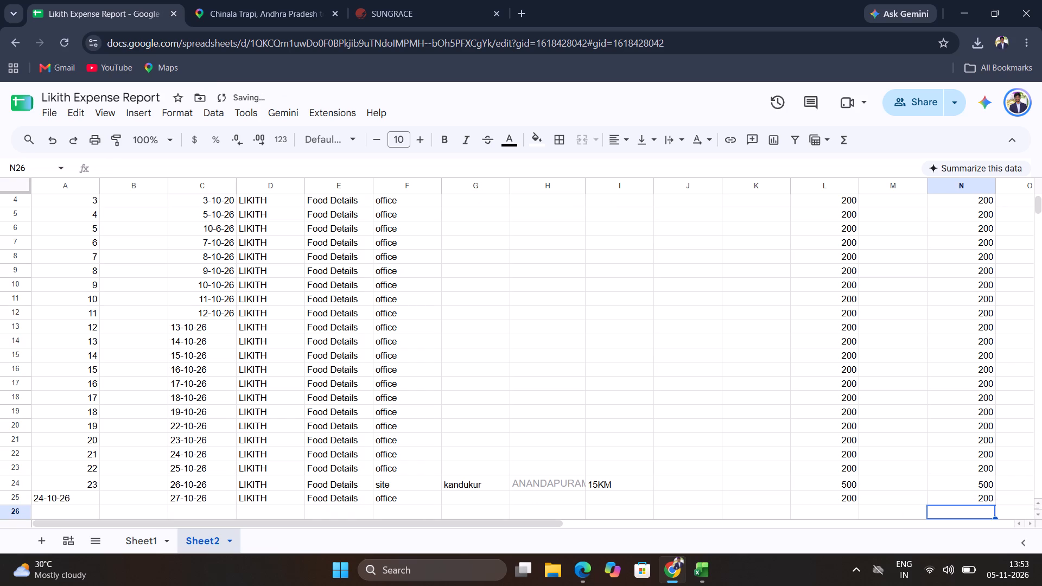
Replace the mistaken date in row 25's serial number cell with 24.
left_click_drag(550, 500, 518, 411)
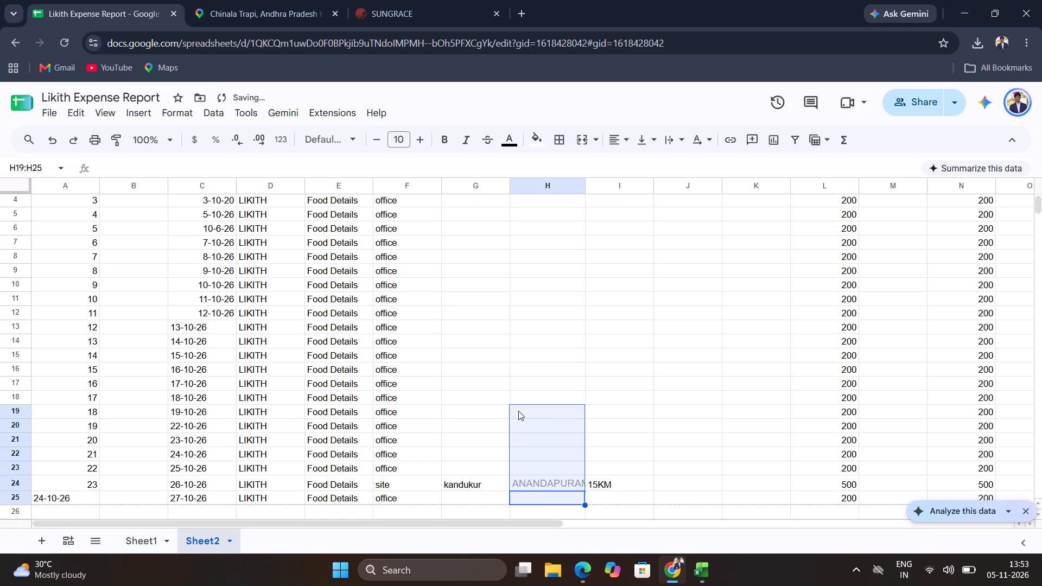
left_click(527, 412)
scroll(527, 412, "down", 3)
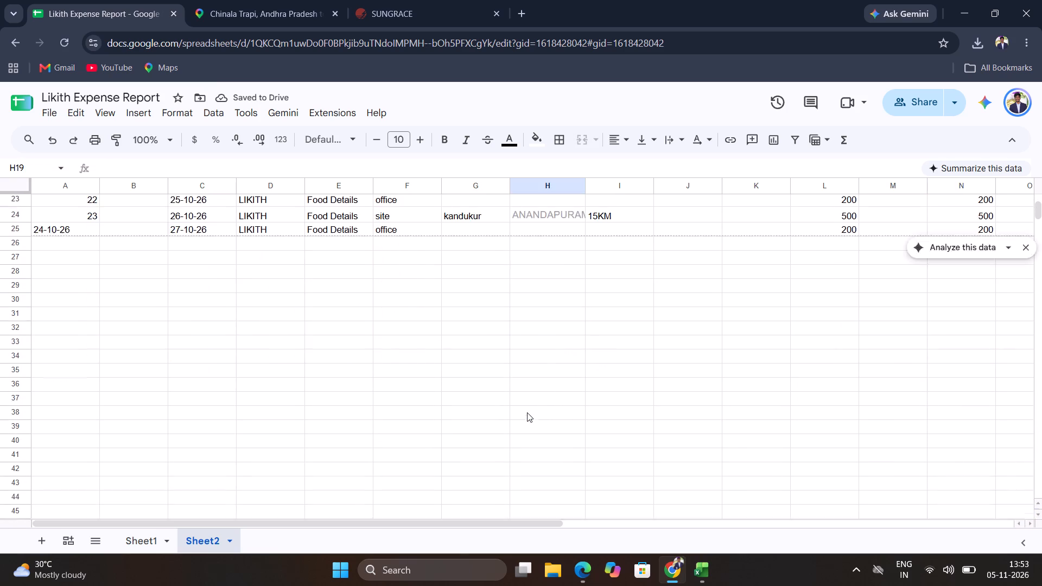
scroll(527, 412, "down", 1)
scroll(527, 412, "up", 4)
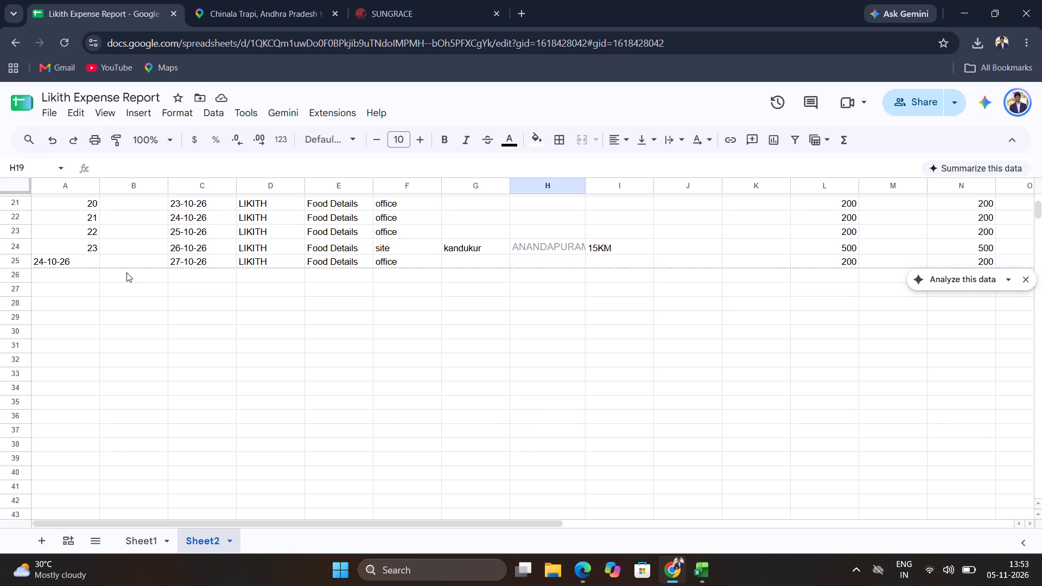
left_click(86, 263)
key("BackSpace")
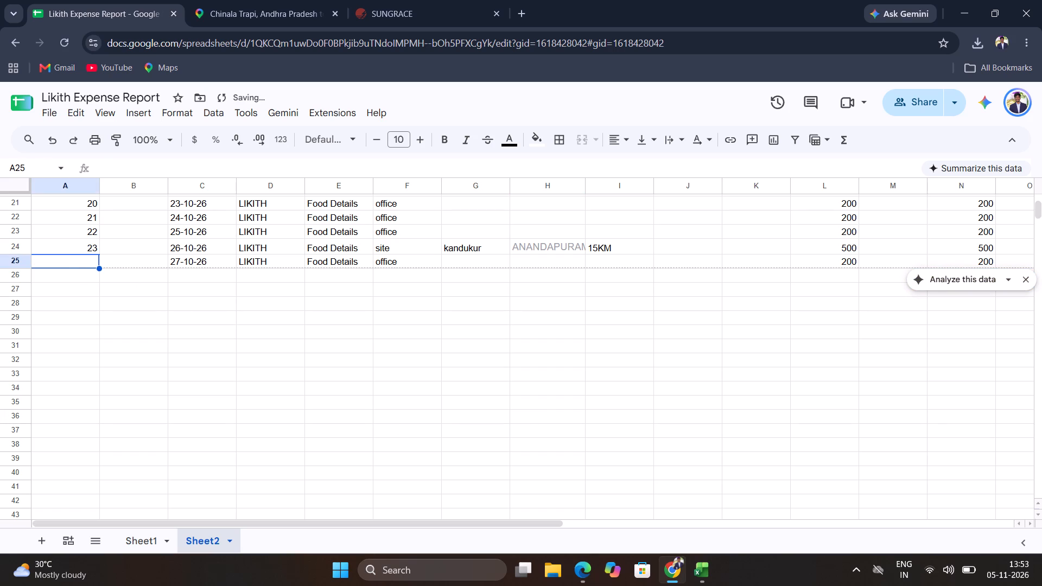
key("2")
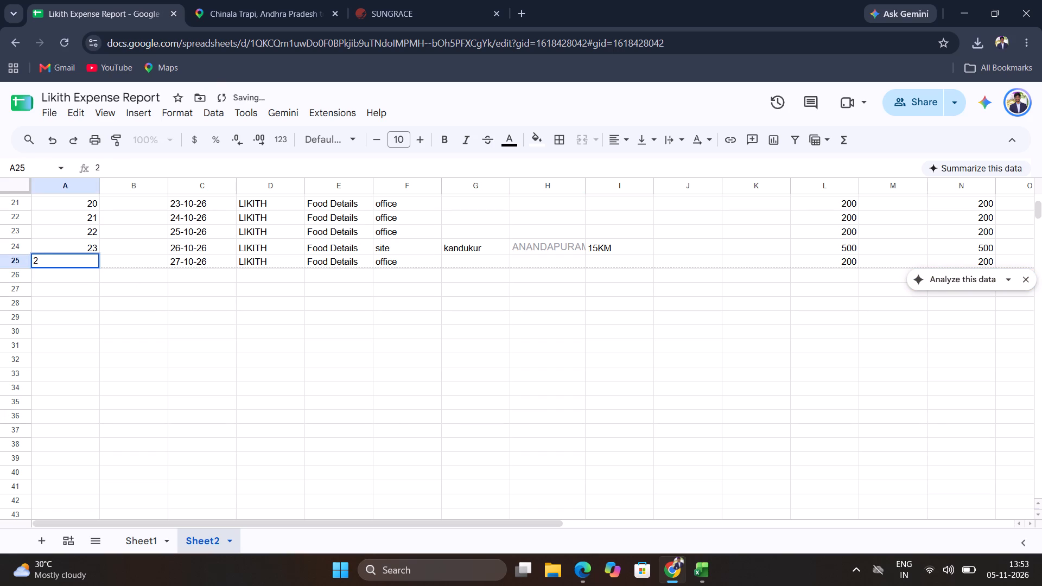
key("4")
key("Down")
Start the row 26 entry with serial number 25 and the date 28-10-26.
type("25")
key("minus")
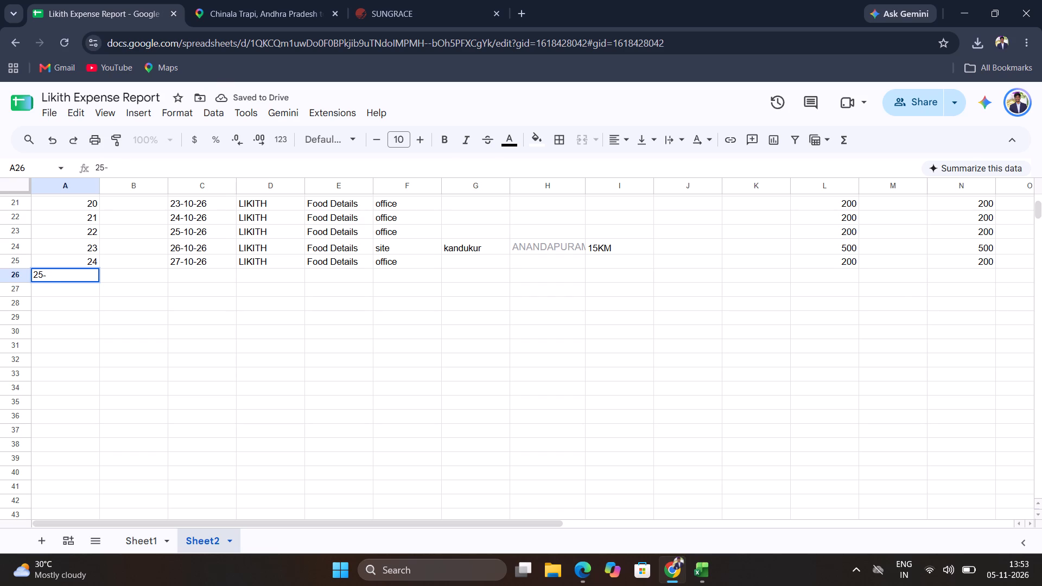
type("10")
key("minus")
key("BackSpace")
key("BackSpace")
key("BackSpace")
key("BackSpace")
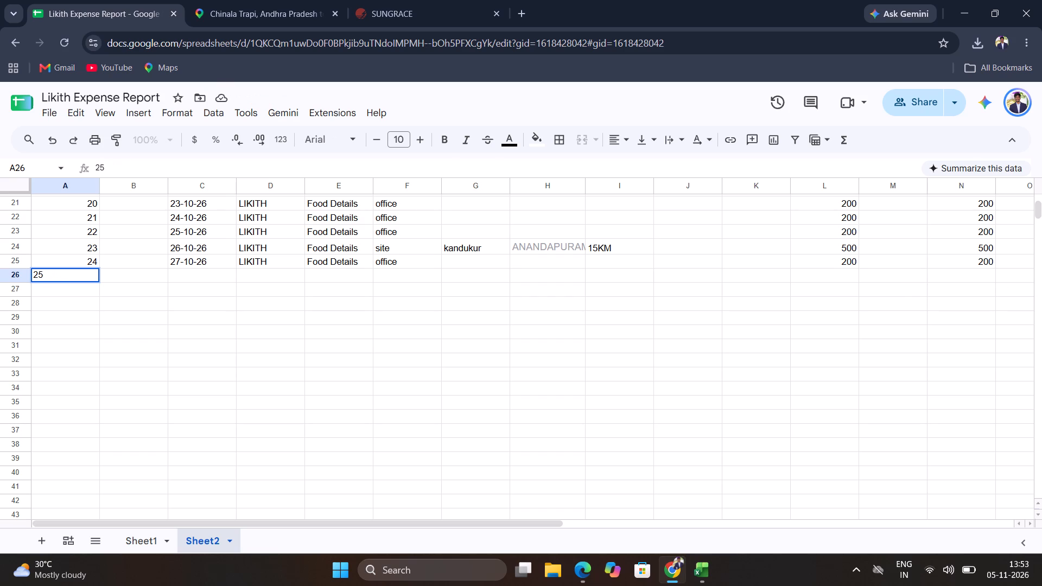
key("Right")
key("Right")
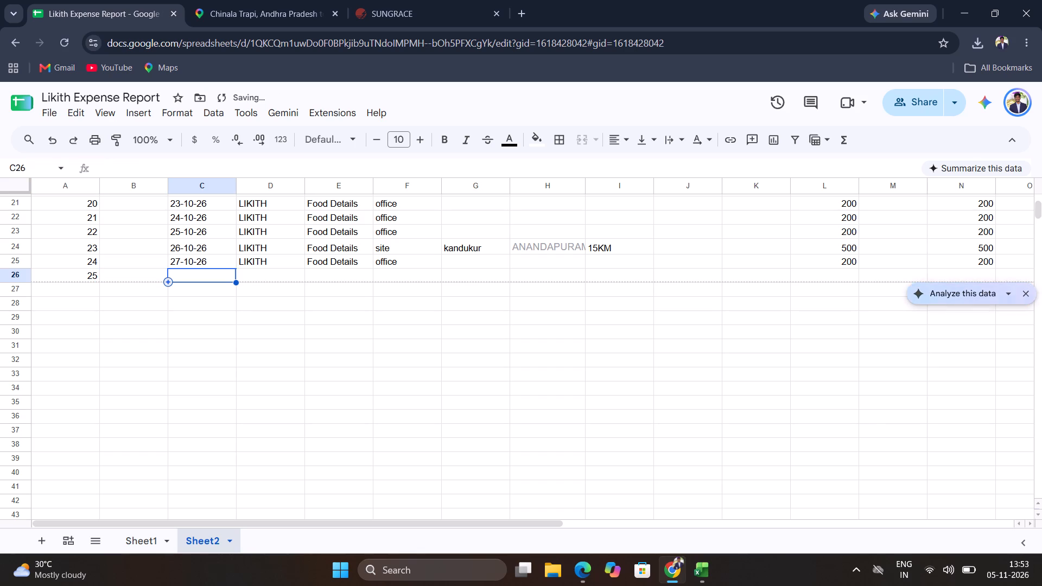
key("2")
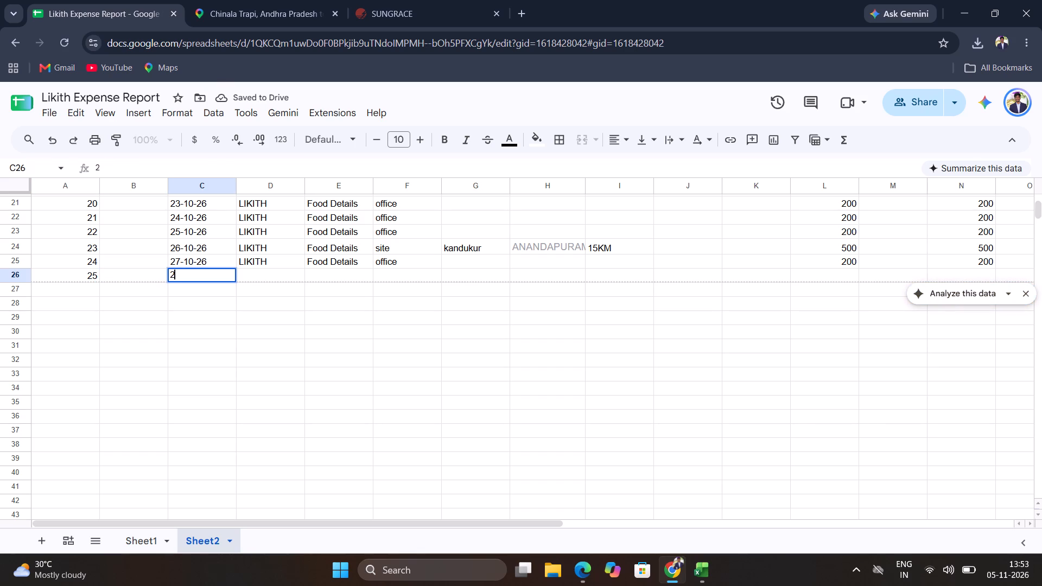
key("8")
key("minus")
type("10-26")
key("Right")
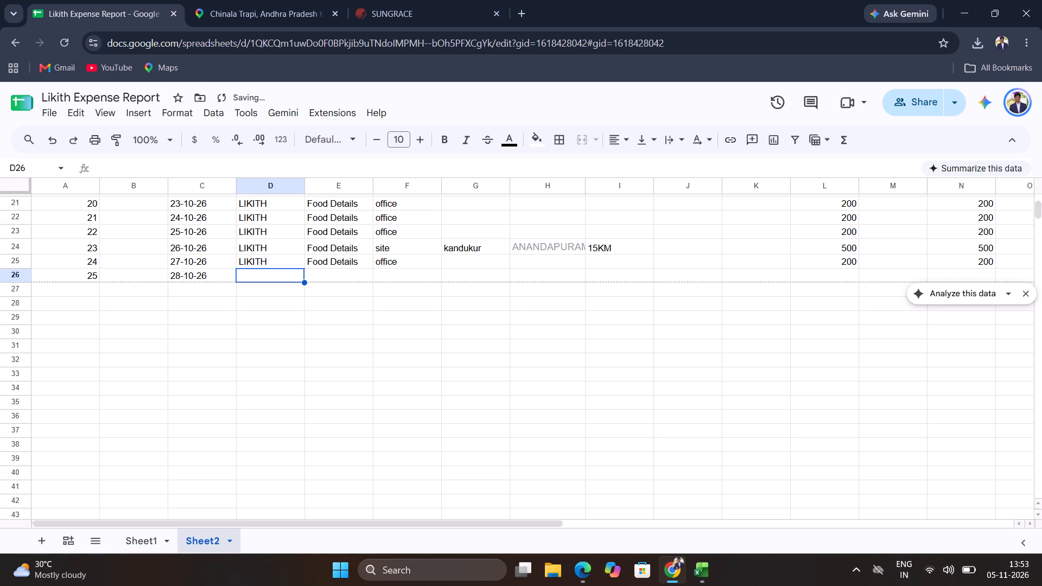
Fill row 26 with the name LIKITH, the expense type Food Details and the visit type site.
key("l")
key("Right")
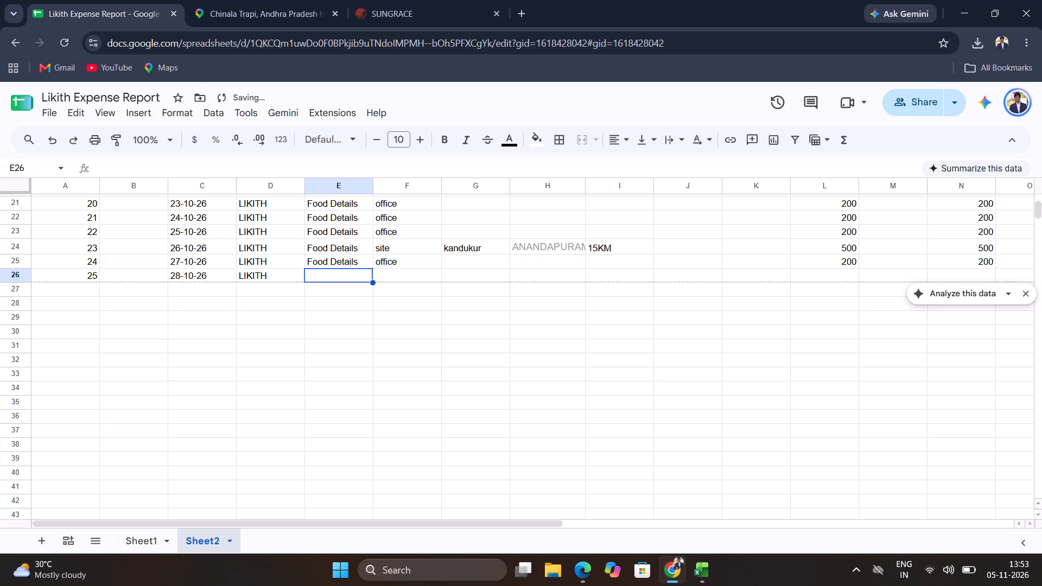
key("f")
key("Right")
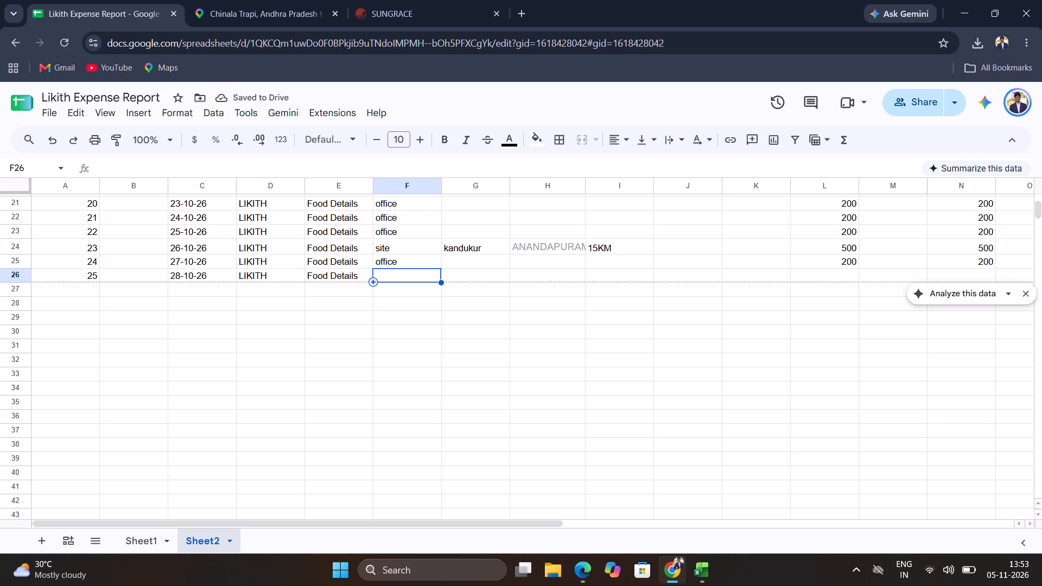
key("s")
key("Right")
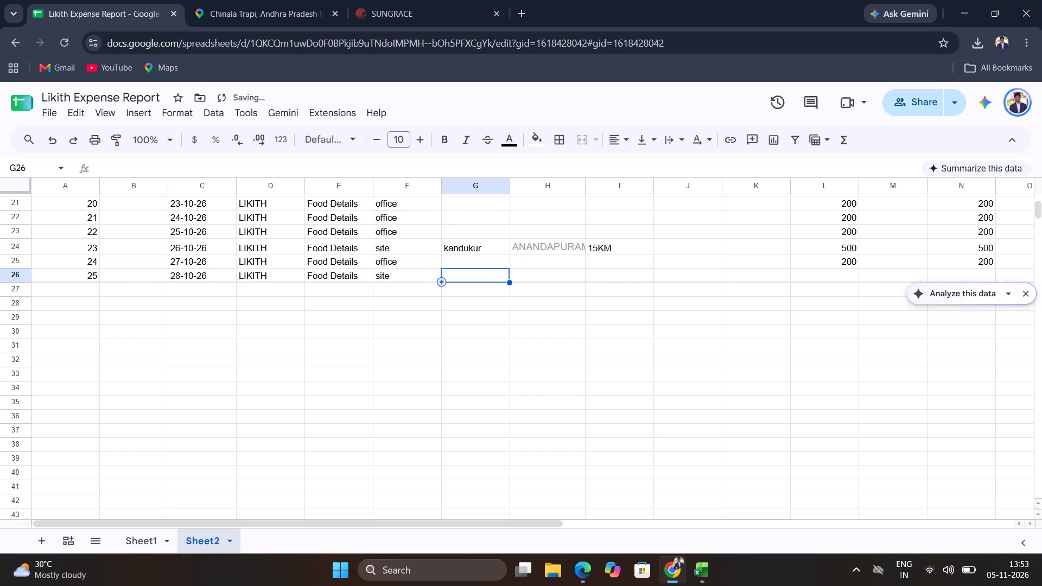
Enter the site visit's route in row 26, with kandukur as the starting place and samerapallem as the destination.
key("k")
key("a")
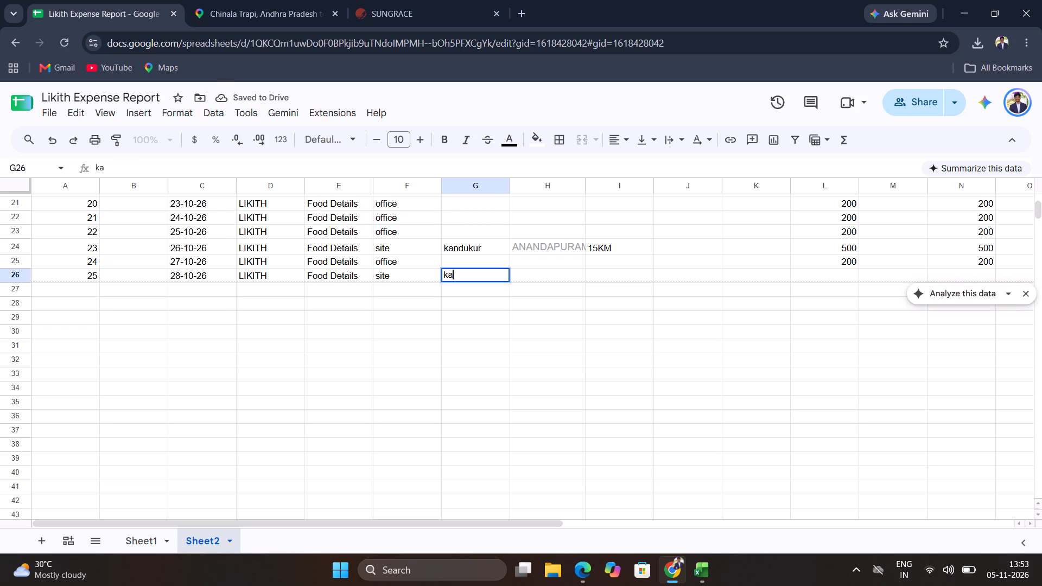
key("n")
type("dukur")
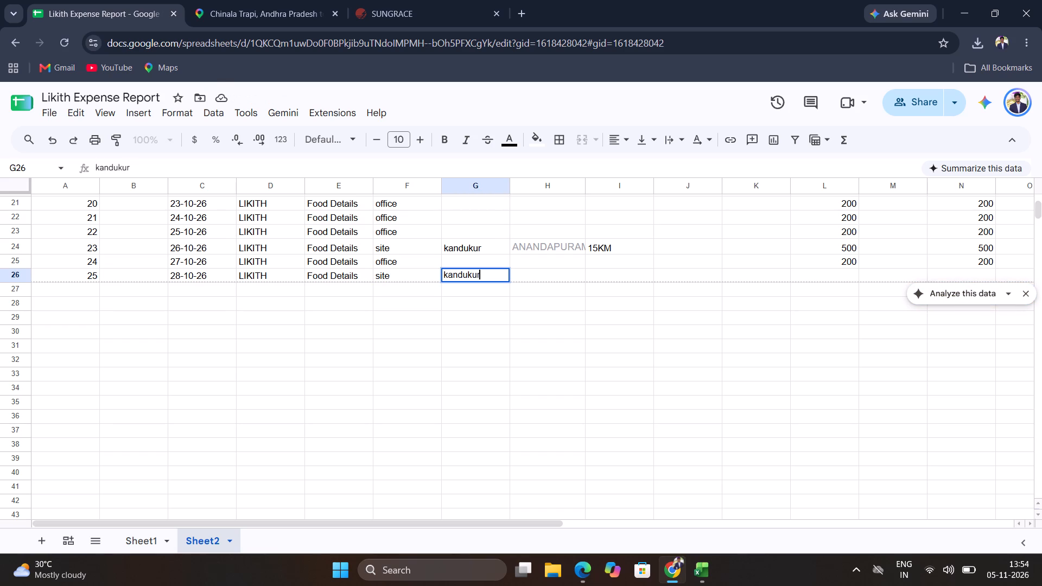
key("Right")
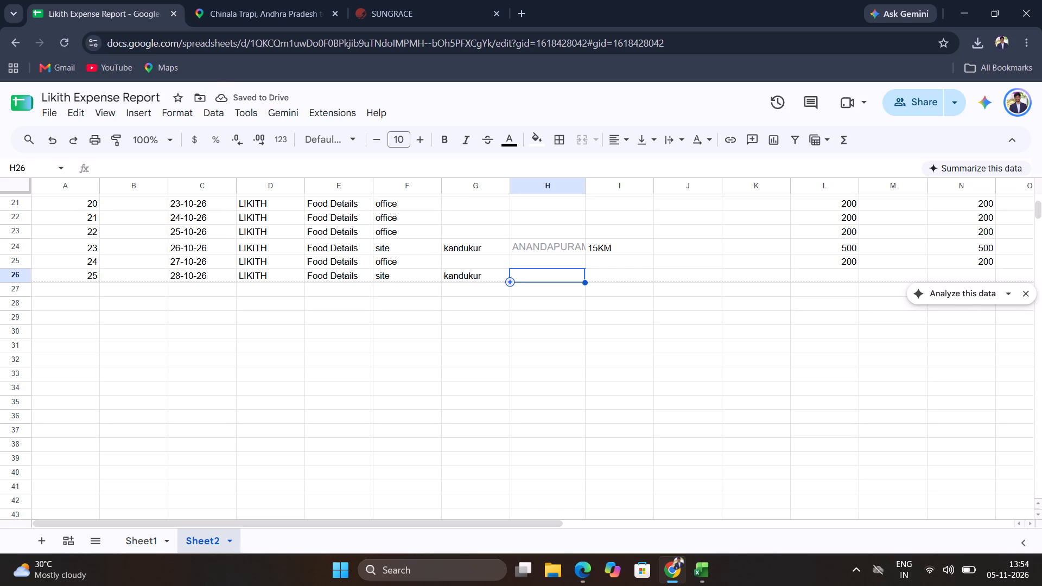
type("sa")
type("mer")
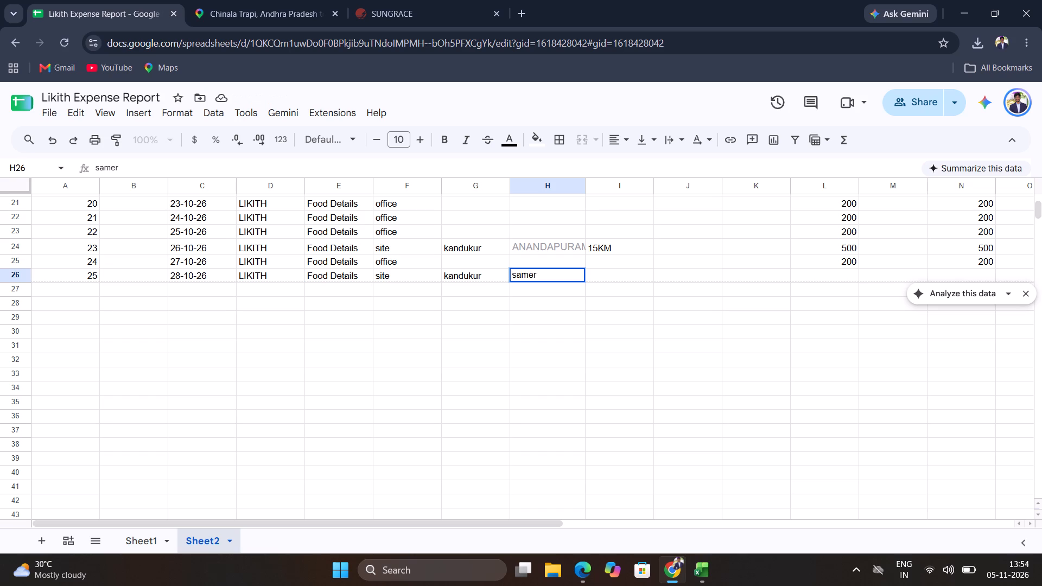
key("a")
type("pallem")
key("Right")
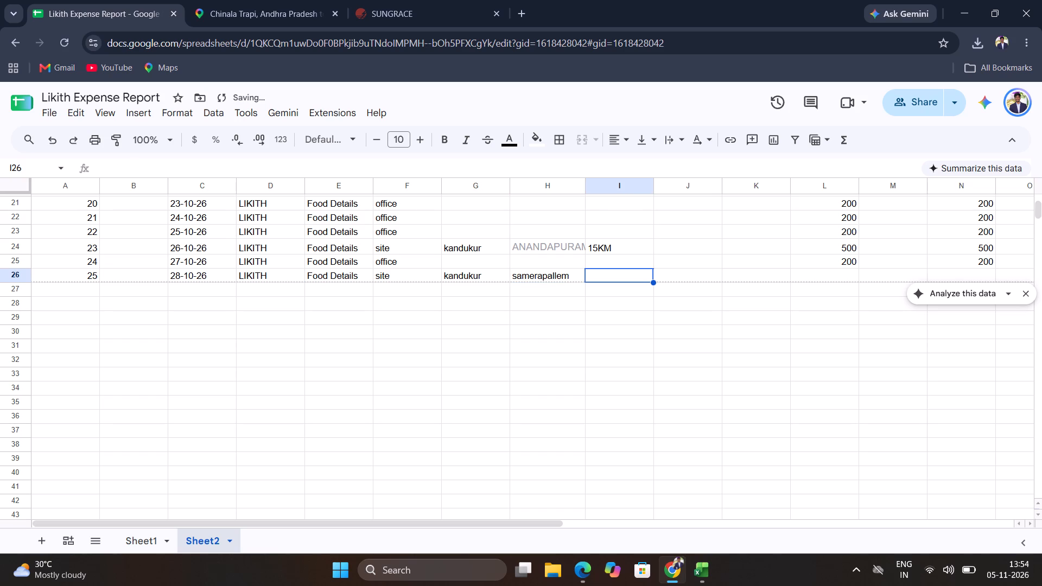
Enter 500 as the amount in columns L and N of row 26.
key("Right")
key("Right")
key("Right")
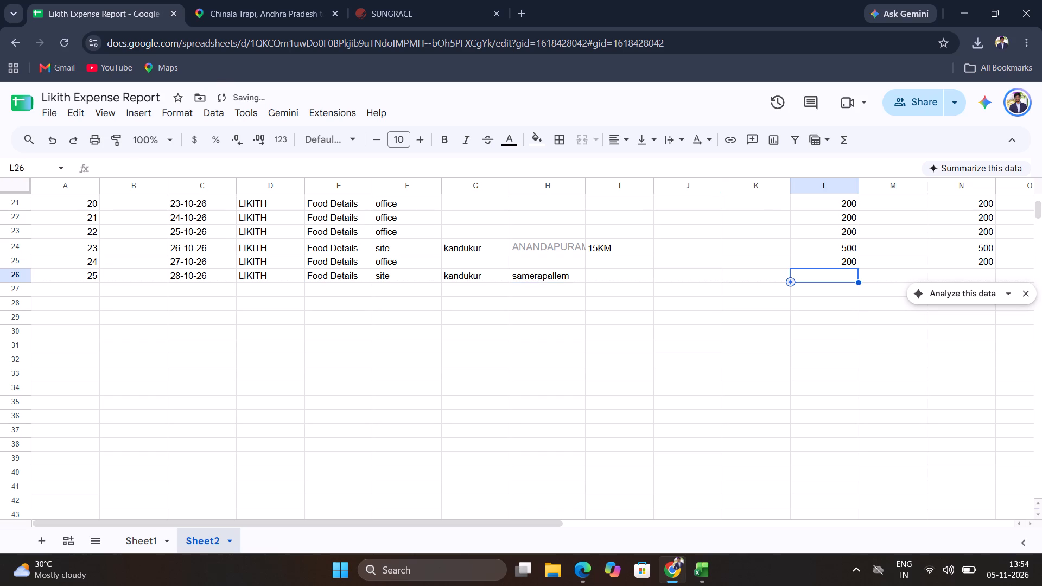
key("2")
key("BackSpace")
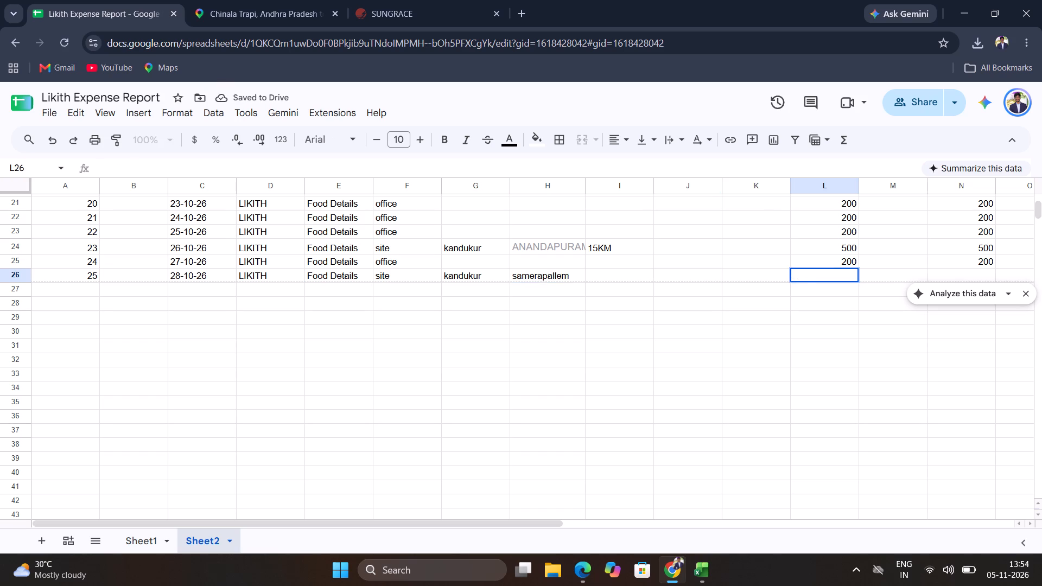
type("500")
key("Right")
key("Right")
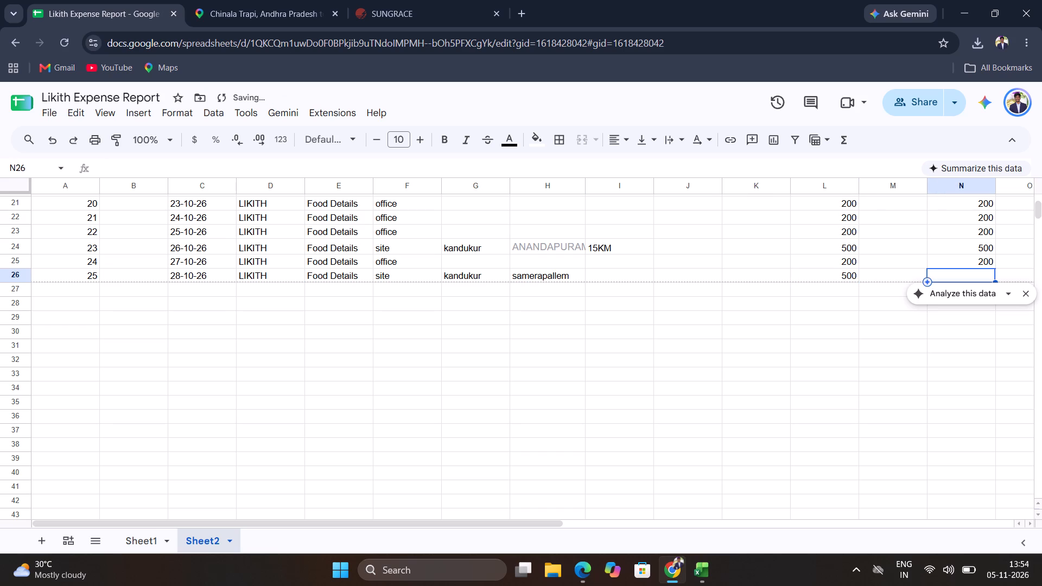
key("8")
key("BackSpace")
type("500")
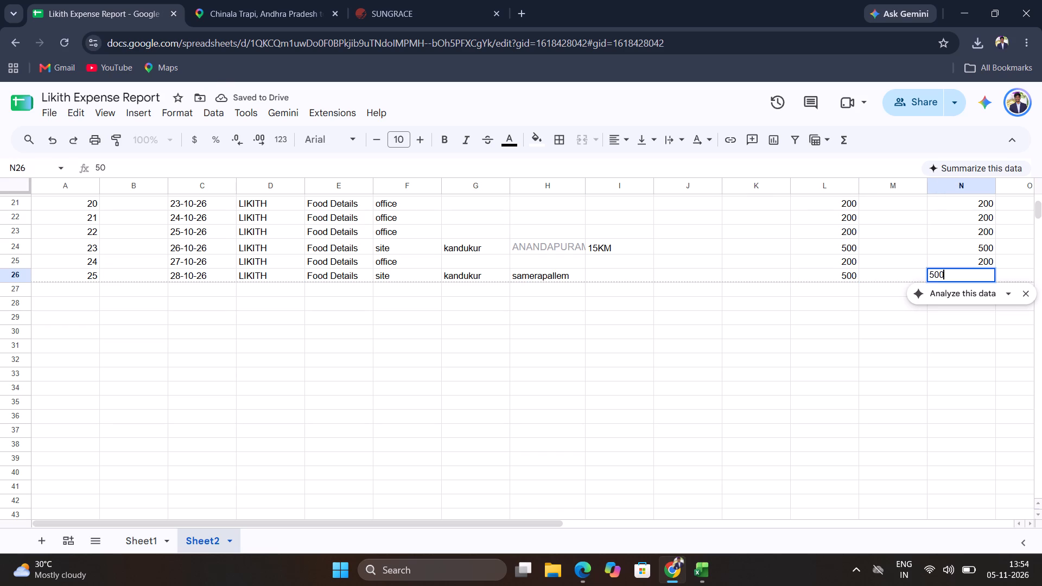
key("Up")
Change the amounts in columns L and N of row 25 to 500.
key("Left")
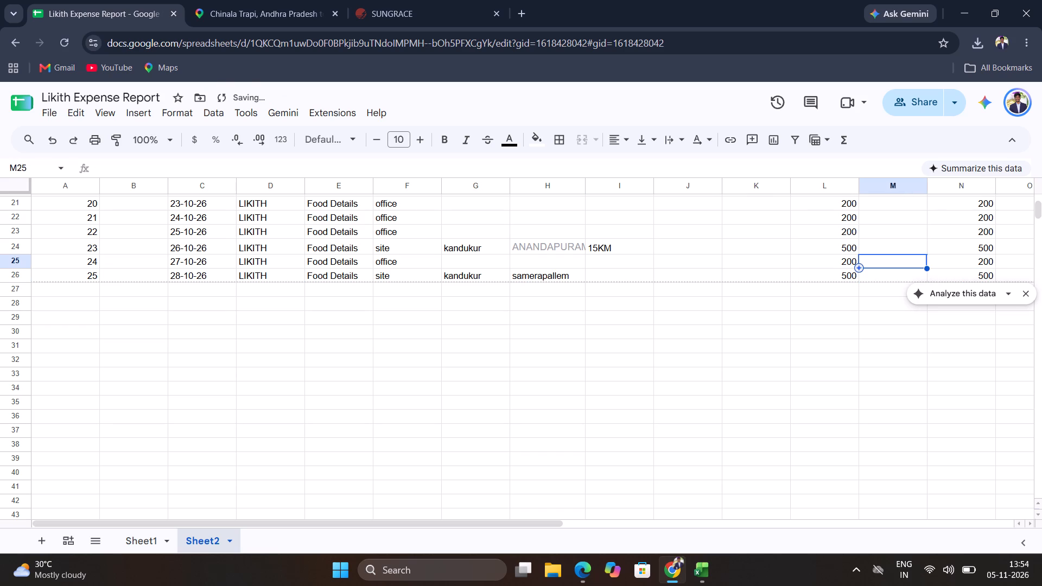
key("Left")
key("BackSpace")
type("500")
key("Right")
key("Right")
type("500")
key("Left")
Change the visit type in row 25 to site.
key("Left")
key("Left")
key("Left")
key("Left")
key("Left")
key("Left")
key("Left")
key("Left")
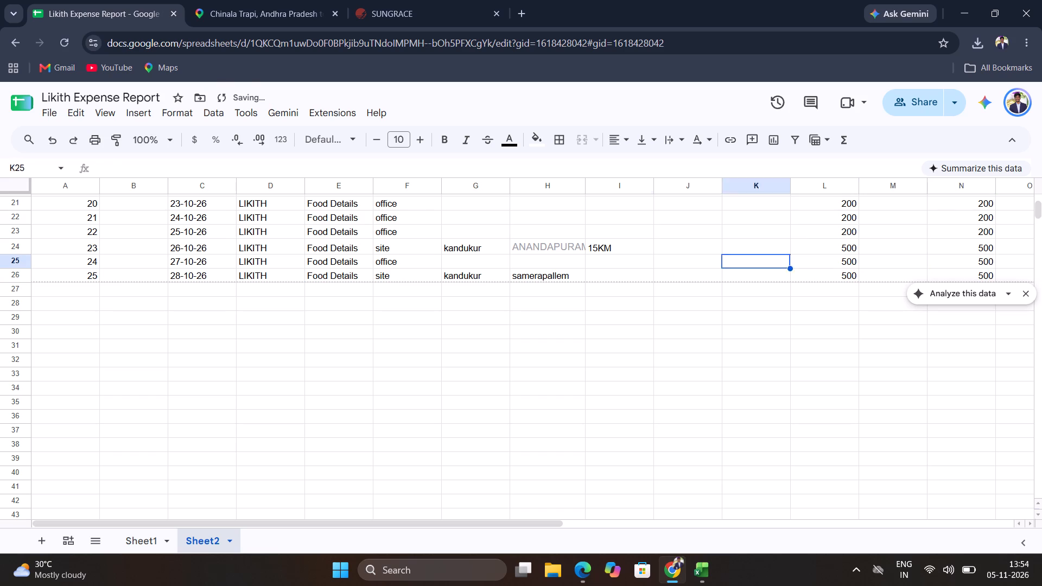
key("Right")
key("BackSpace")
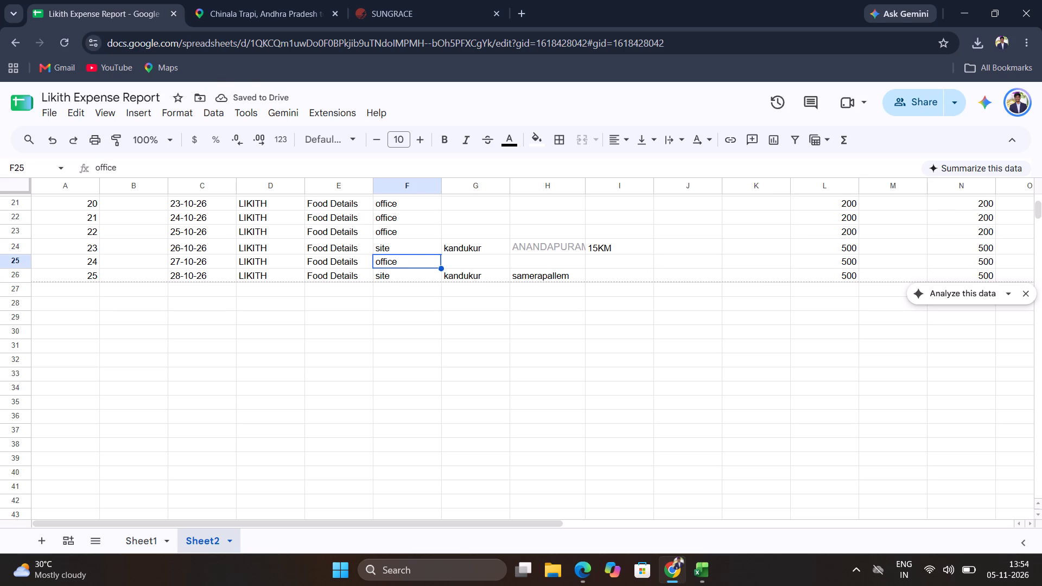
key("s")
key("Right")
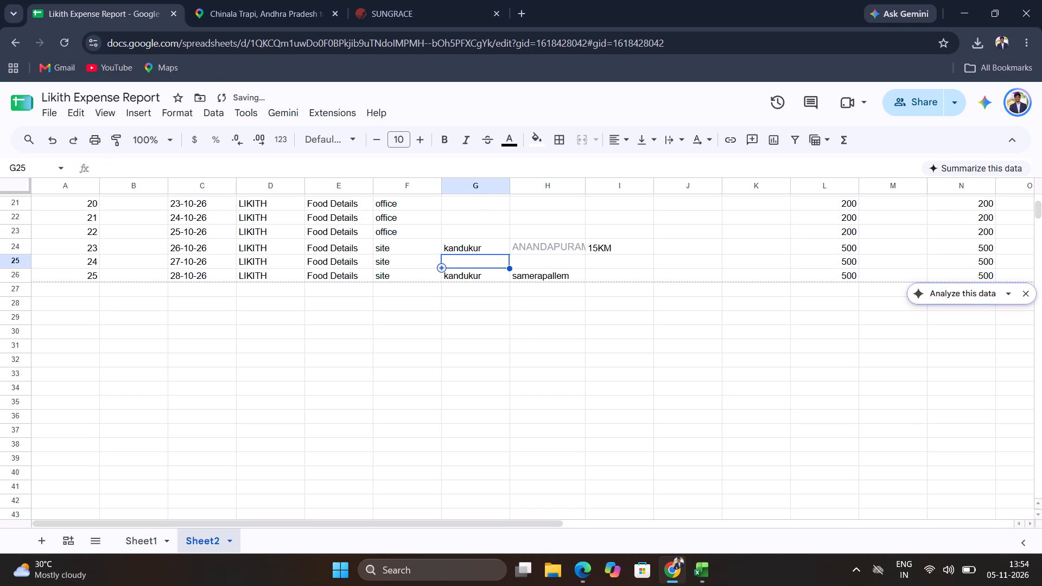
Enter the site visit's route in row 25, with kandukur as the starting place and divivaripallem as the destination.
type("kam")
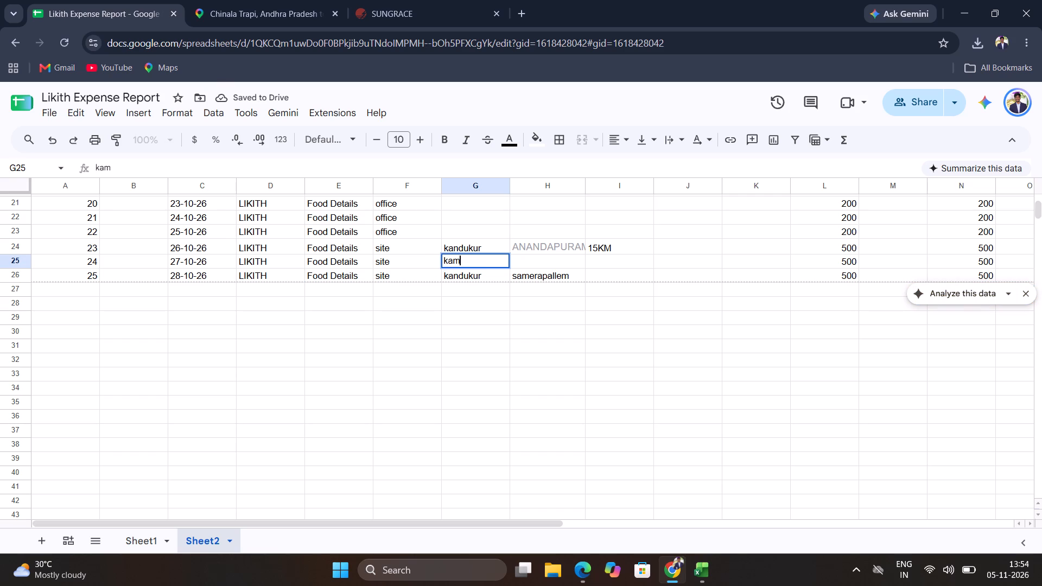
key("BackSpace")
type("ndukru")
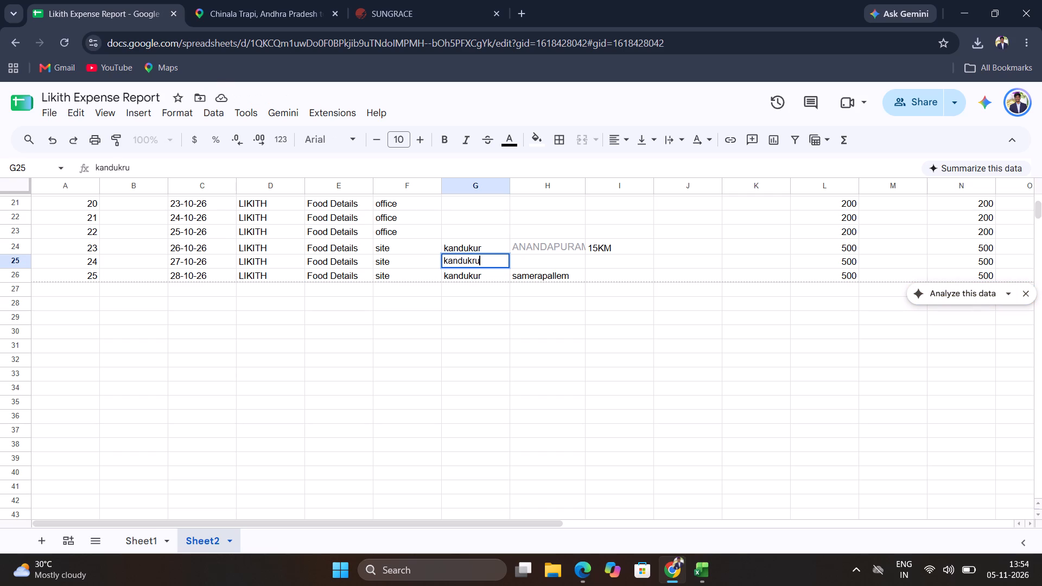
key("equal")
key("BackSpace")
key("BackSpace")
key("BackSpace")
key("u")
key("r")
key("Right")
type("di")
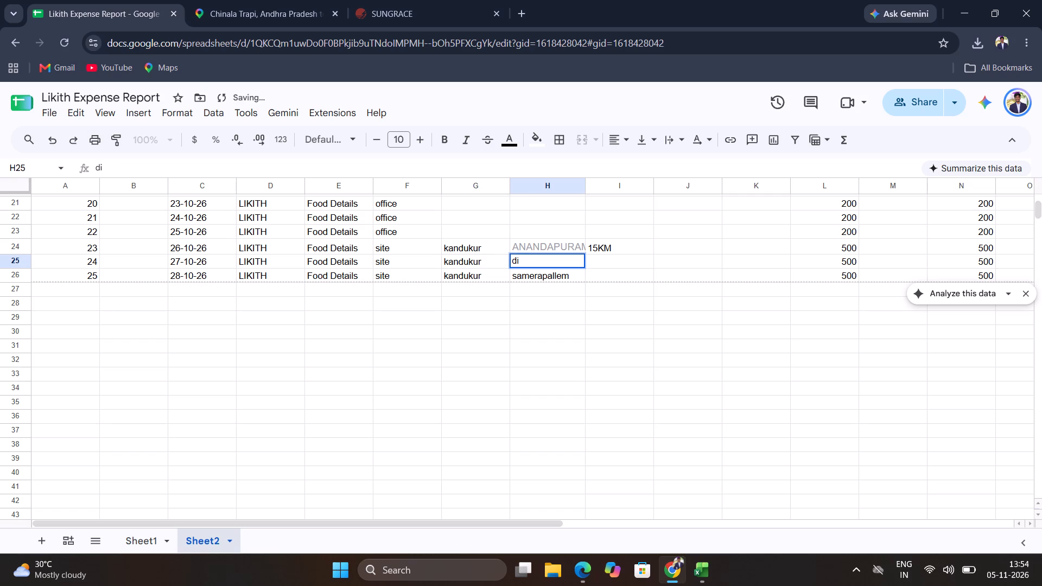
type("vi")
type("var")
key("i")
type("pa")
type("llem")
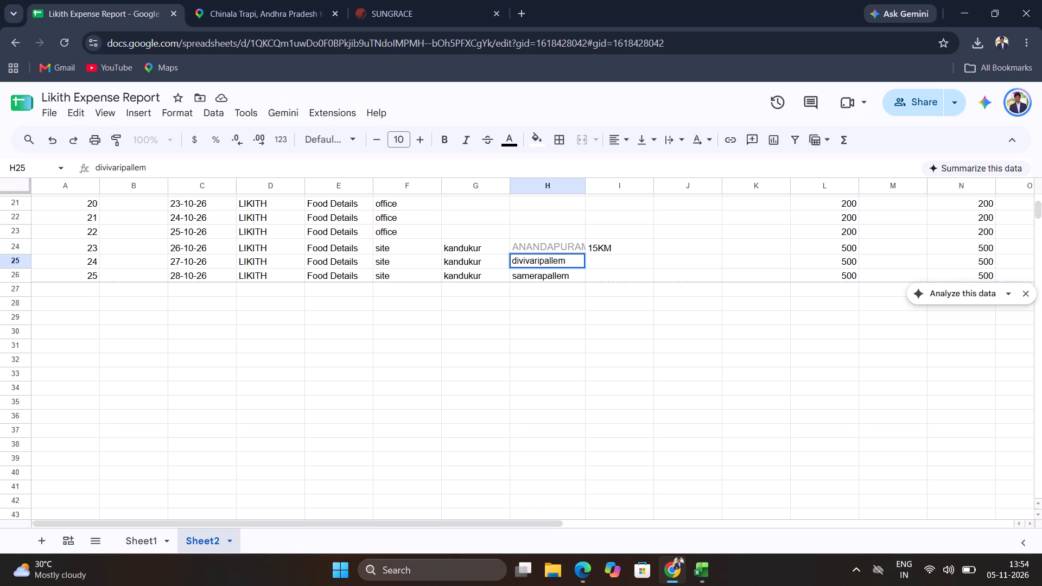
key("Down")
Start the row 27 entry with serial number 26 and the date 29-10-26.
key("Down")
key("Left")
key("Left")
key("Left")
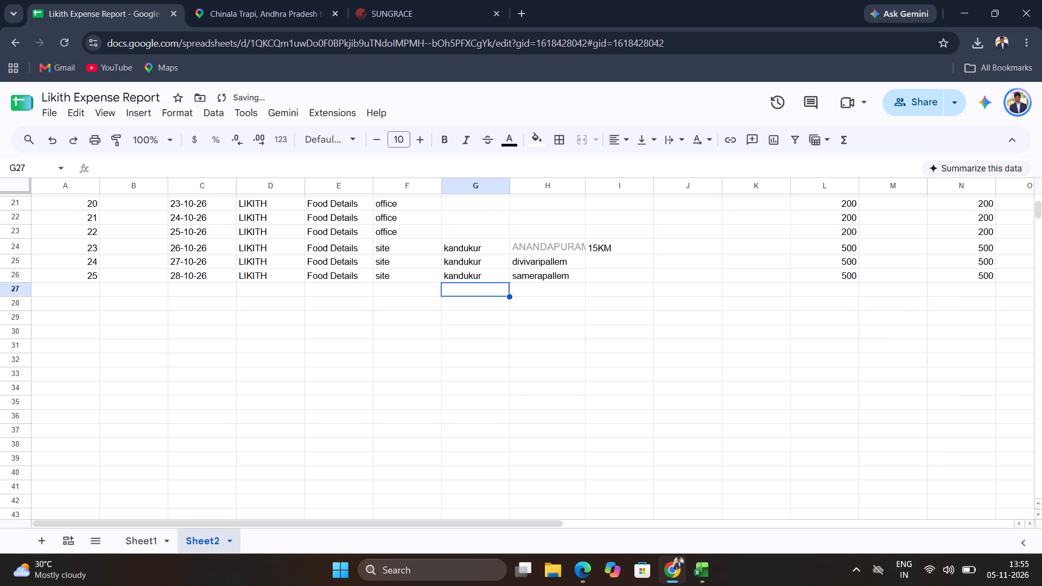
key("Left")
key("Left")
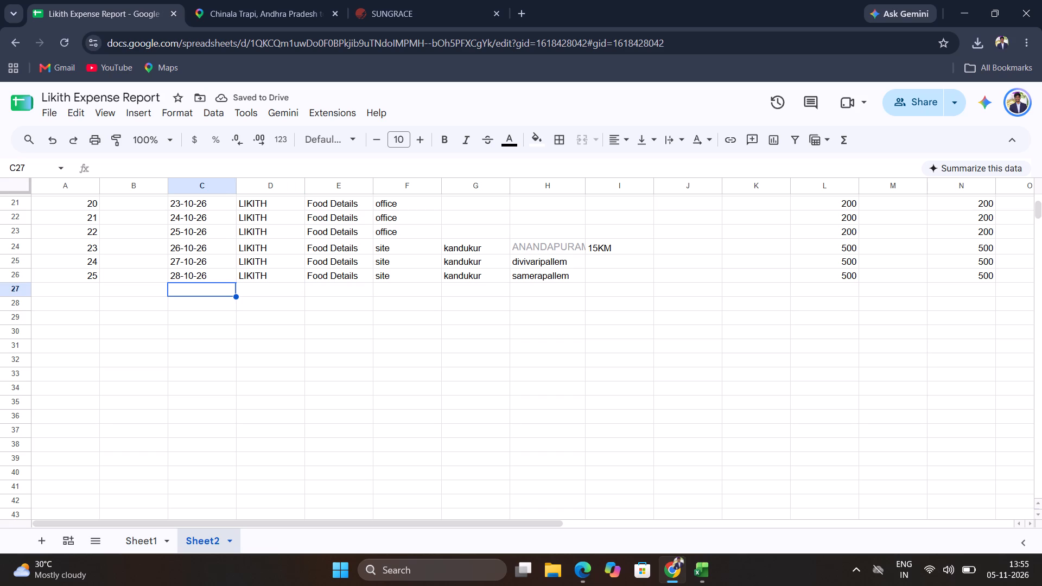
key("Left")
key("Left")
type("26")
key("Right")
key("Right")
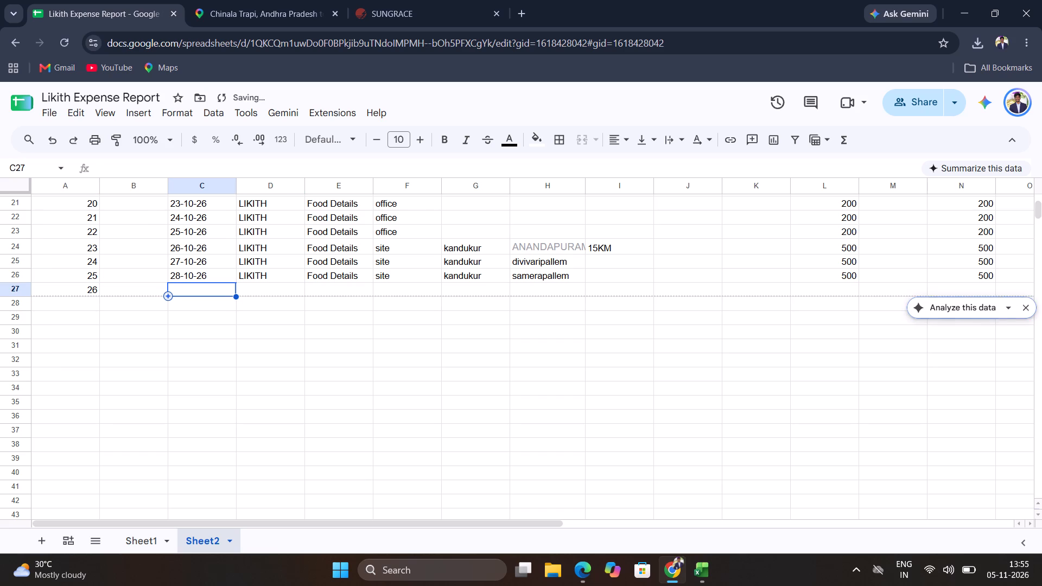
type("29-10")
key("minus")
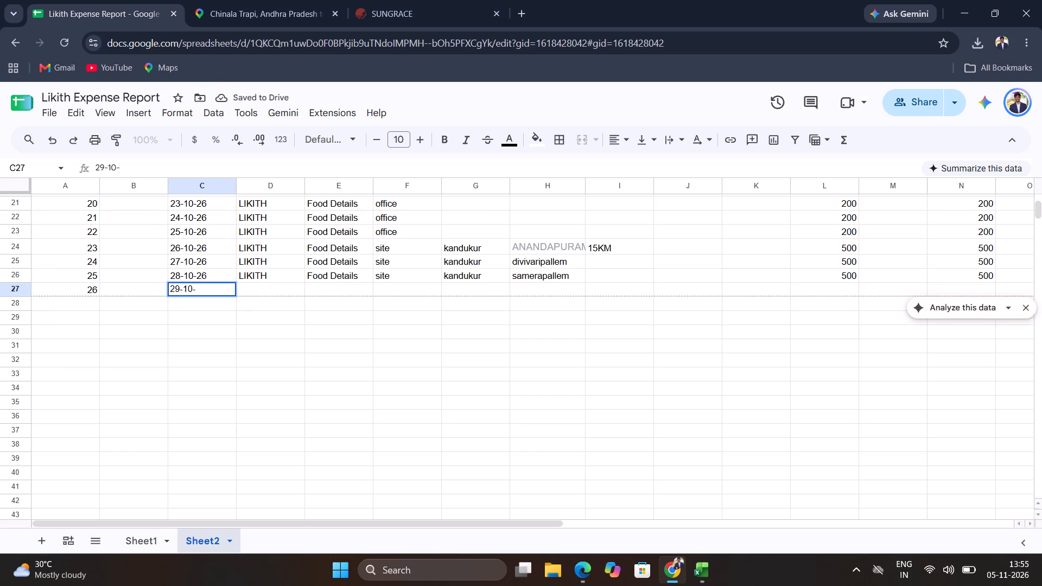
type("26")
key("Right")
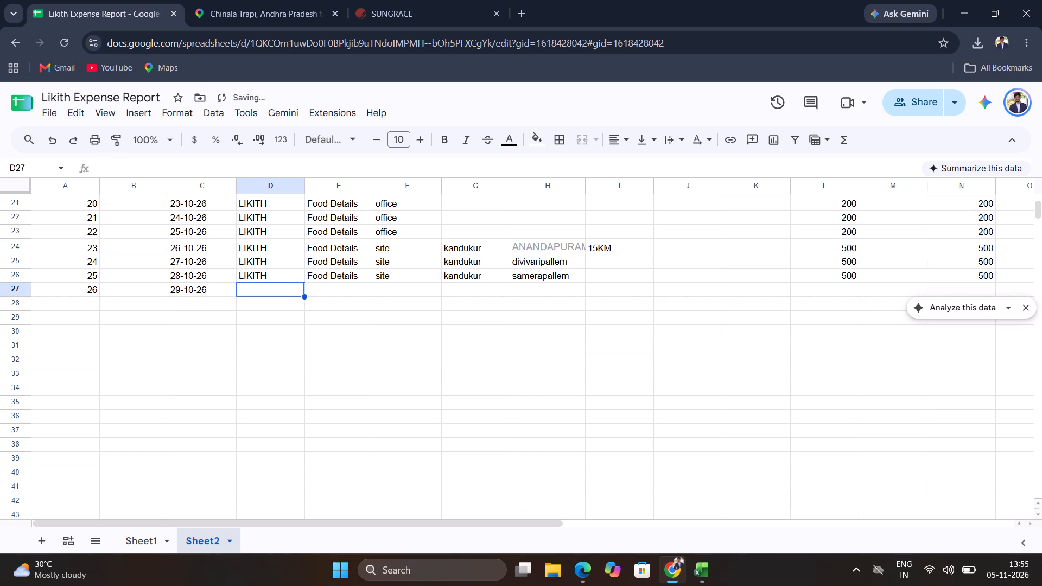
Fill row 27 with the name LIKITH, the expense type Food Details and the visit type site.
key("l")
key("Right")
key("f")
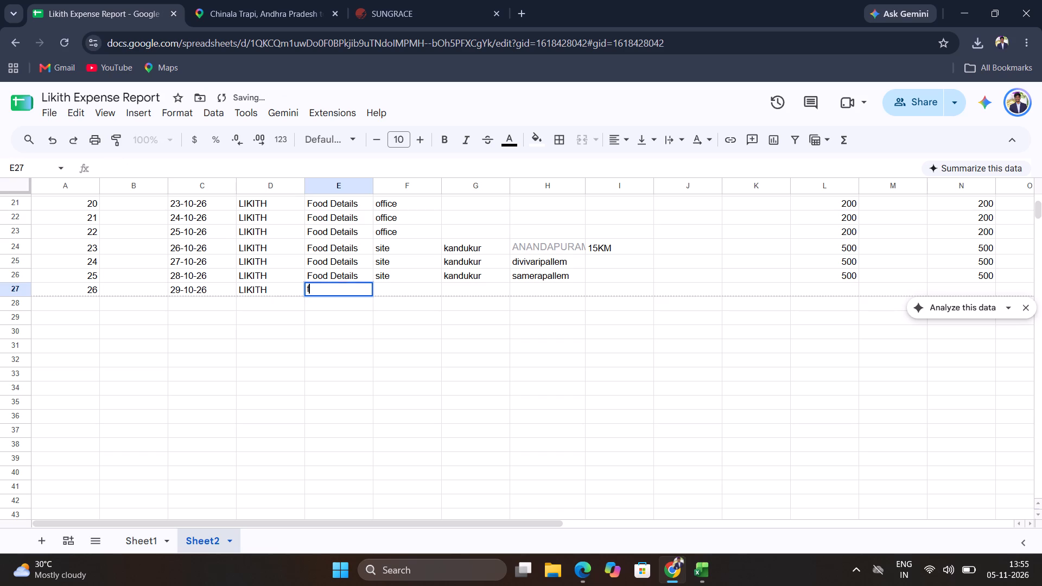
key("Right")
key("s")
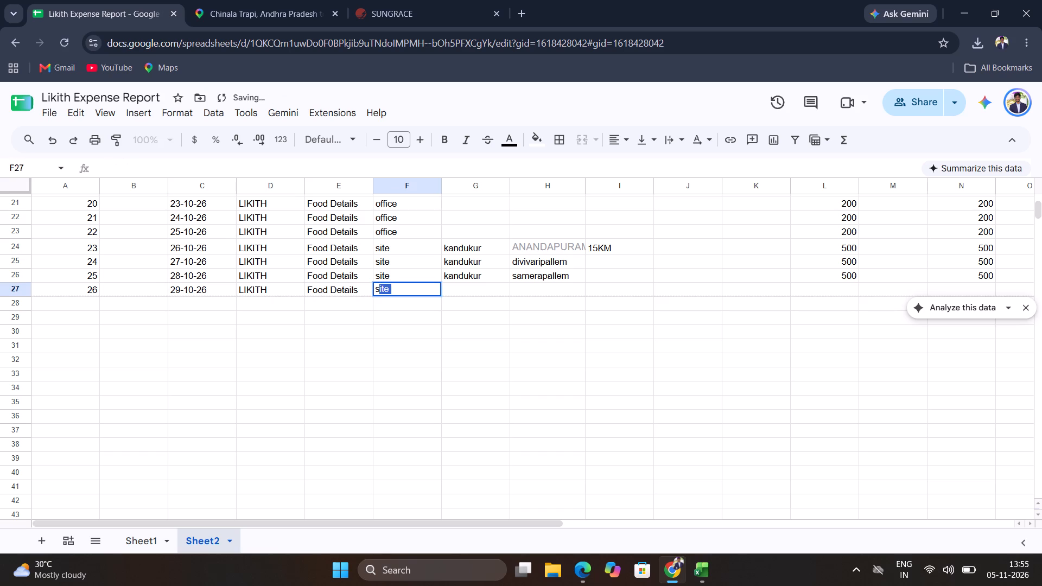
key("Right")
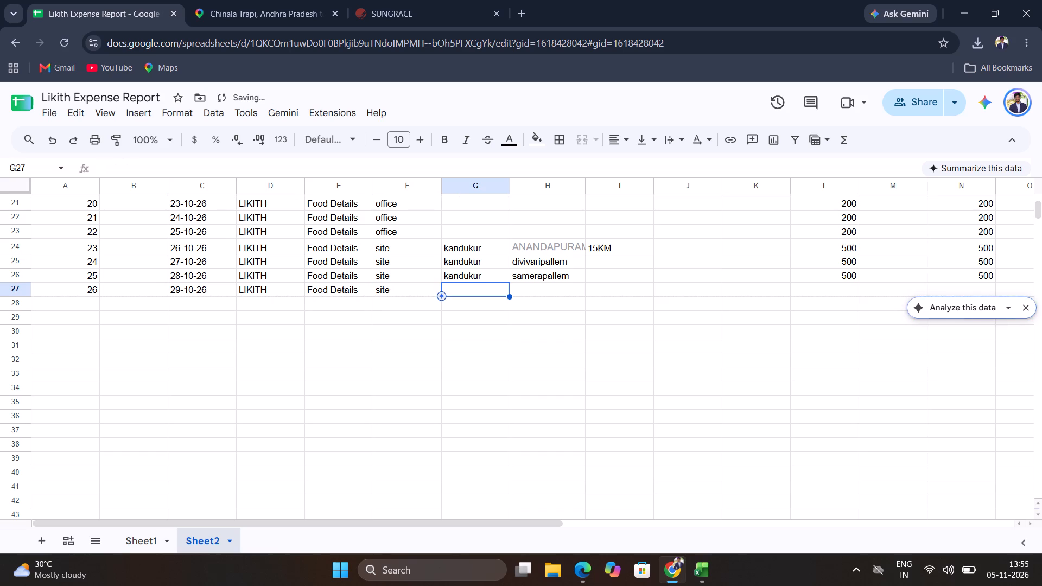
Enter KDK Town as the starting place in column G of row 27.
key("k")
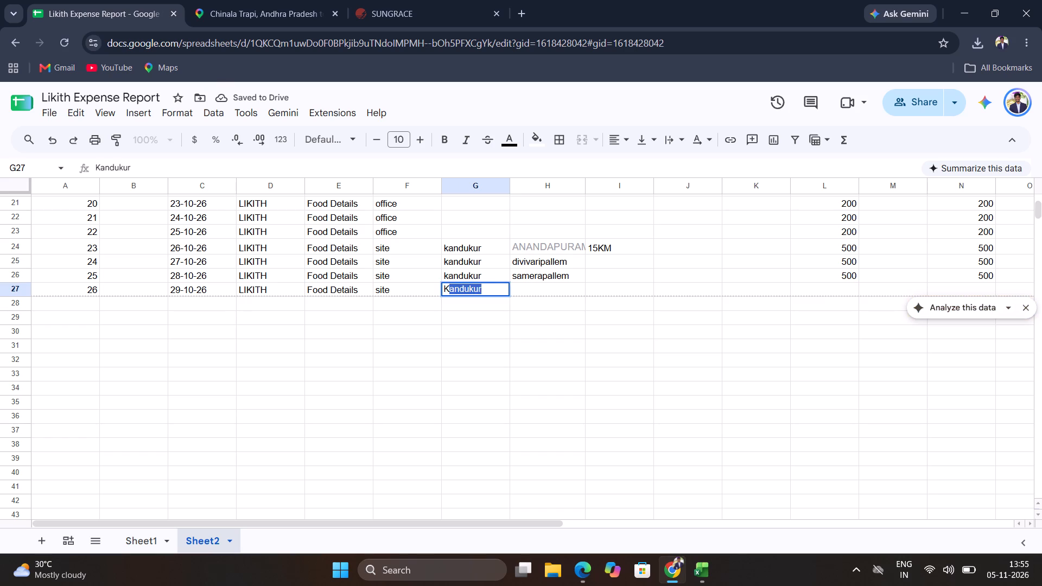
type("DK")
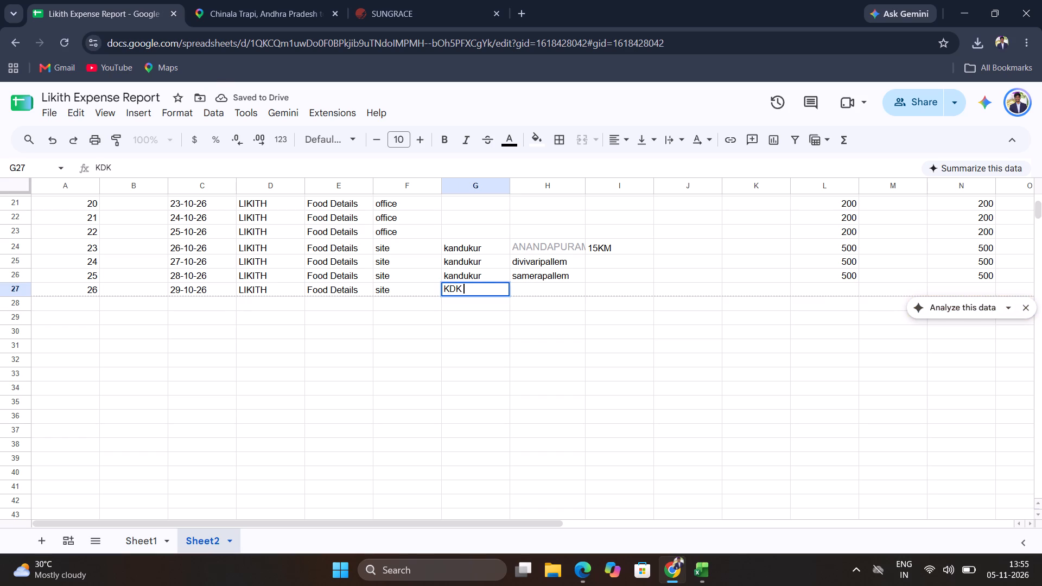
key("t")
type("owm")
key("BackSpace")
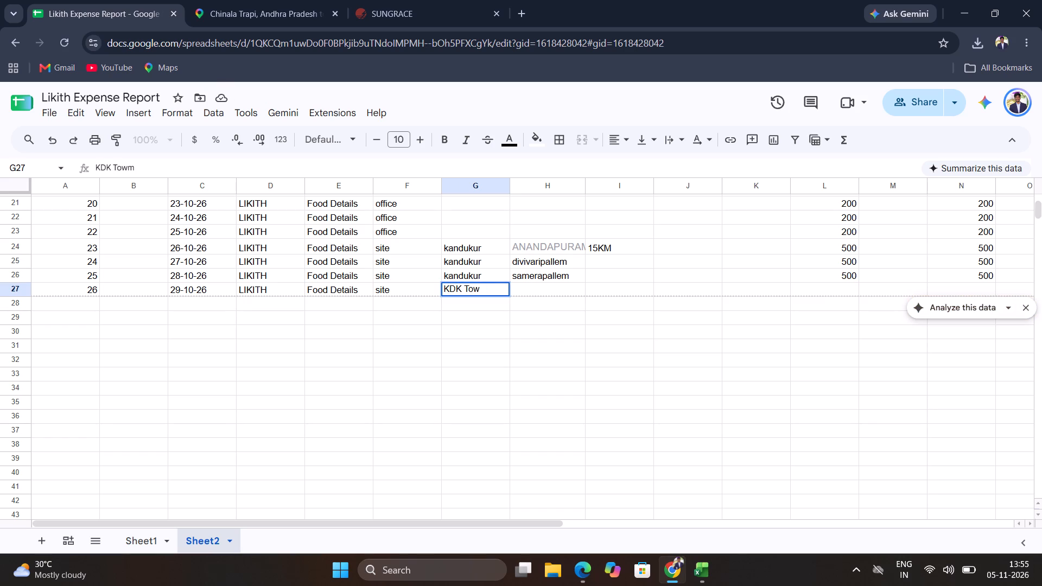
key("n")
key("Right")
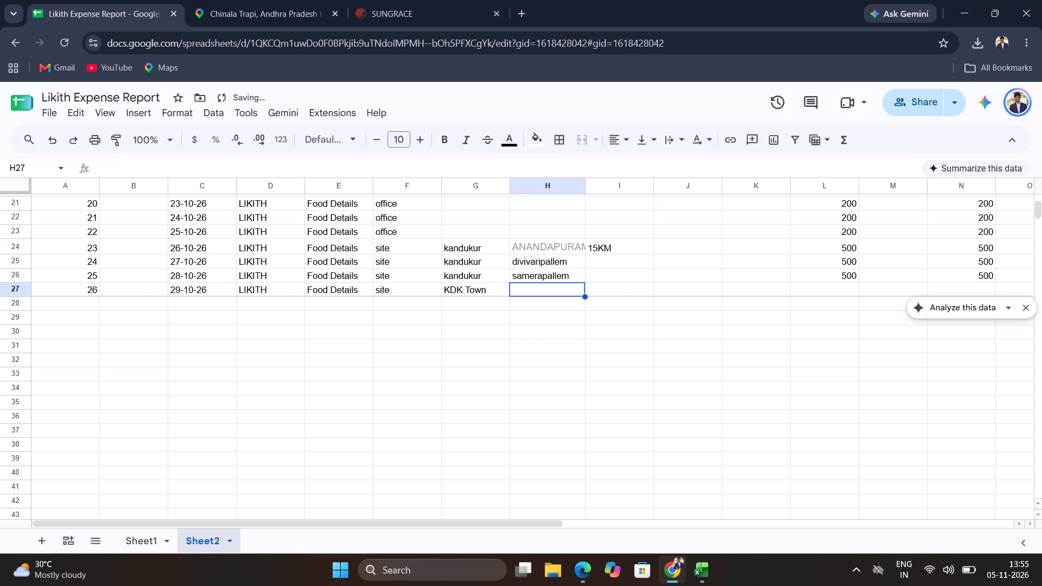
Enter 500 as the amount in columns L and N of row 27, leaving the destination and distance blank.
key("Right")
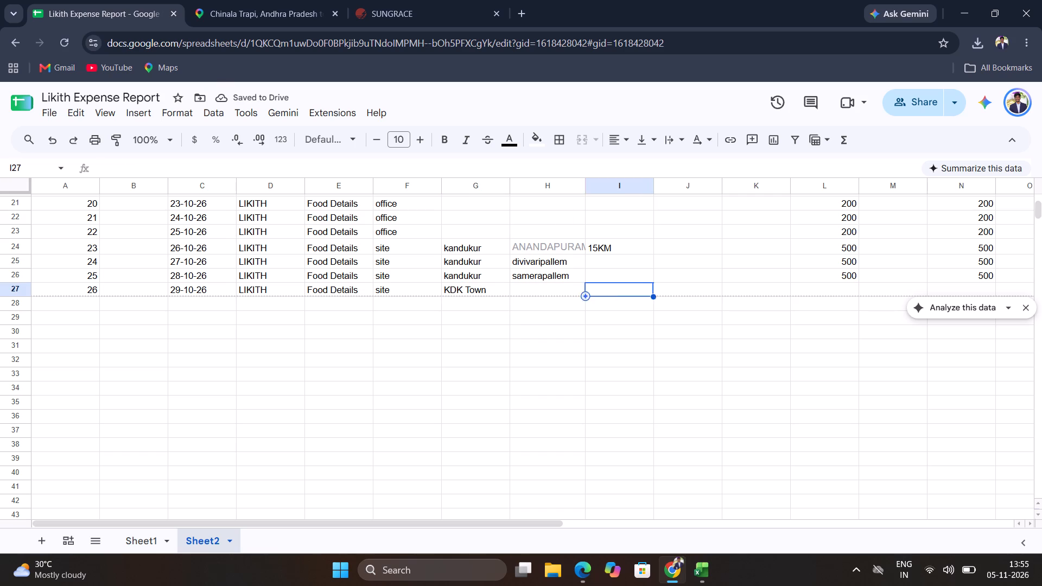
key("Right")
key("Right")
key("Right")
type("500")
key("Right")
key("Right")
key("Right")
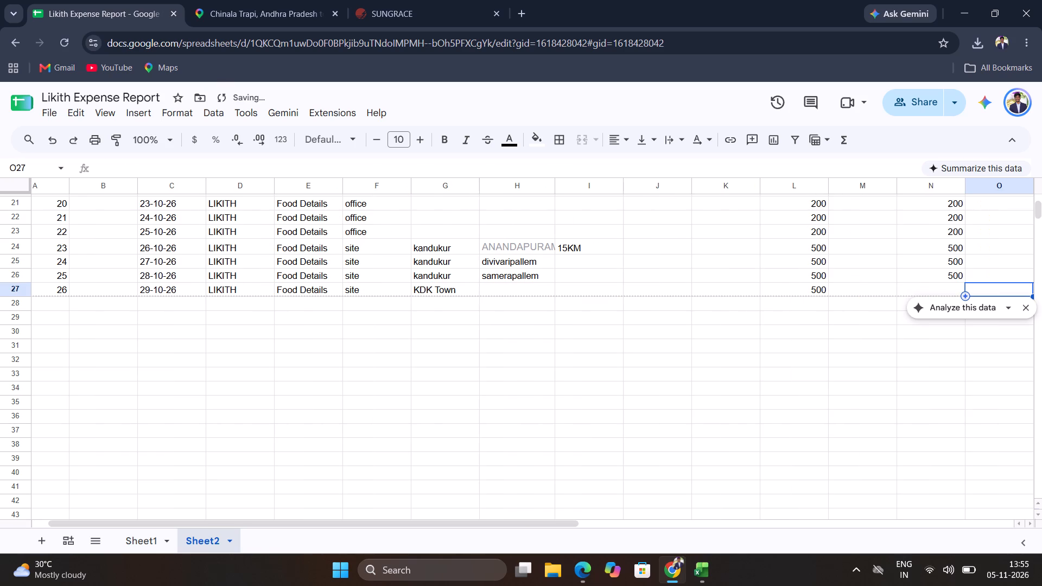
key("Left")
type("500")
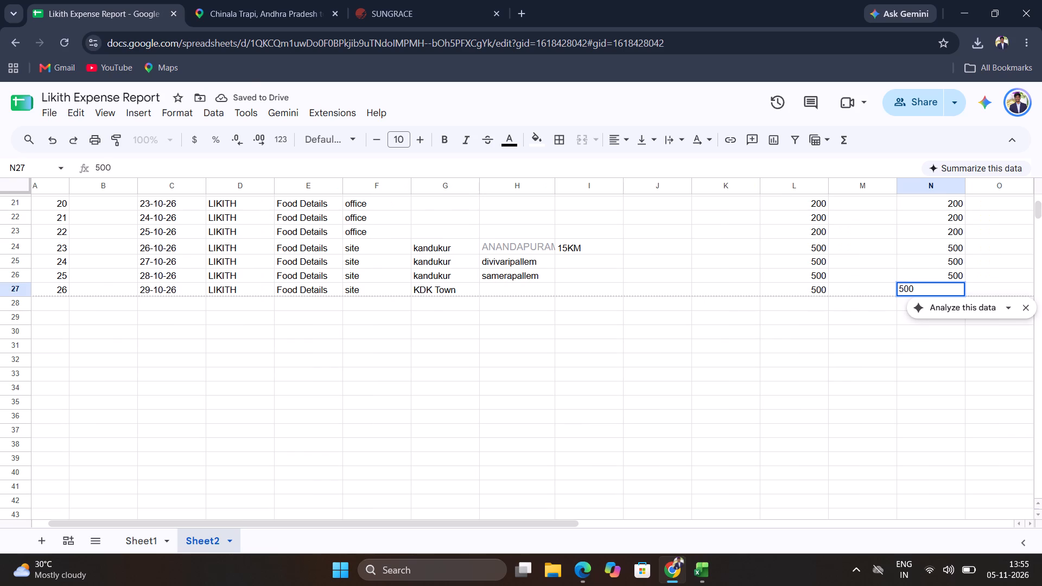
key("Left")
Enter serial number 27 in column A of row 28.
key("Left")
key("Left")
key("Left")
key("Left")
key("Left")
key("Left")
key("Left")
key("Left")
key("Left")
key("Left")
key("Left")
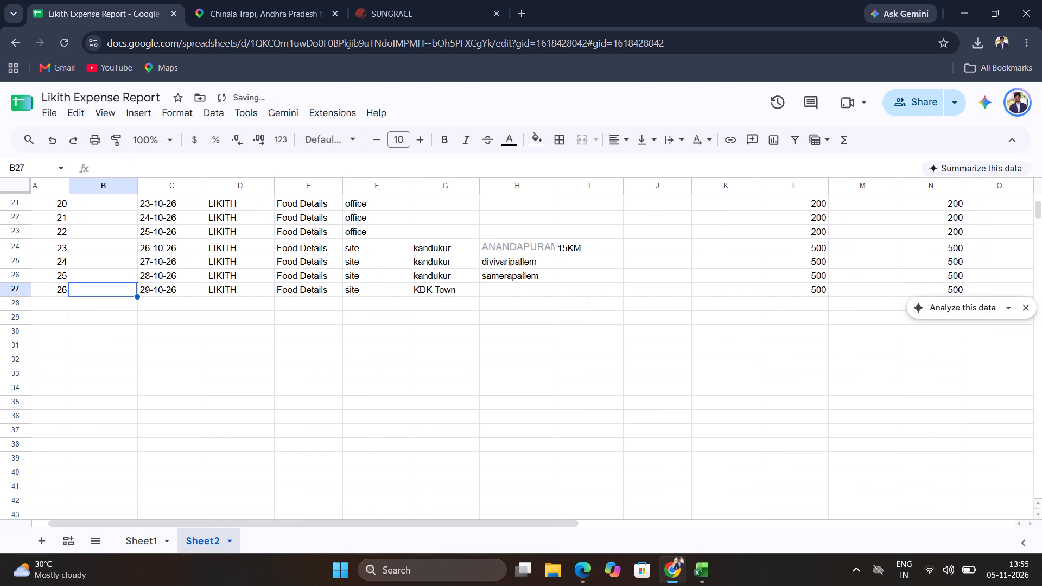
key("Left")
key("Down")
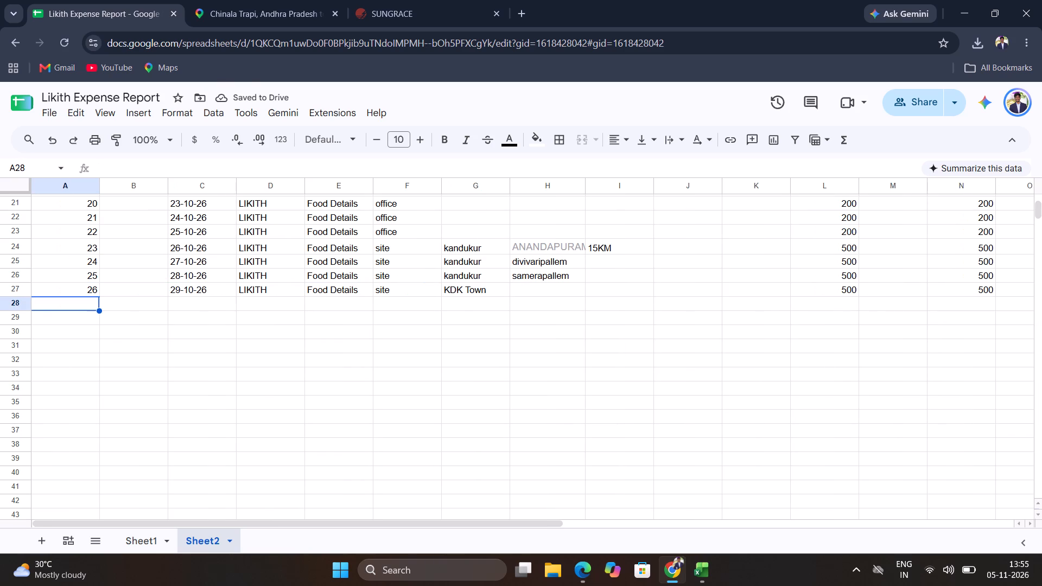
type("27")
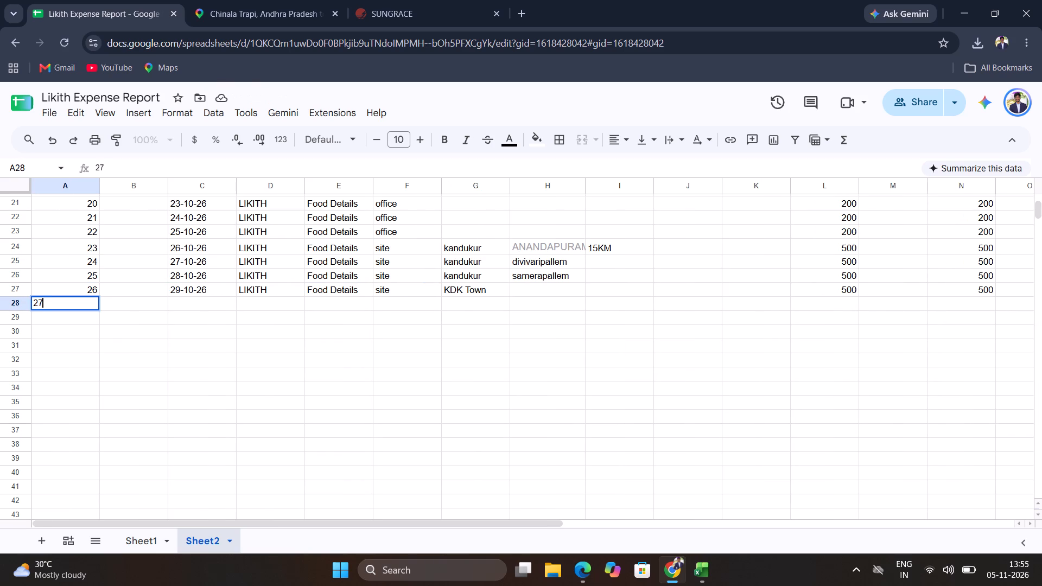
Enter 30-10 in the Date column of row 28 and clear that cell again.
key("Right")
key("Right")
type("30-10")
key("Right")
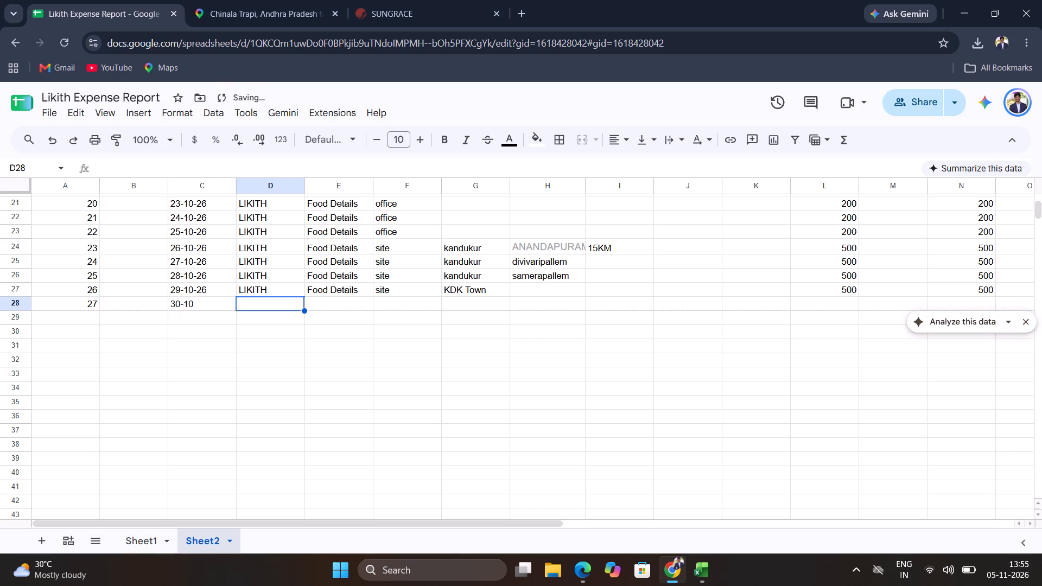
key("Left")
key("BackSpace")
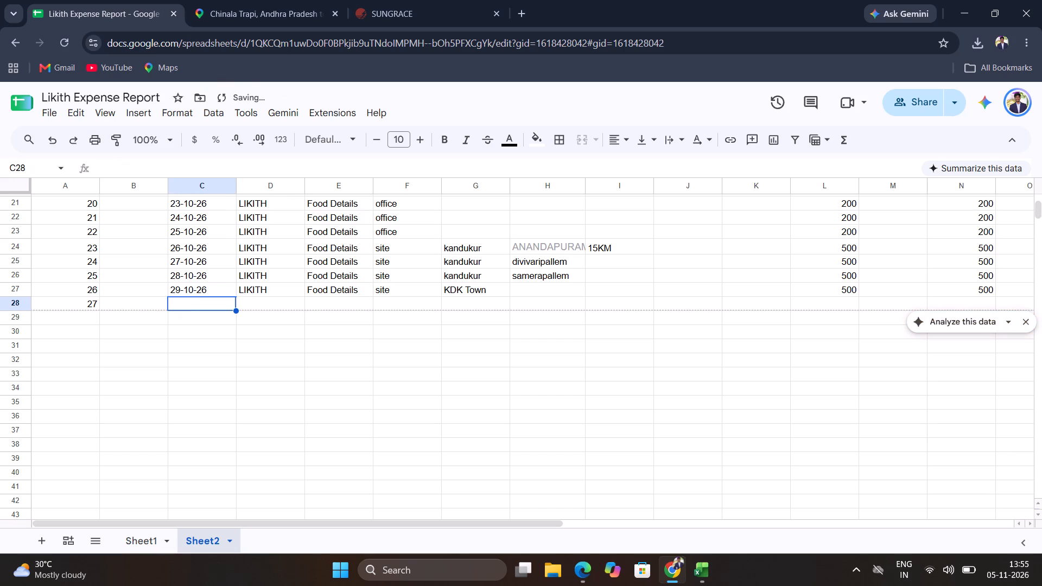
Fill row 28 with date 30-10-26, employee LIKITH, Food Details and office in columns C to F.
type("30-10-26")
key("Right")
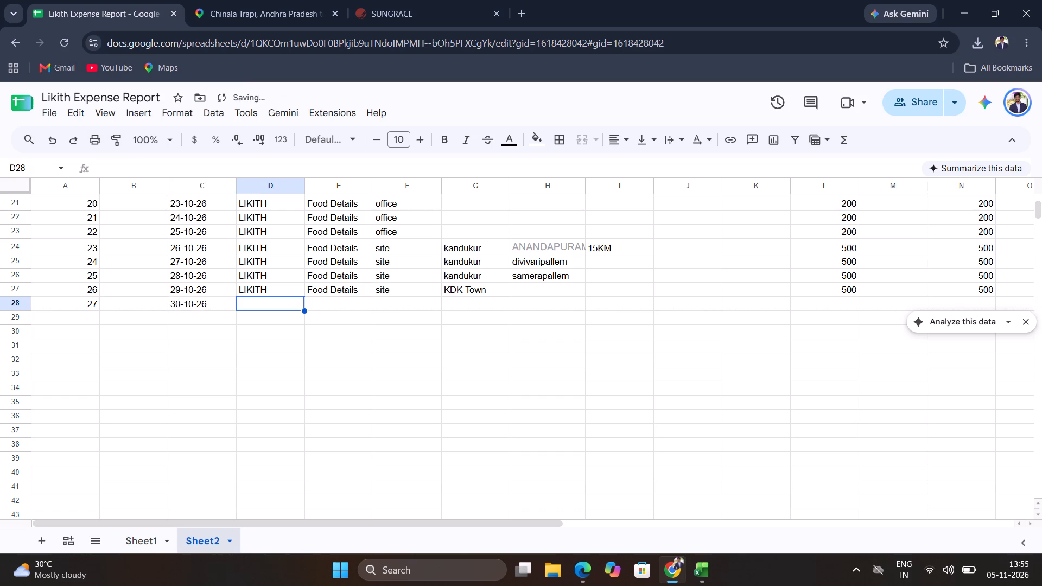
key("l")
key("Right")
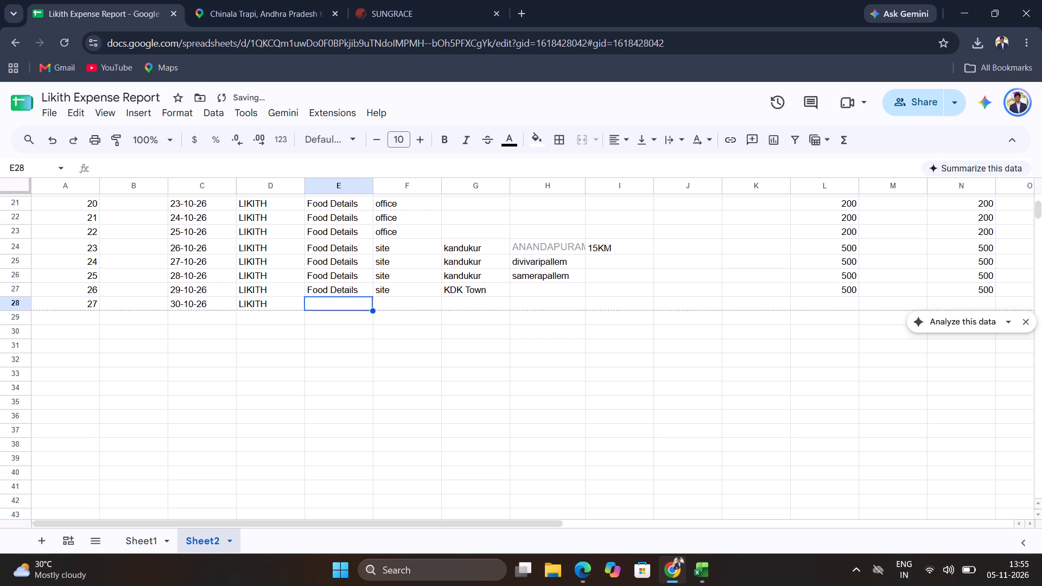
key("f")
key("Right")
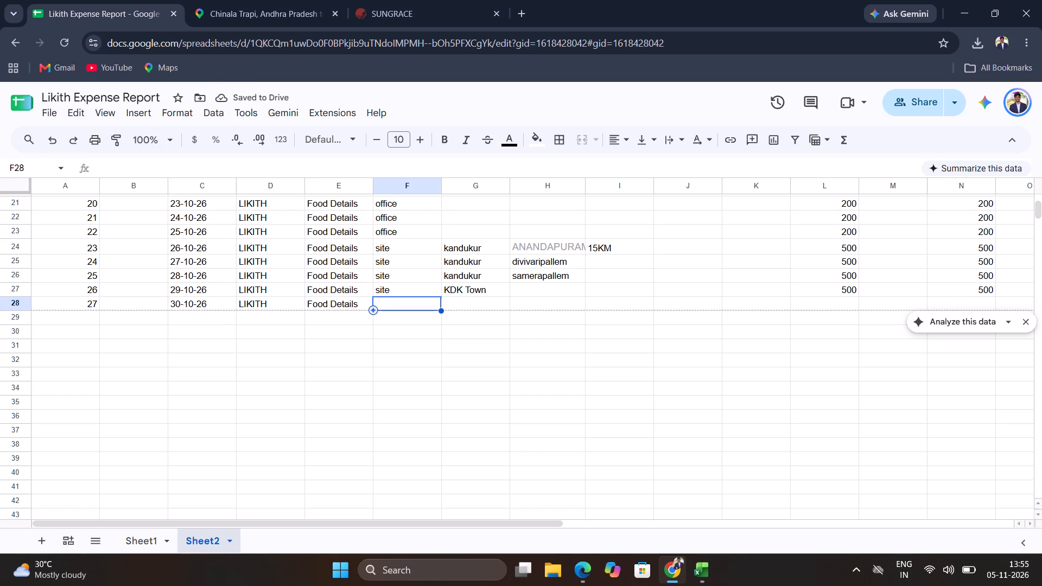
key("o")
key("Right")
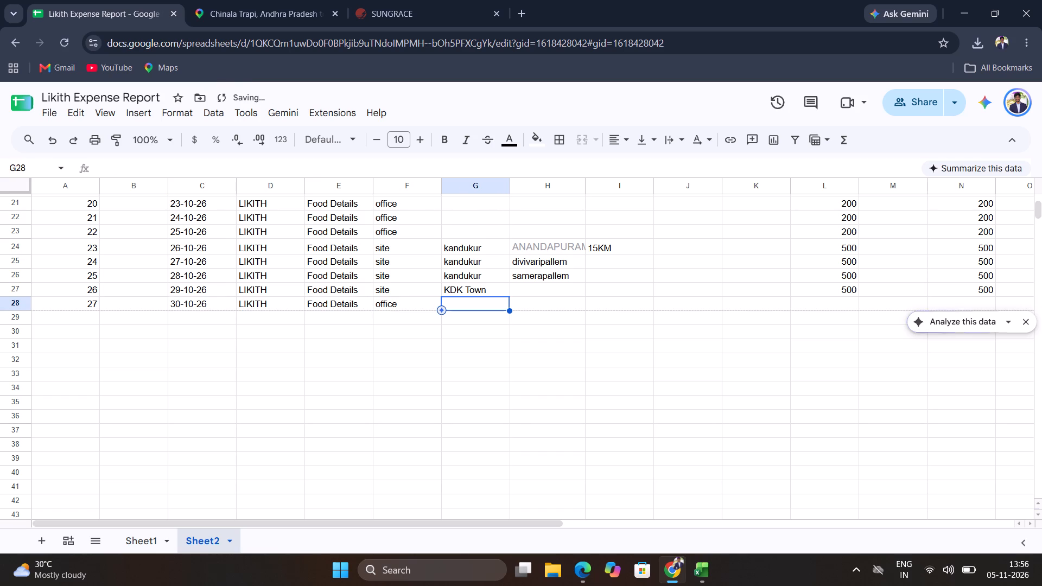
Enter 200 as the amount in columns L and N of row 28, leaving columns G to K and M blank.
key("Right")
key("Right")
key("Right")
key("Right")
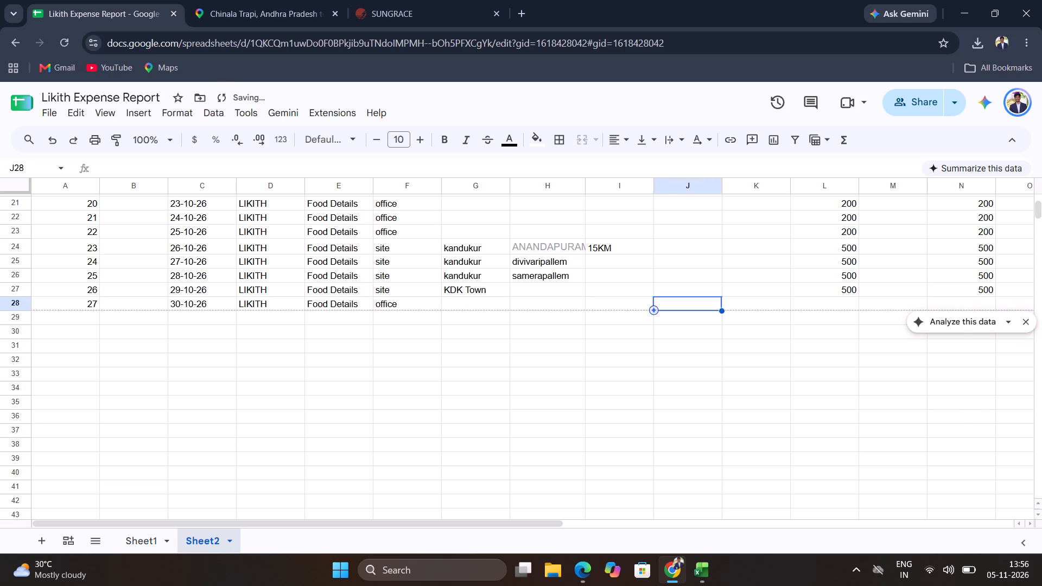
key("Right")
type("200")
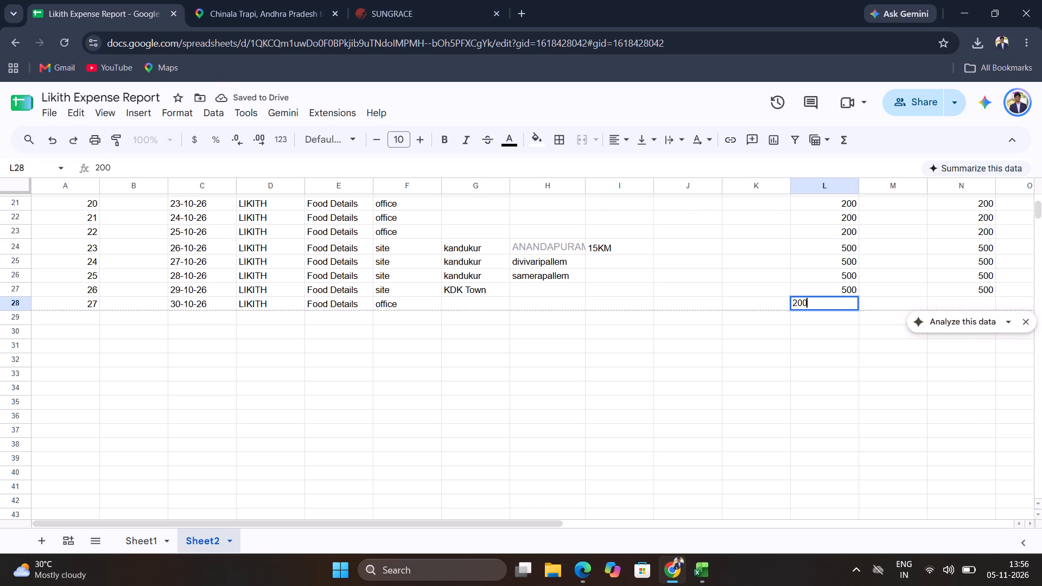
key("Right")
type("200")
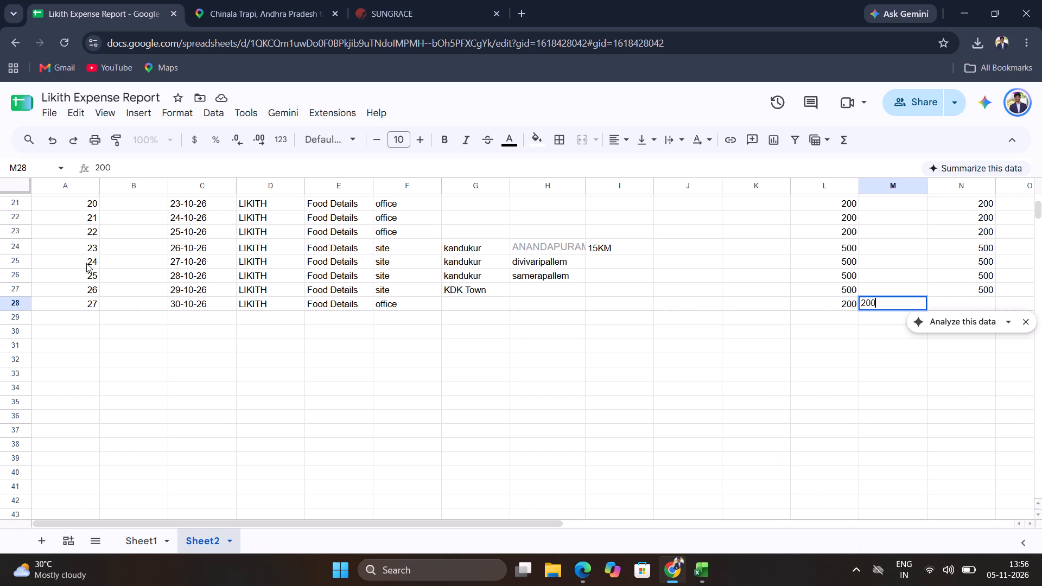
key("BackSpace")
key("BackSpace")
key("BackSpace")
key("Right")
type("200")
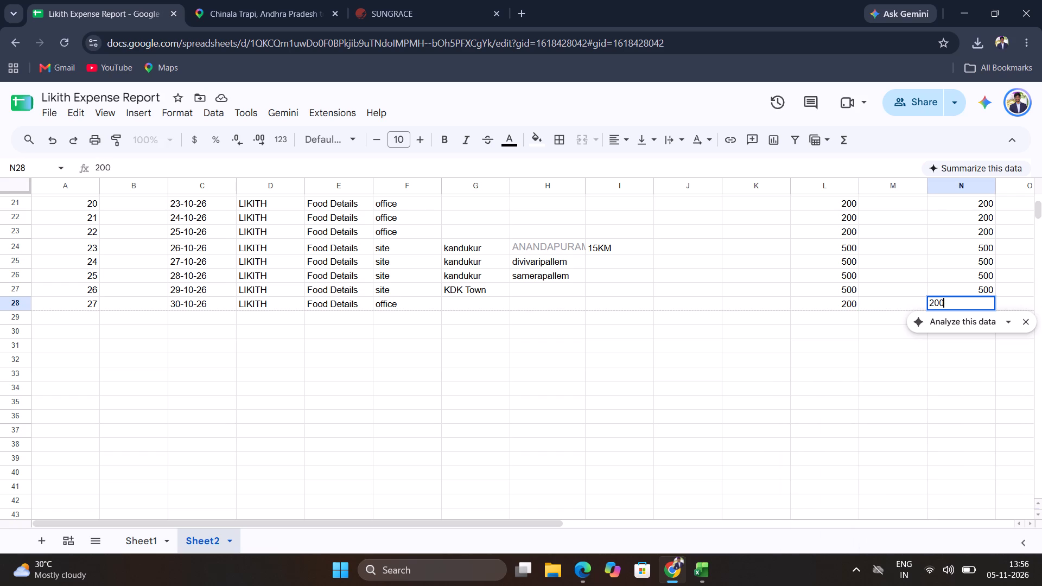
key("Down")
Enter serial number 28 in column A of row 29.
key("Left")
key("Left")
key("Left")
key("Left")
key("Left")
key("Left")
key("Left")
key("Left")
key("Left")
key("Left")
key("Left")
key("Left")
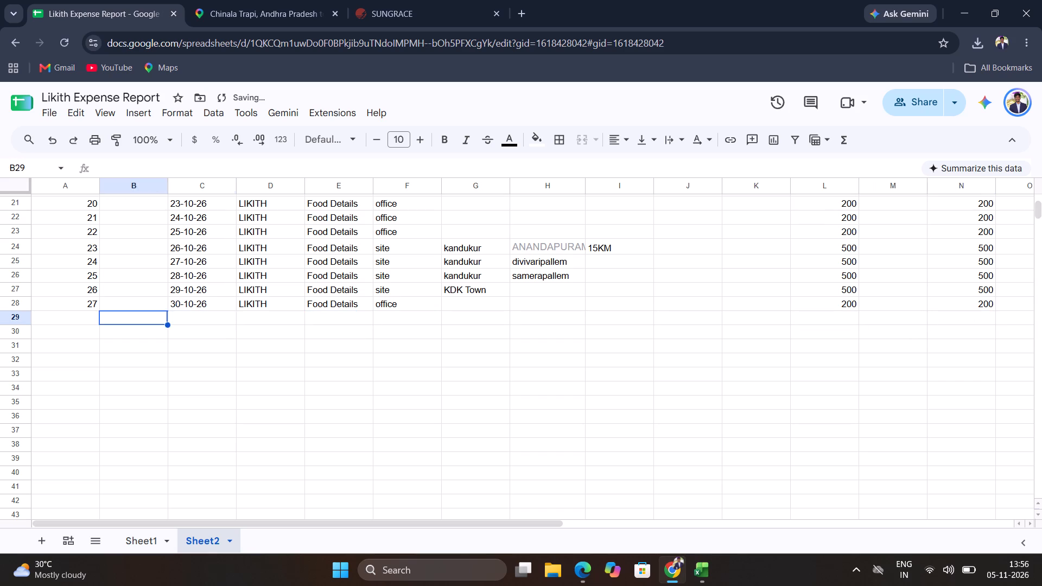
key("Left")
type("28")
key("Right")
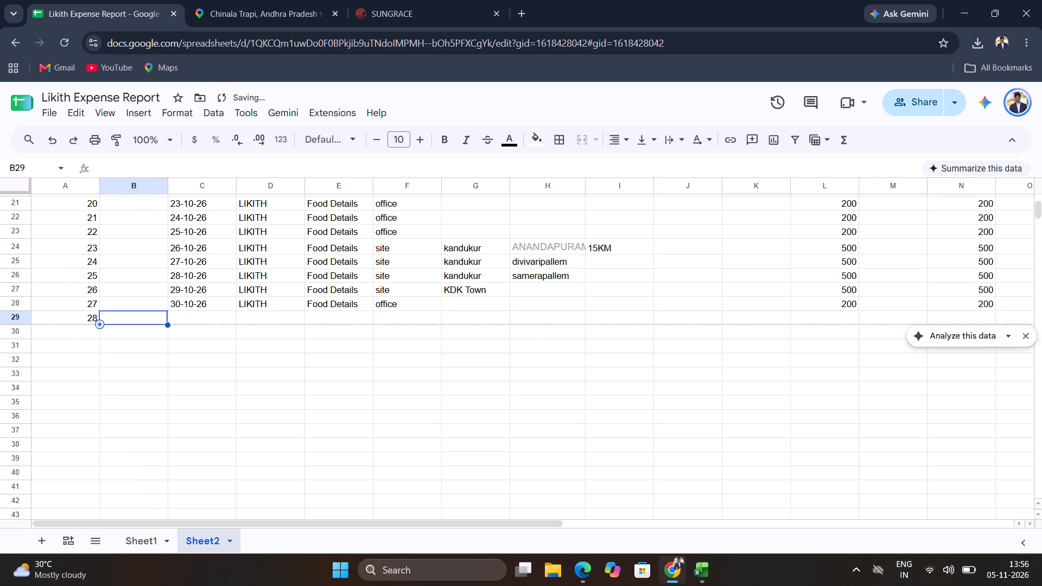
Fill row 29 with date 31-10-26, employee LIKITH and Food Details in columns C to E.
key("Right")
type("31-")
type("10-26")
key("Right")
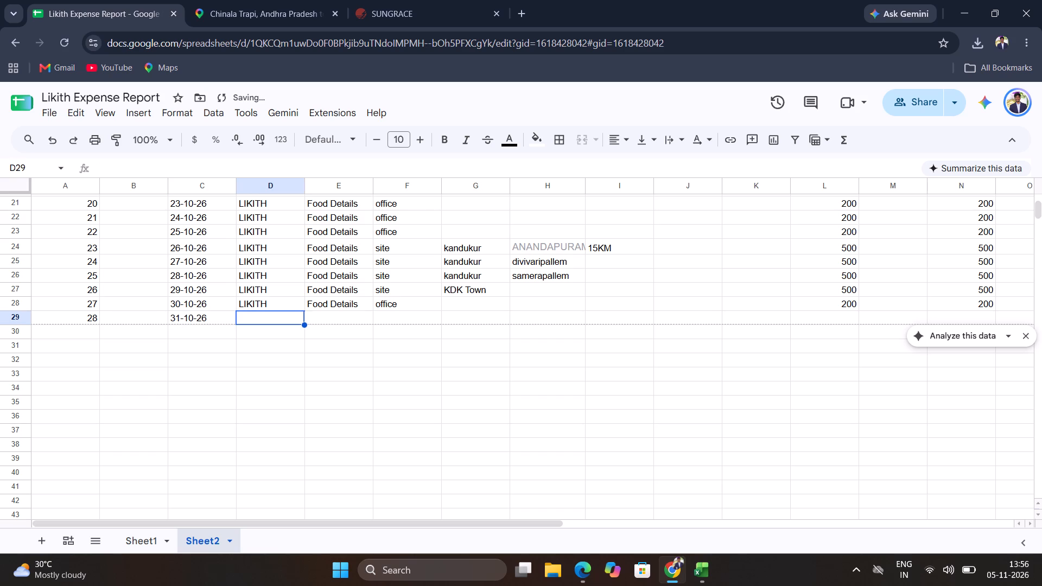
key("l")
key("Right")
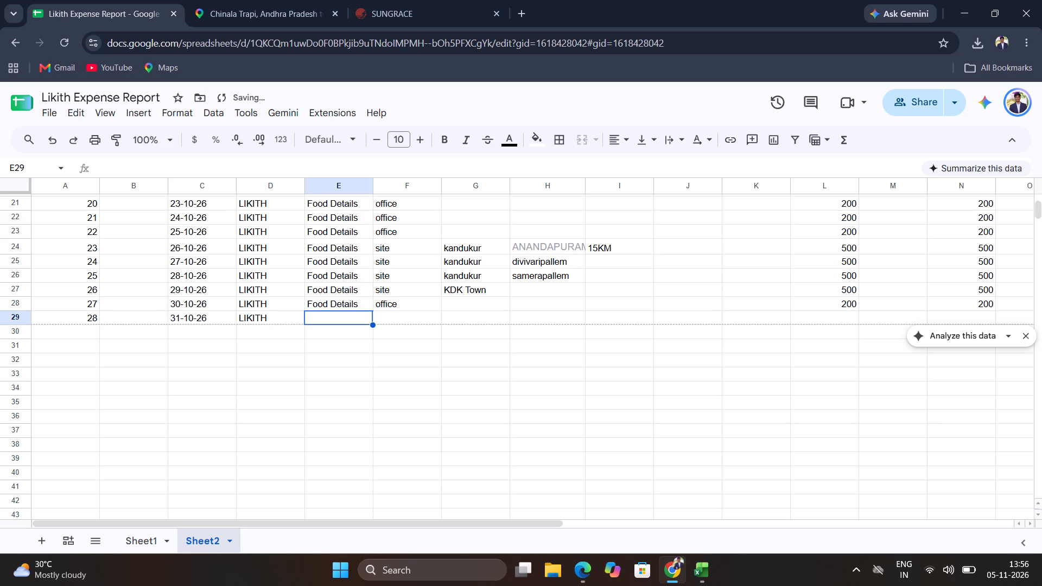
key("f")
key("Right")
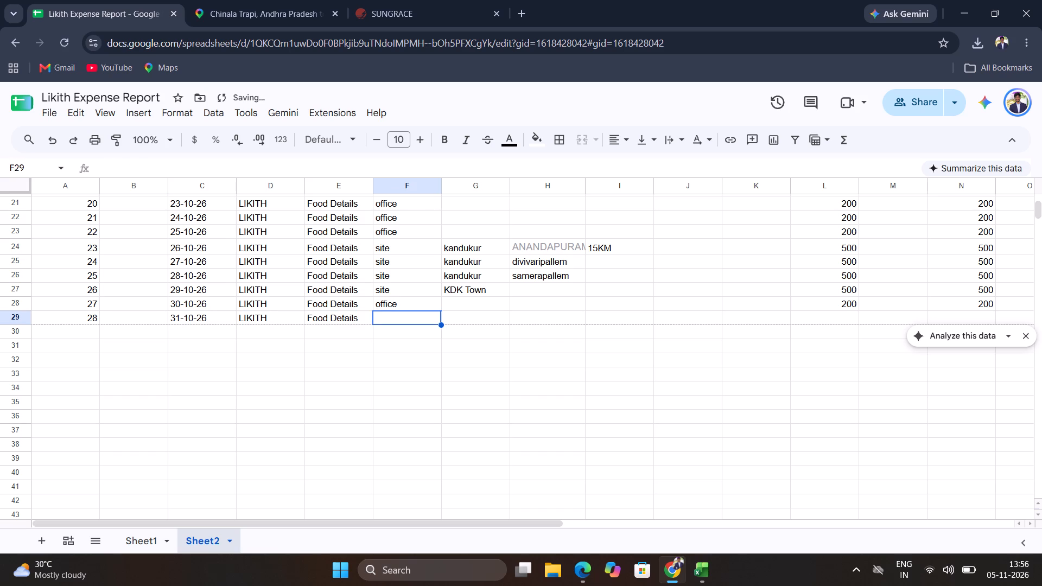
Complete row 29 with office as the purpose and 200 as both the food expense and the total.
key("o")
key("Right")
key("Right")
key("Right")
key("Right")
key("Right")
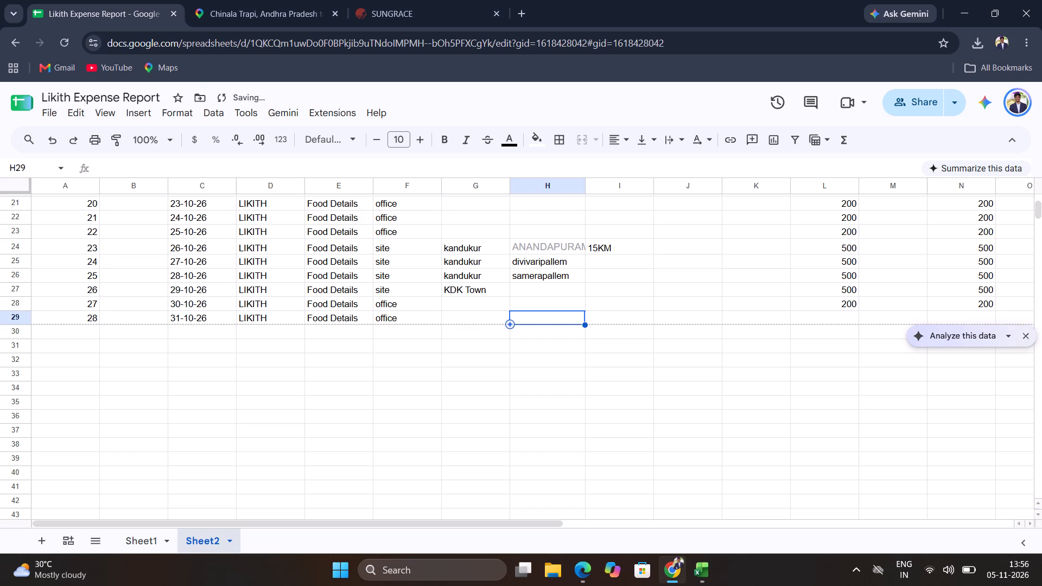
key("Right")
key("0")
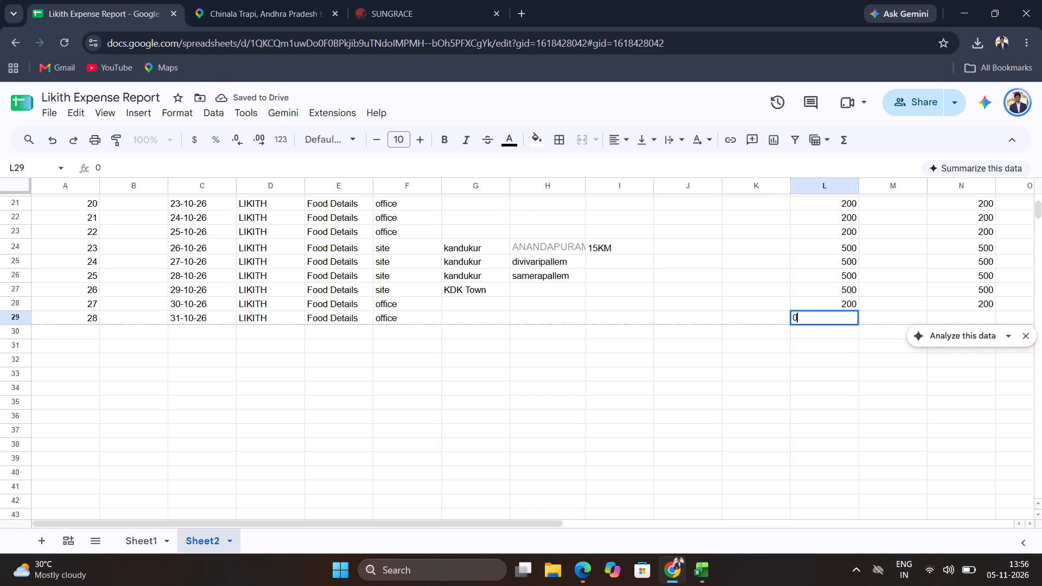
key("BackSpace")
type("200")
key("Right")
key("2")
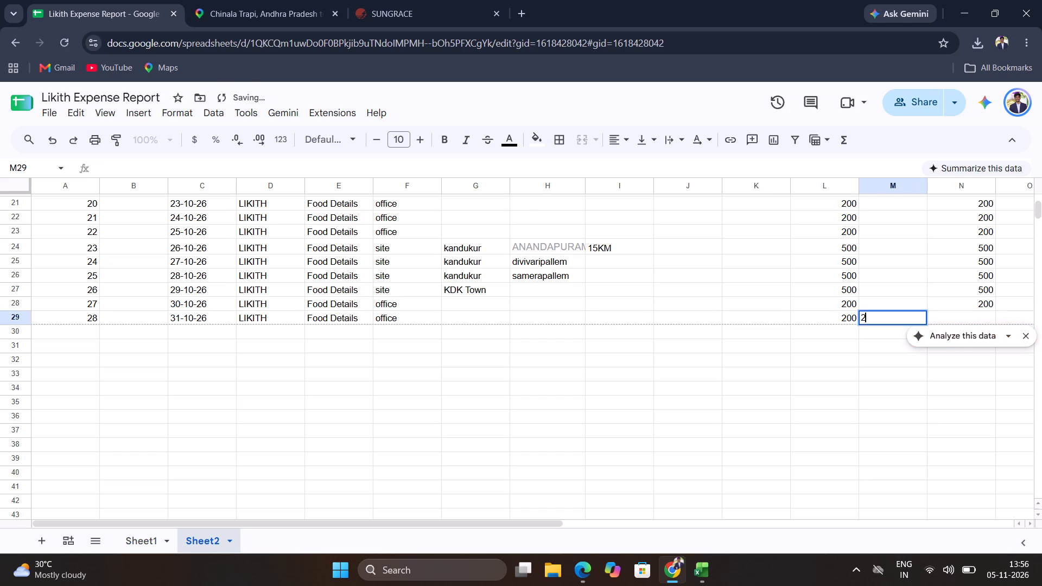
key("BackSpace")
key("Right")
type("200")
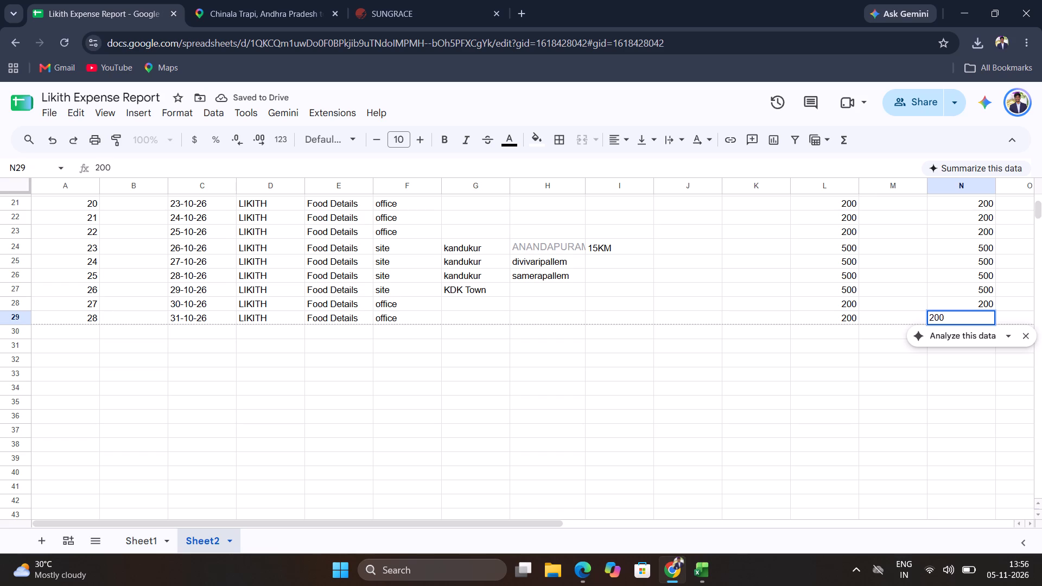
scroll(86, 263, "up", 4)
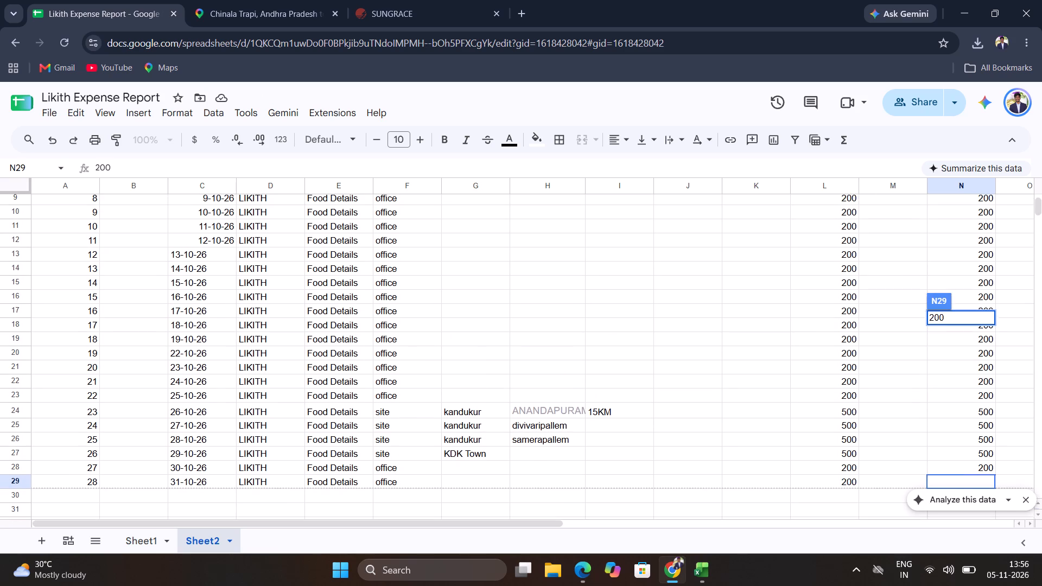
key("Return")
Review the October expense entries in Sheet2 from the header row down to row 29.
scroll(86, 263, "up", 1)
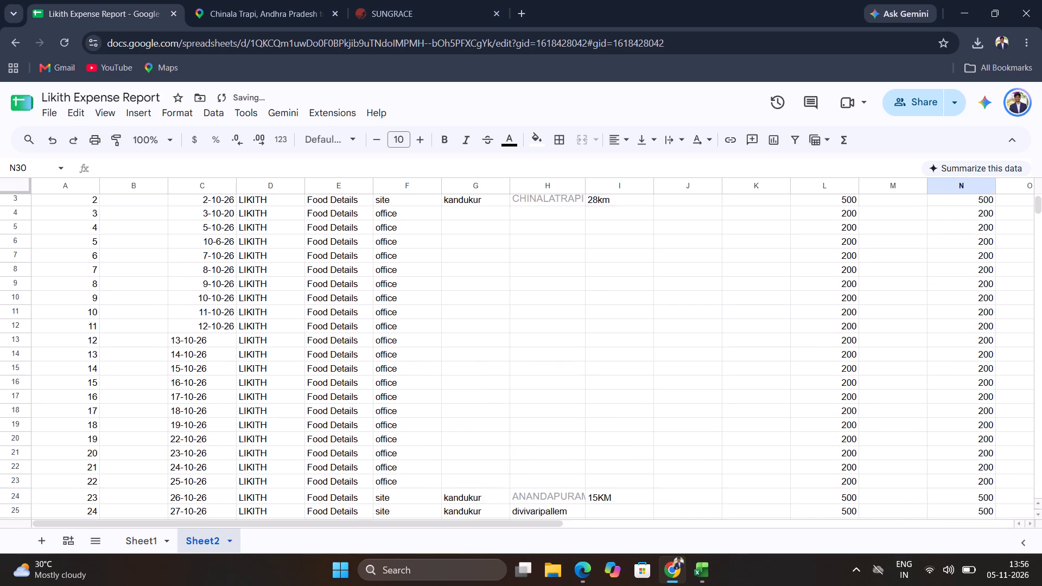
scroll(86, 263, "up", 1)
scroll(86, 263, "down", 4)
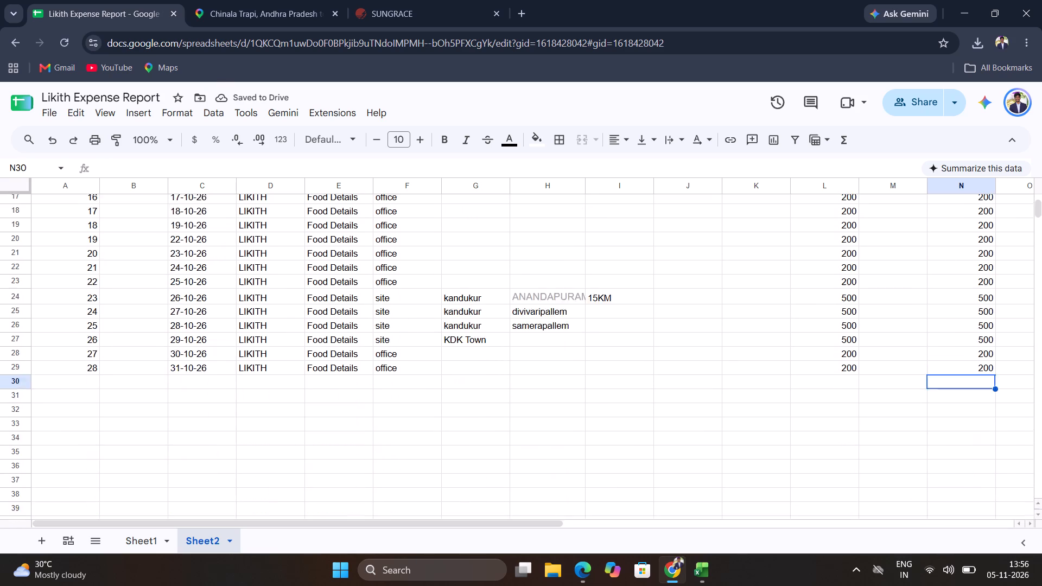
scroll(86, 263, "down", 1)
scroll(86, 263, "up", 2)
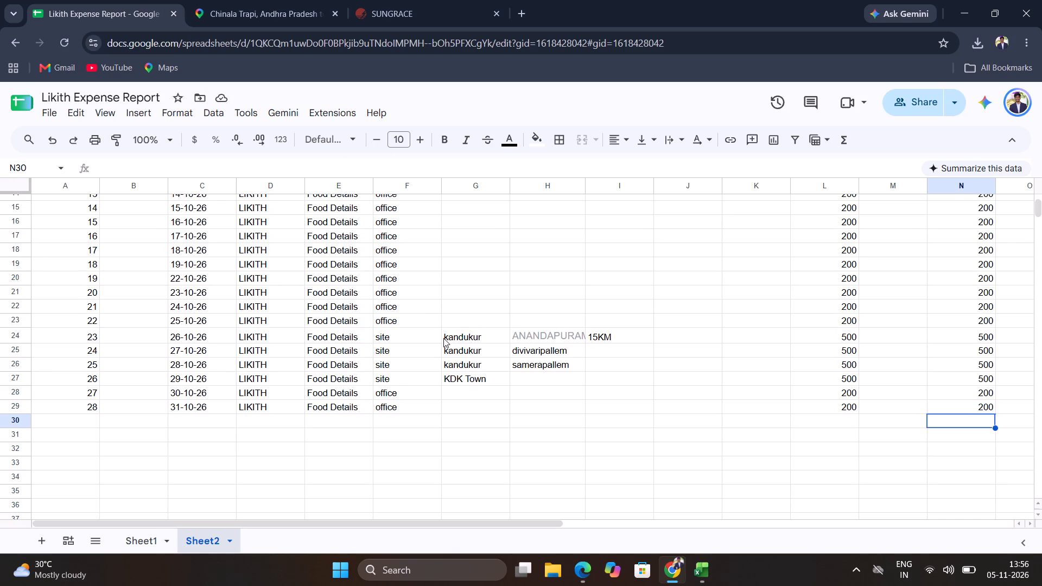
scroll(443, 338, "up", 7)
scroll(443, 338, "down", 8)
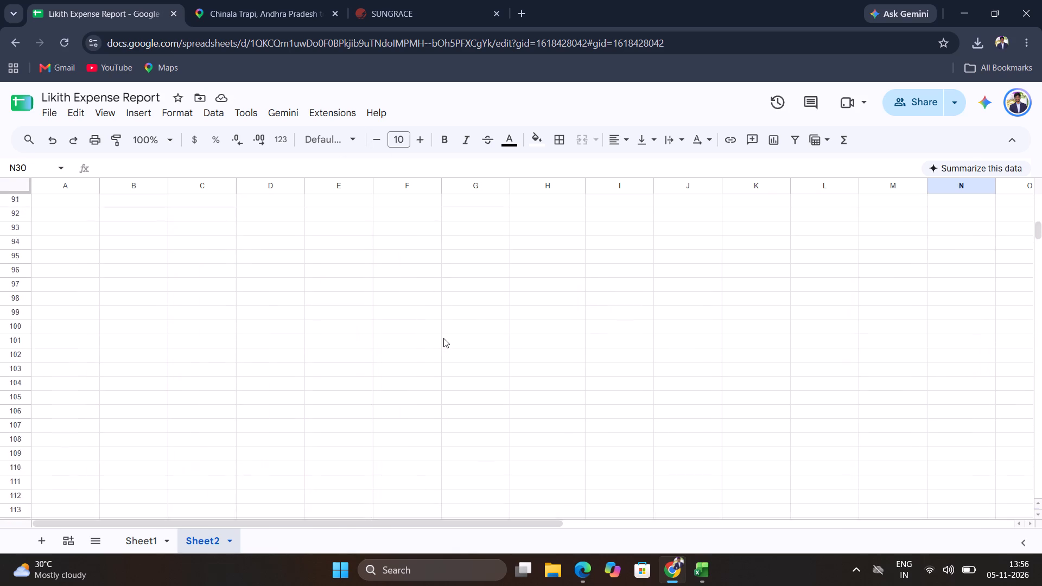
scroll(443, 338, "up", 16)
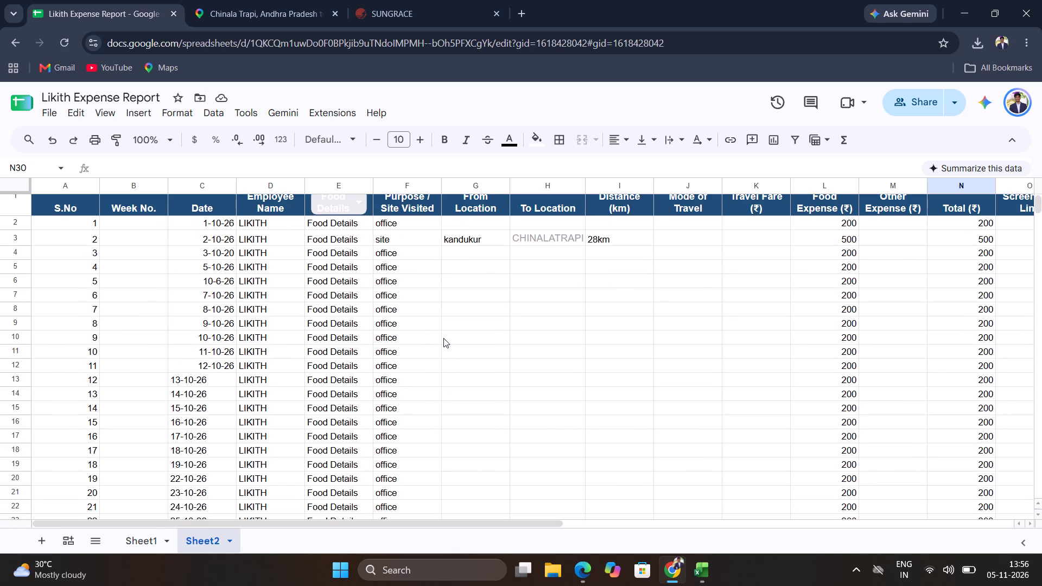